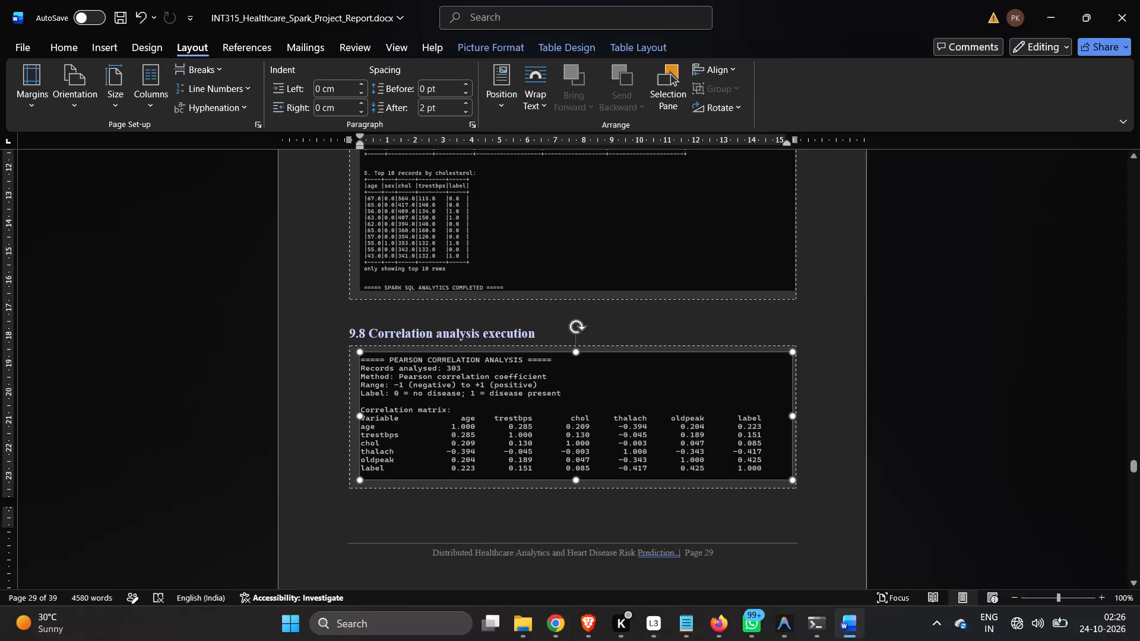
Enlarge the correlation analysis screenshot under heading 9.8 slightly so it fills the width inside its table border.
left_click(791, 515)
scroll(791, 515, "down", 1)
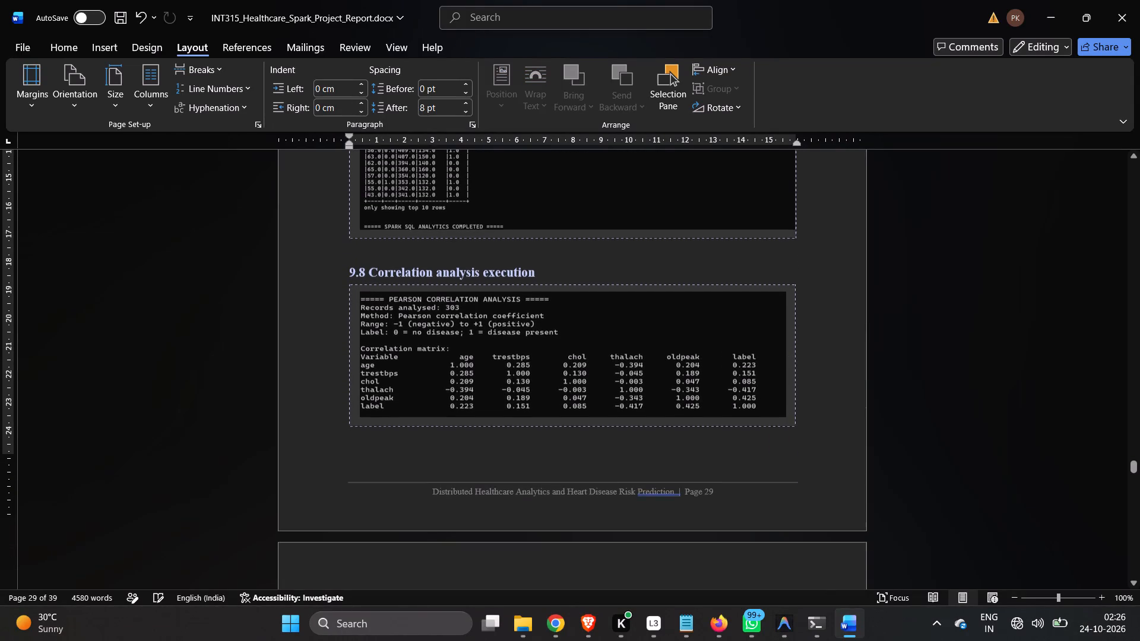
scroll(791, 515, "down", 2)
left_click(705, 386)
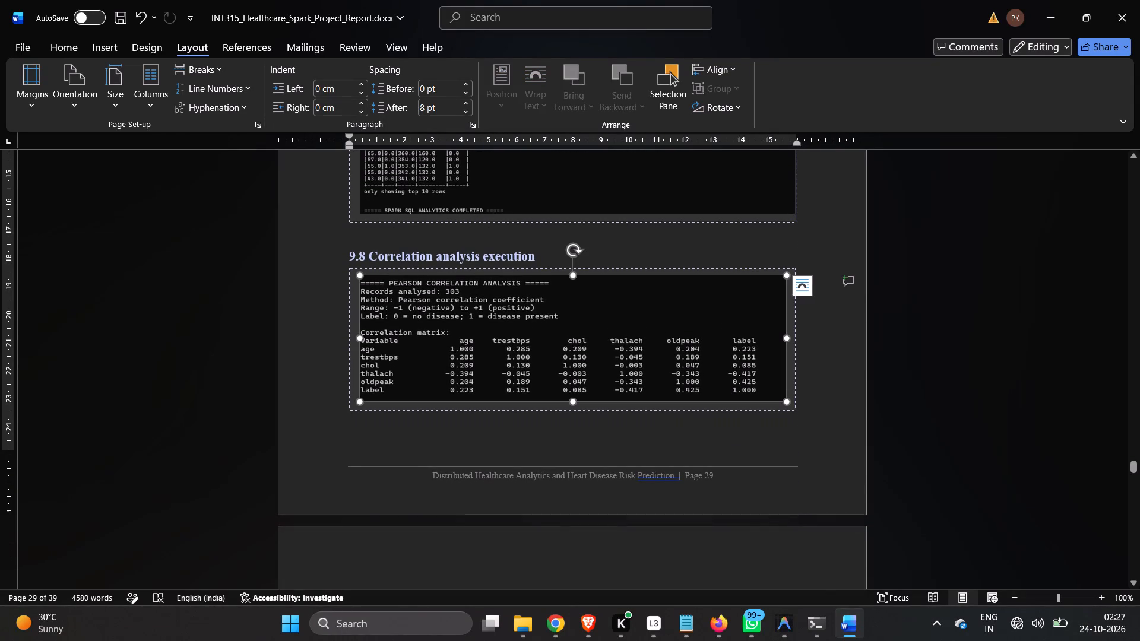
left_click(357, 401)
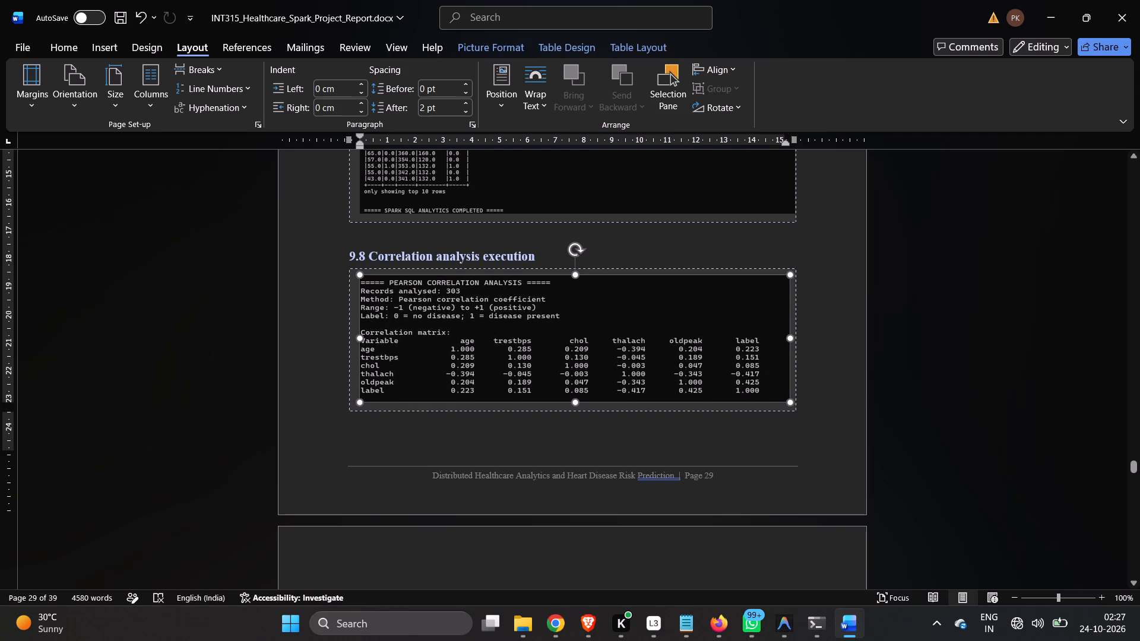
left_click(528, 436)
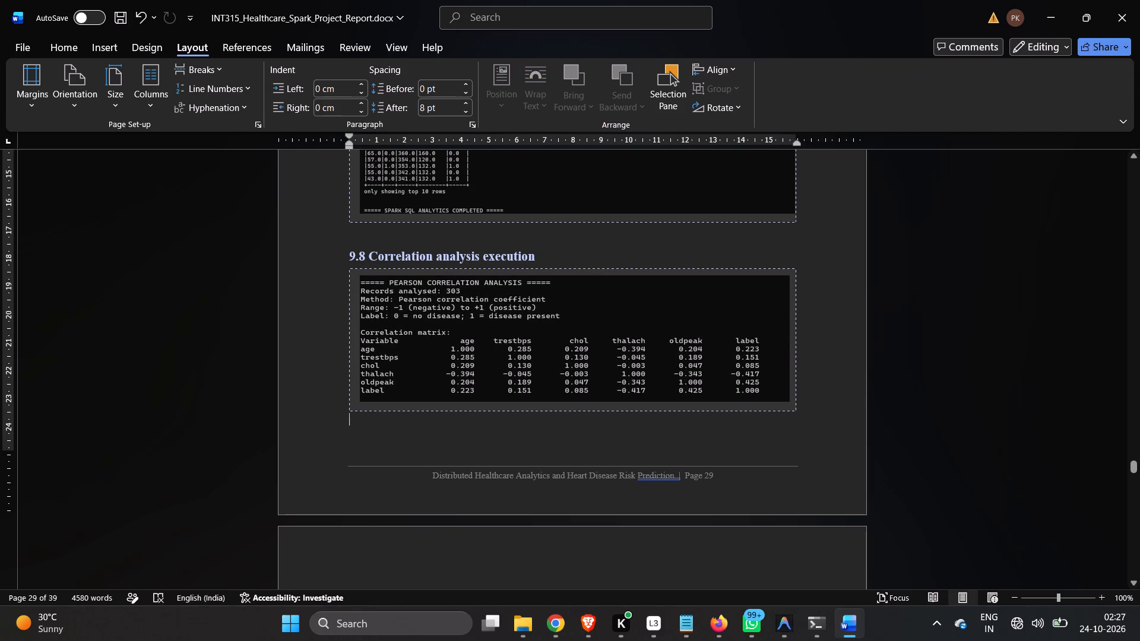
Shrink the model comparison screenshot under heading 9.9 and adjust its width so it fits inside its table border.
scroll(682, 462, "down", 4)
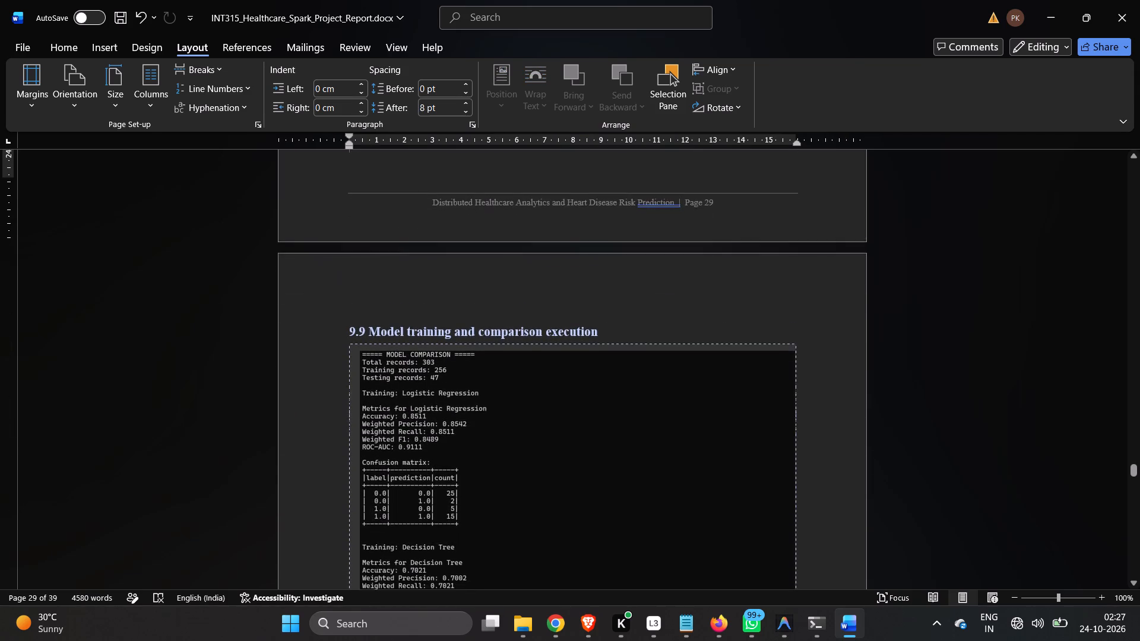
scroll(682, 462, "down", 1)
left_click(682, 462)
scroll(682, 462, "down", 1)
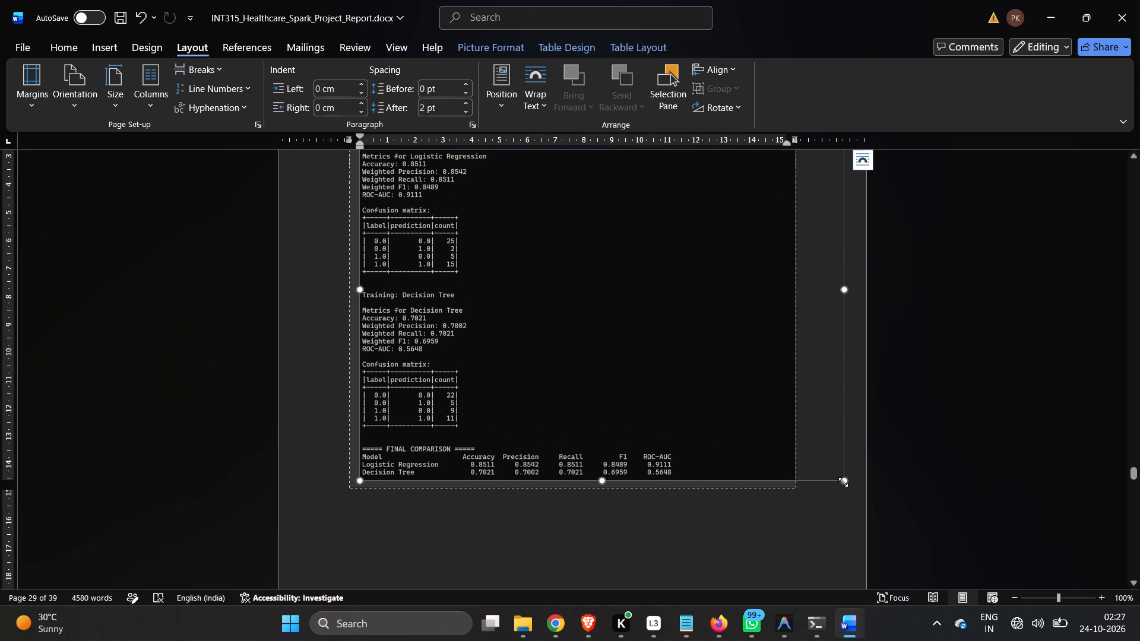
left_click_drag(844, 482, 699, 428)
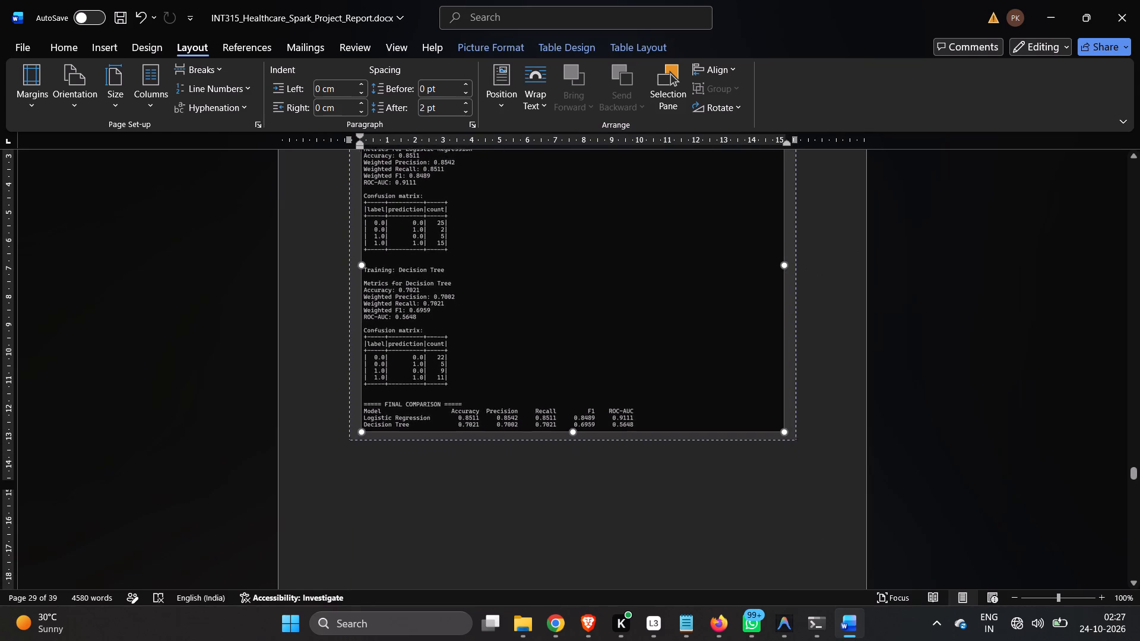
left_click_drag(699, 428, 688, 417)
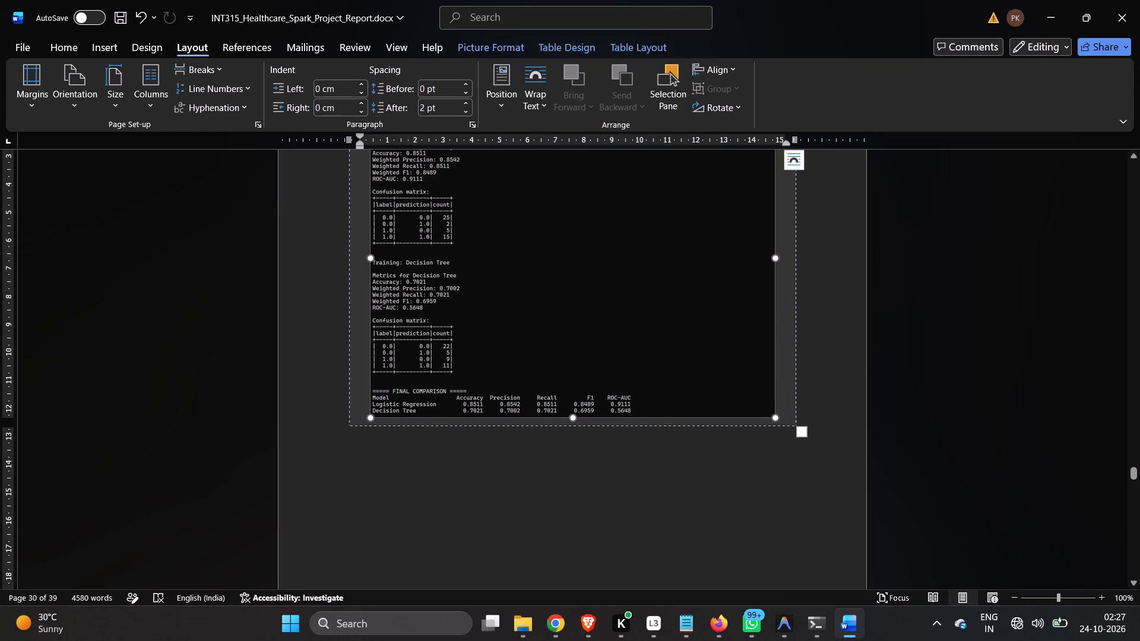
scroll(669, 479, "up", 1)
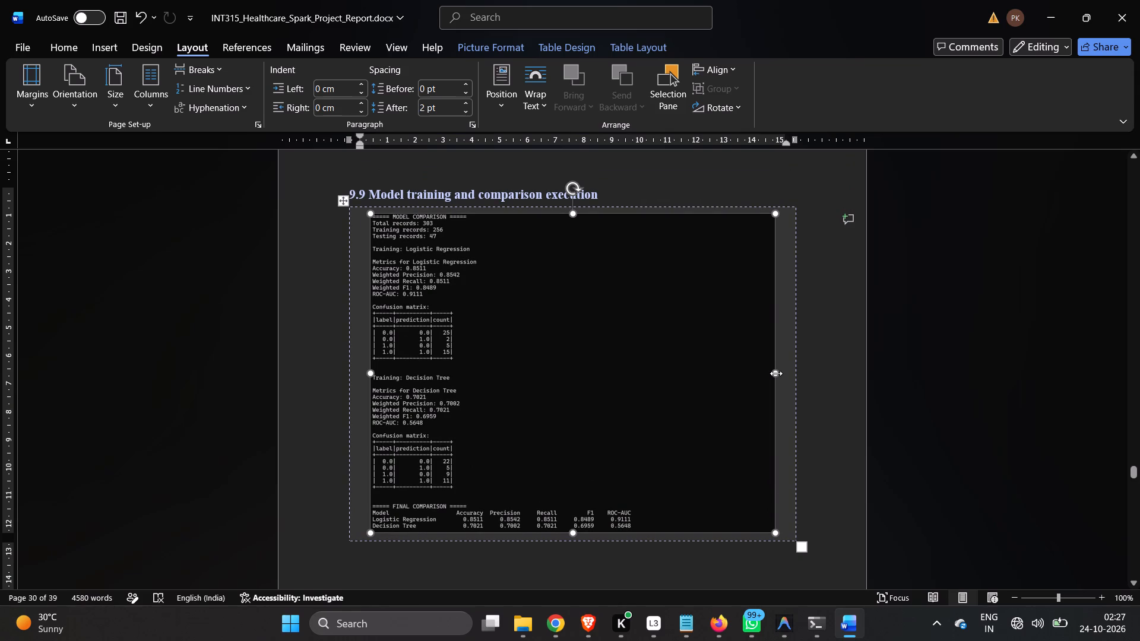
left_click_drag(776, 373, 791, 374)
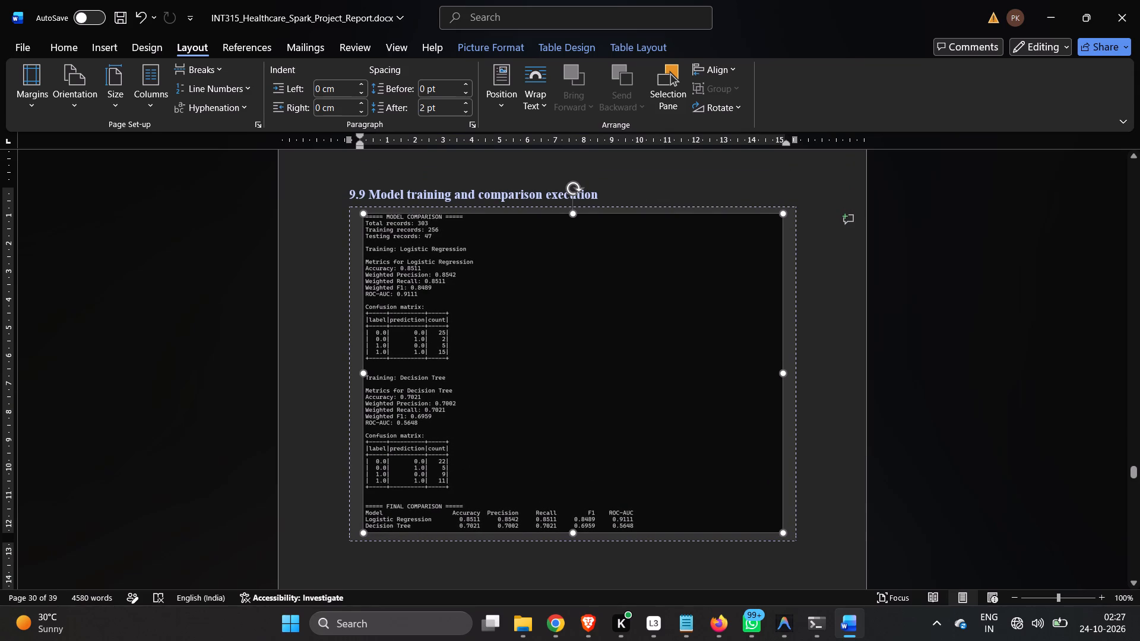
left_click_drag(791, 374, 796, 375)
Scale down the Spark SQL analytics screenshot under heading 9.7, leaving only its blank right edge slightly past the table border.
scroll(878, 474, "up", 3)
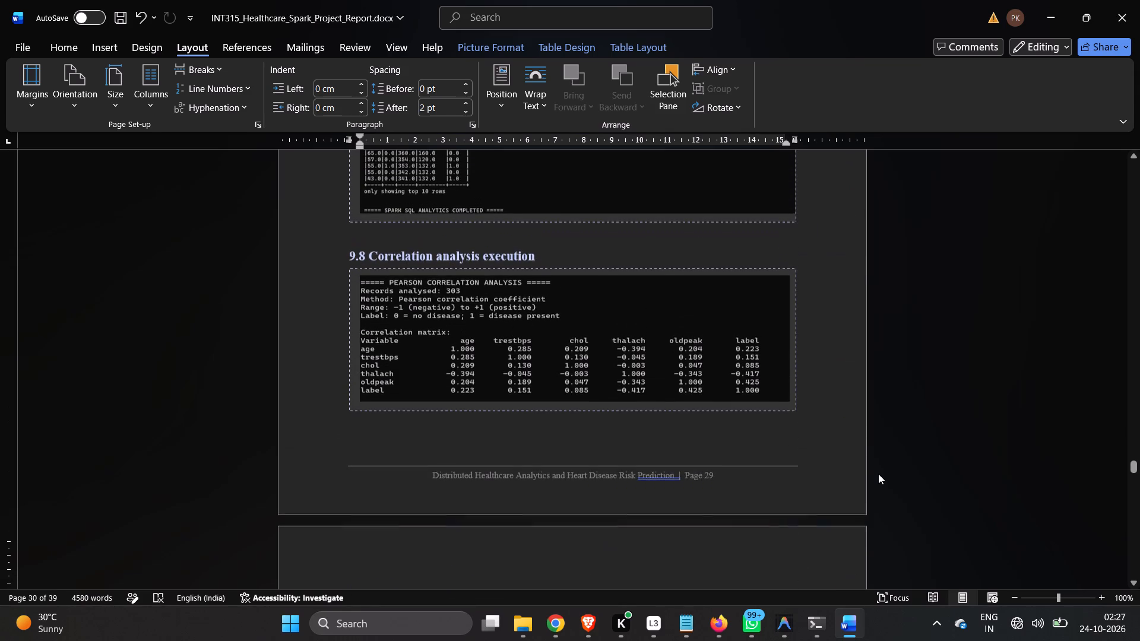
scroll(878, 474, "up", 3)
left_click(749, 420)
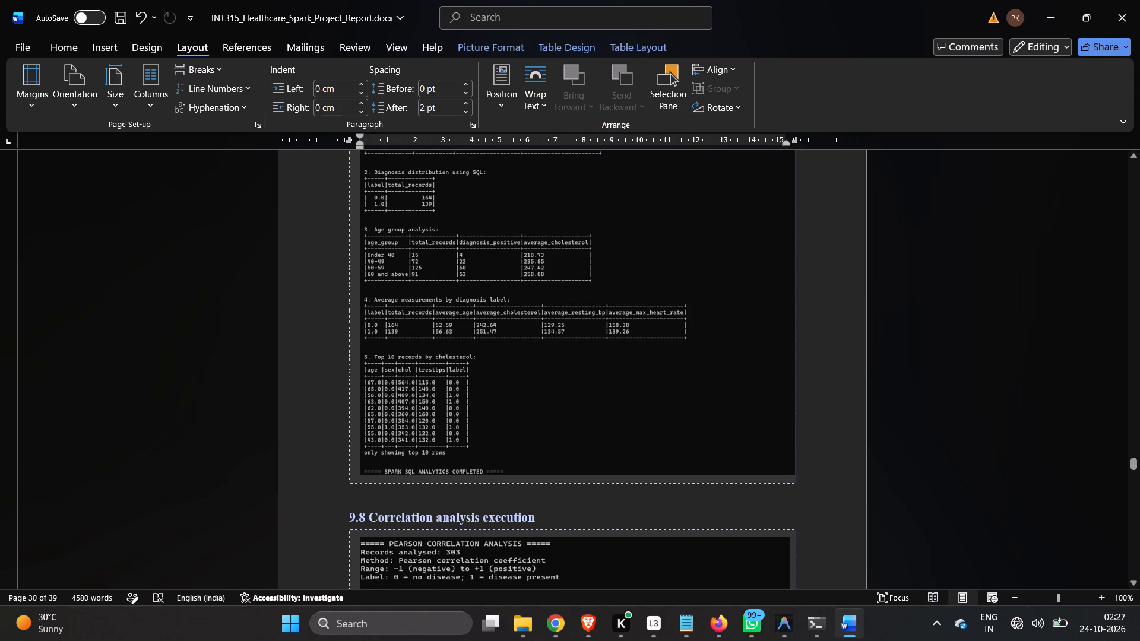
left_click_drag(848, 474, 797, 459)
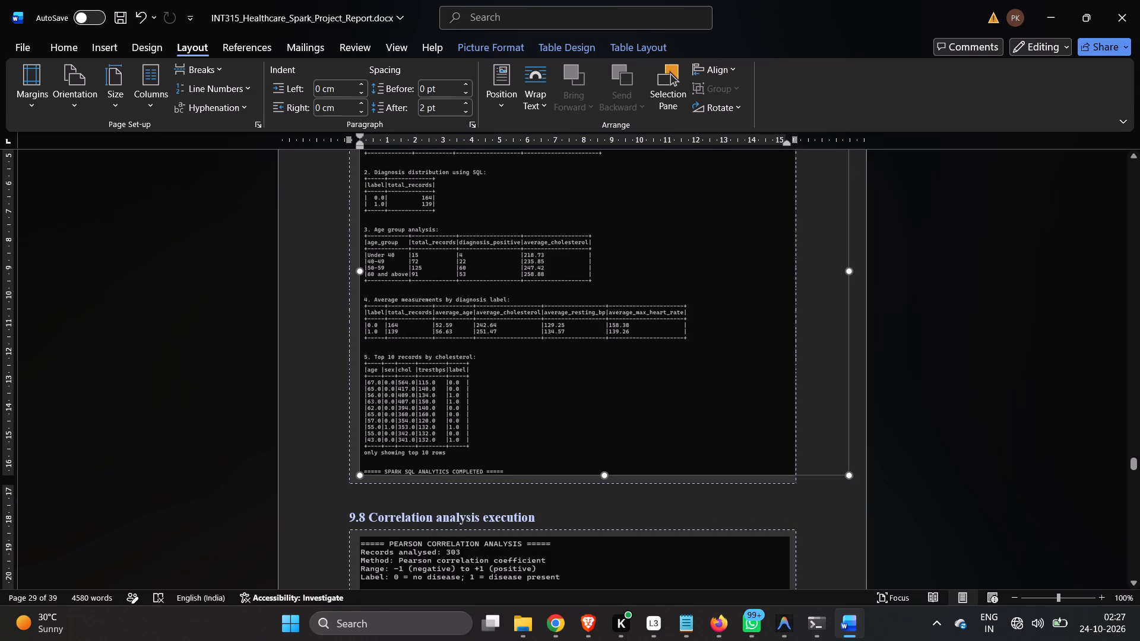
left_click_drag(797, 459, 691, 420)
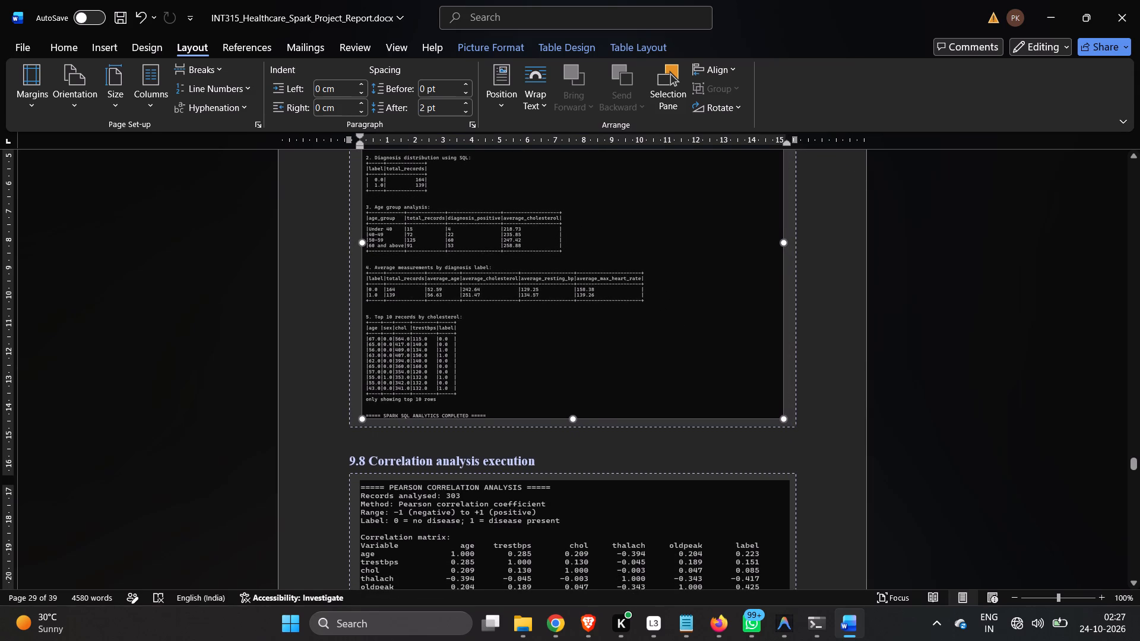
left_click_drag(691, 420, 700, 425)
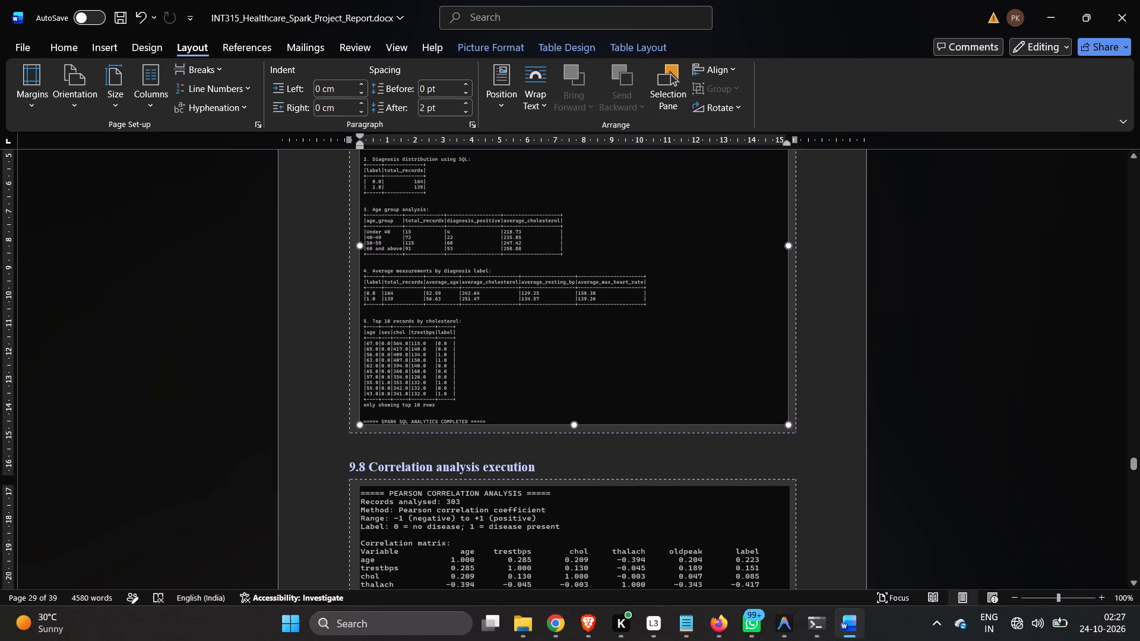
left_click_drag(700, 425, 702, 428)
scroll(777, 386, "up", 1)
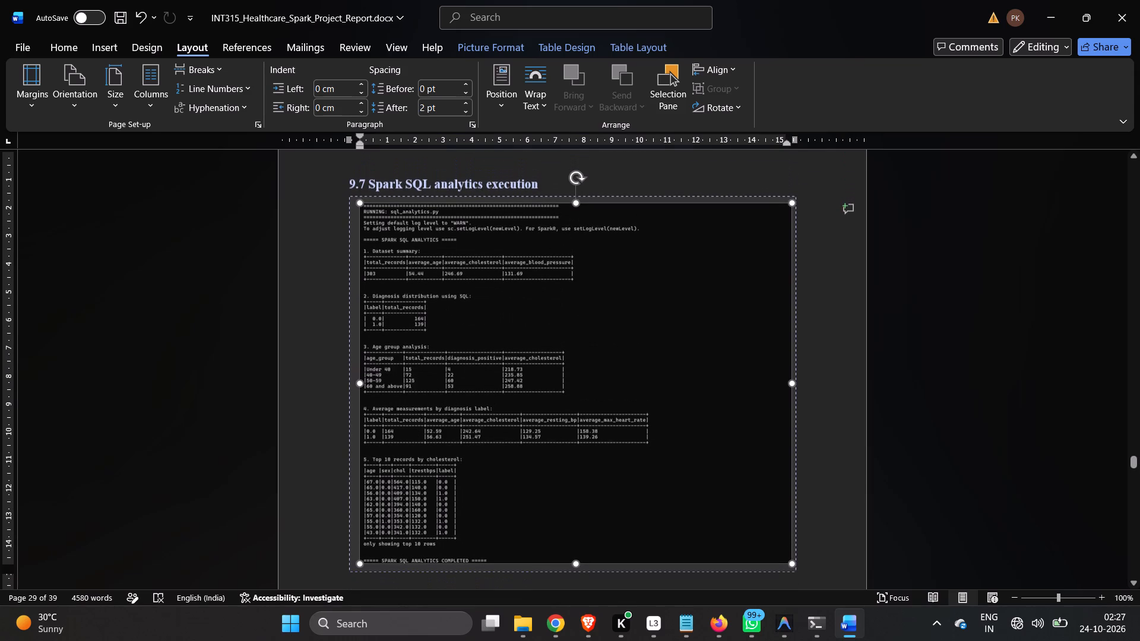
scroll(777, 386, "up", 1)
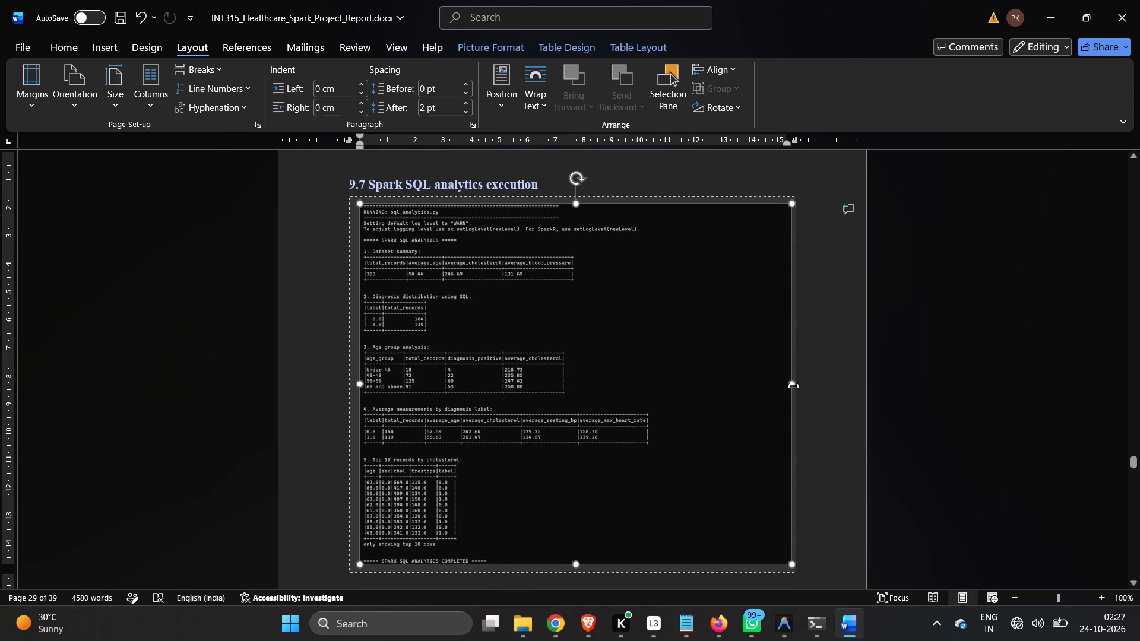
left_click_drag(794, 566, 823, 578)
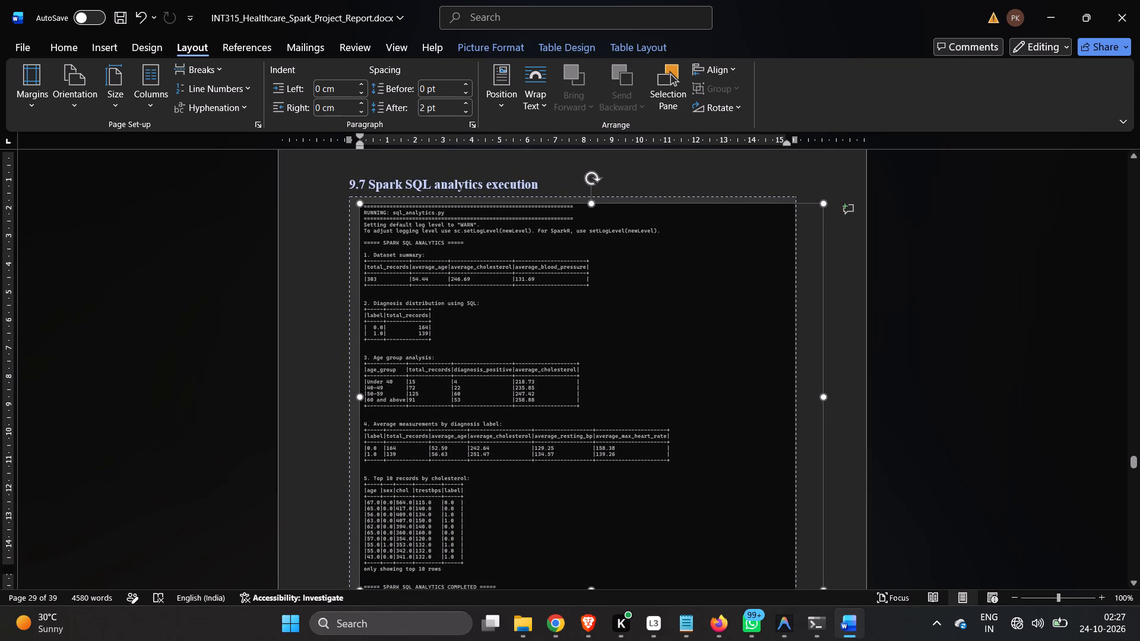
left_click_drag(823, 578, 825, 574)
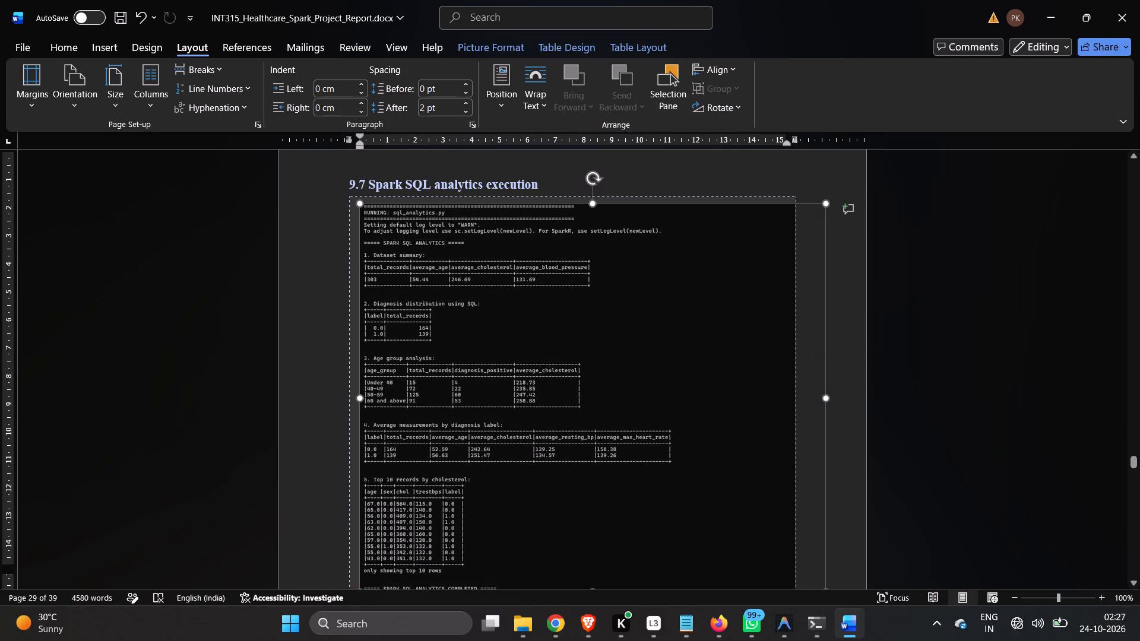
left_click_drag(825, 574, 818, 569)
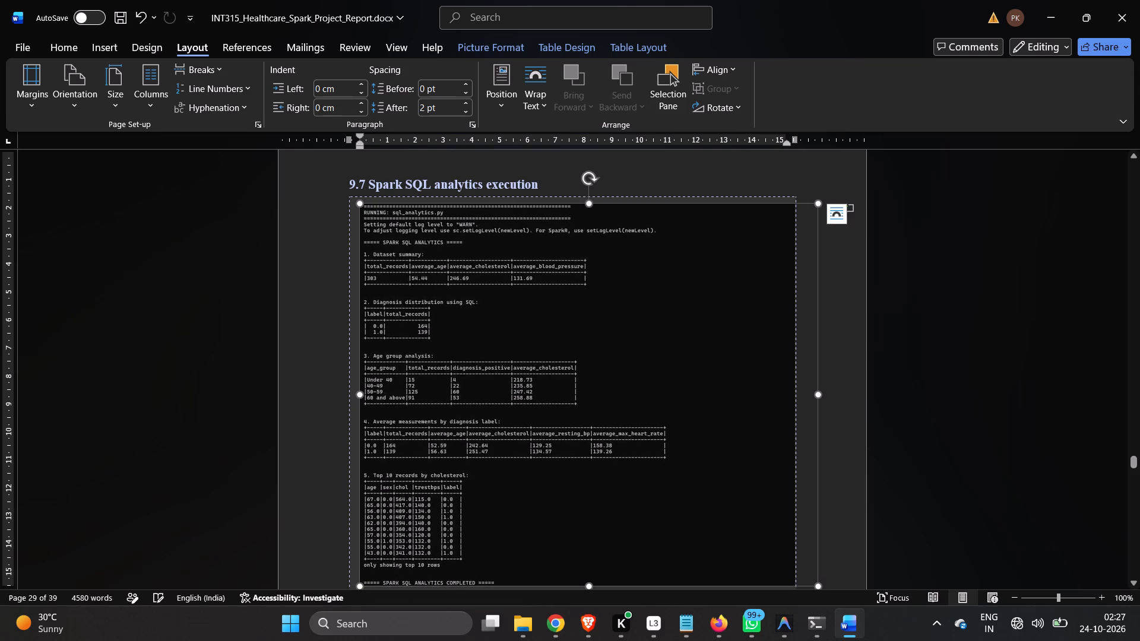
Crop the blank right edge of the 9.7 Spark SQL analytics screenshot back to inside the table border.
left_click(707, 353)
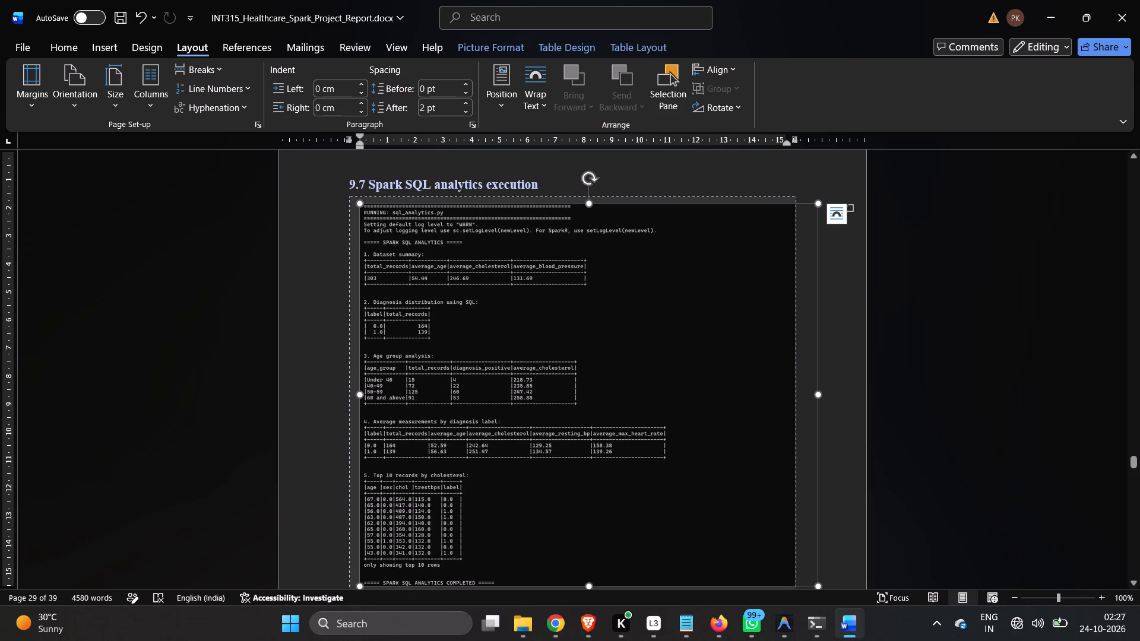
left_click(707, 353)
left_click(707, 353)
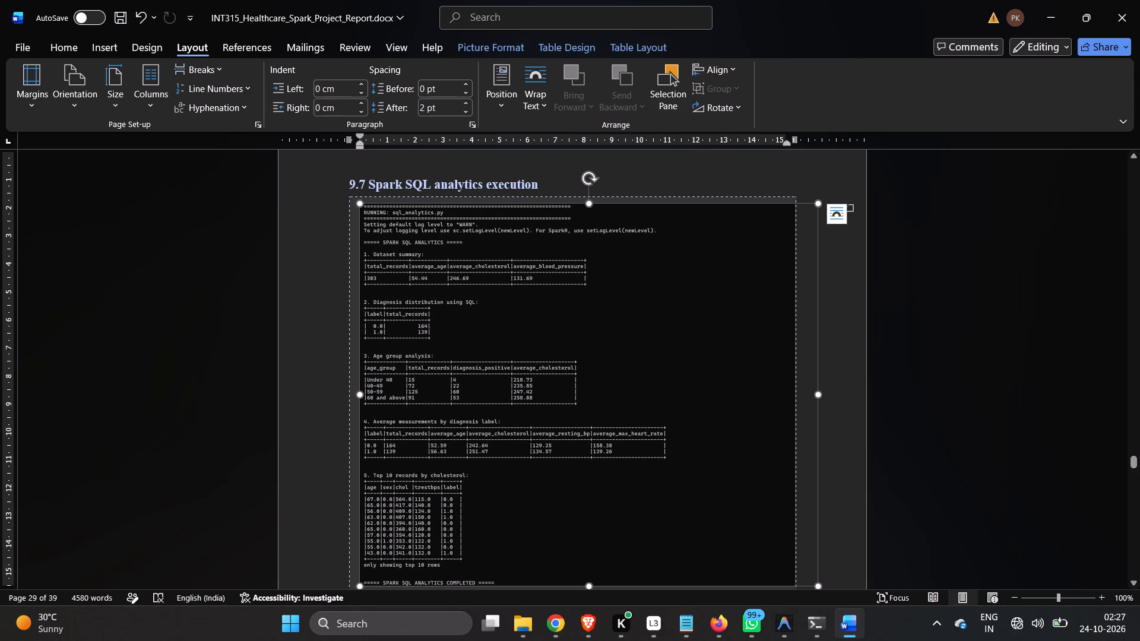
right_click(707, 353)
left_click(754, 127)
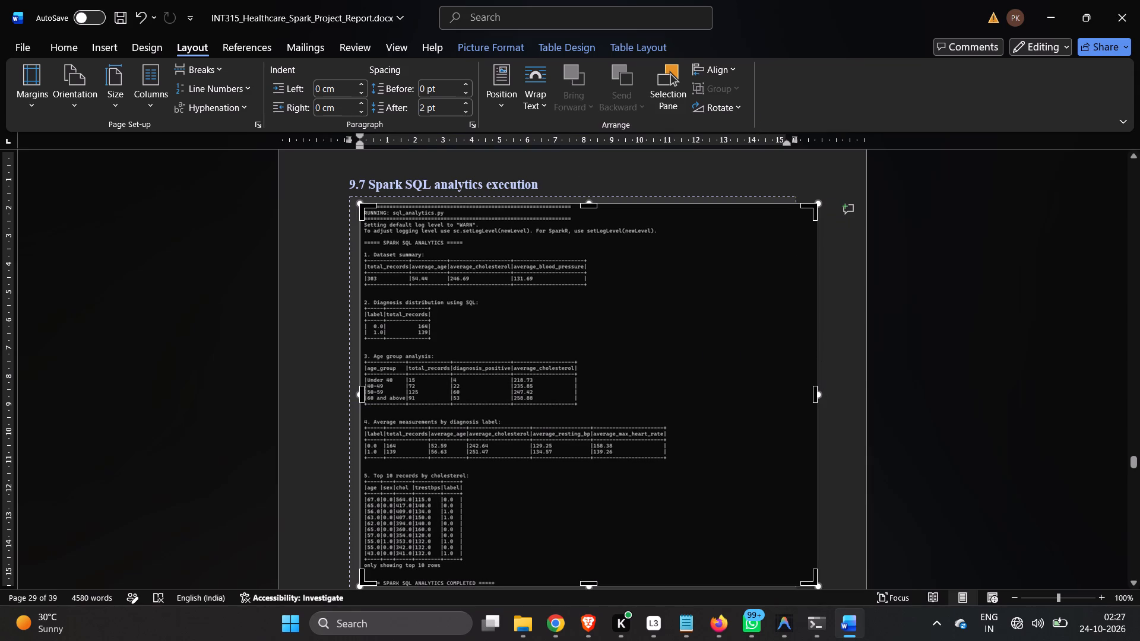
left_click_drag(817, 395, 786, 391)
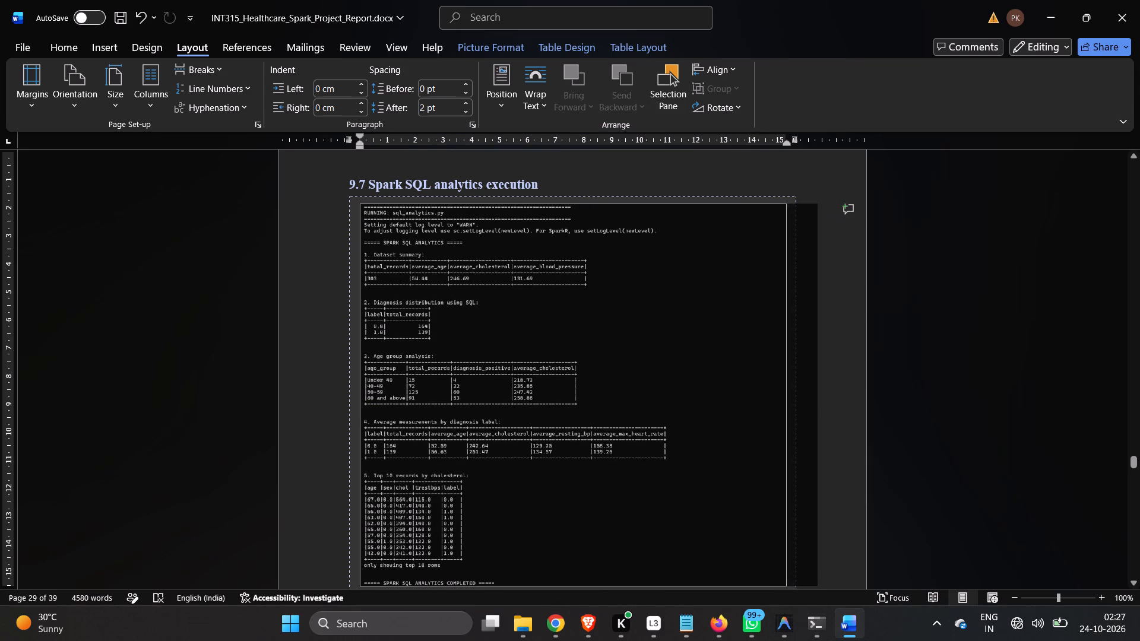
left_click_drag(786, 391, 781, 391)
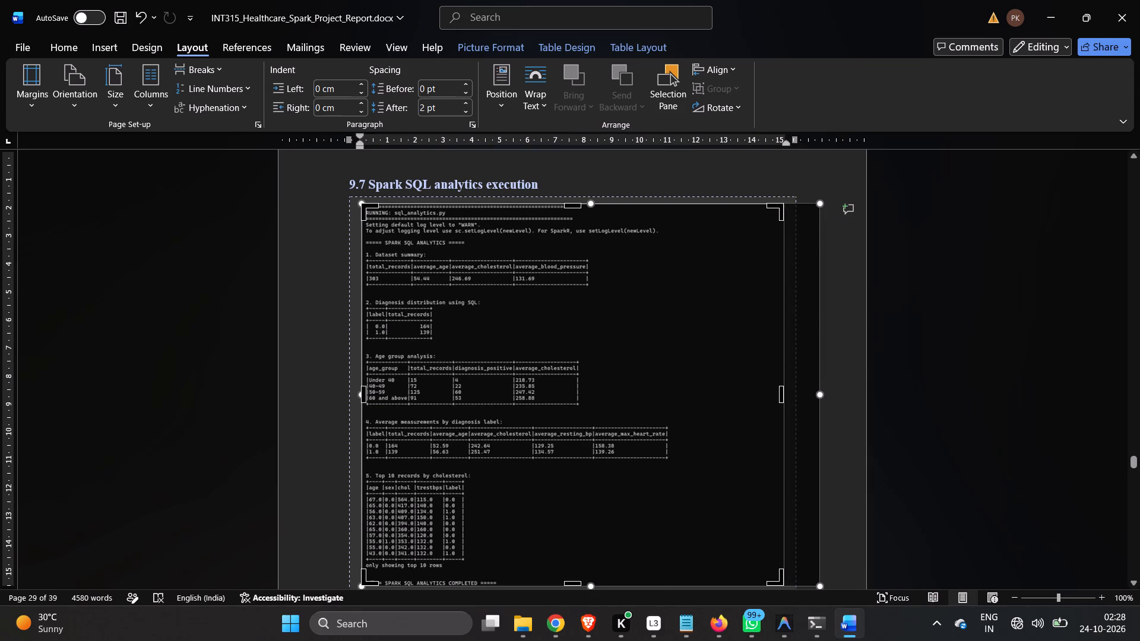
left_click(844, 357)
left_click(730, 360)
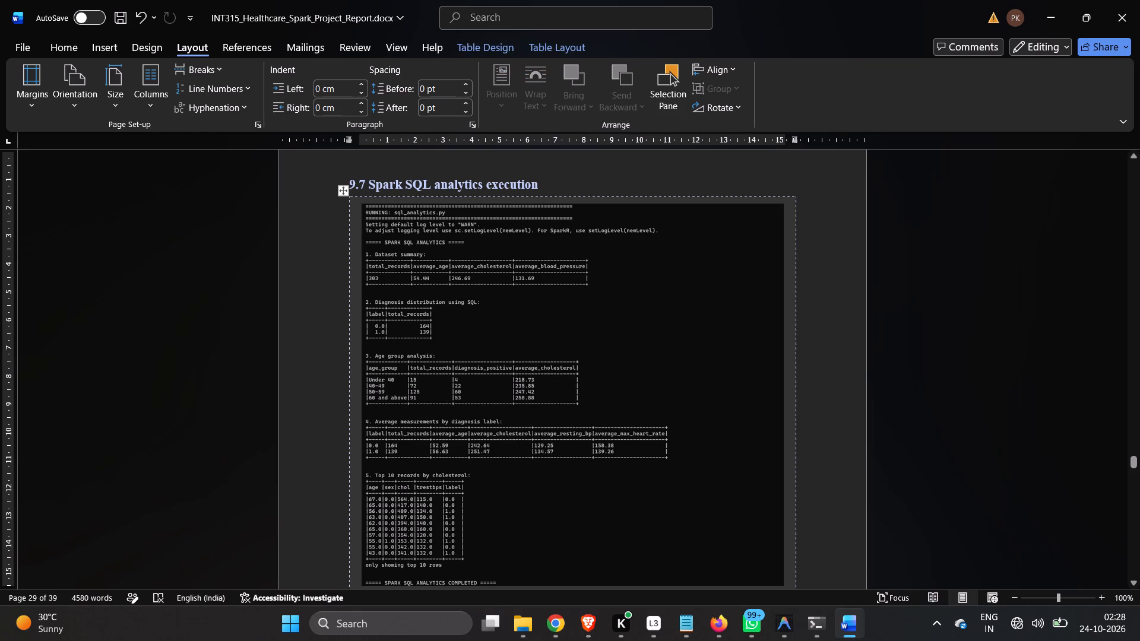
Enlarge the 9.9 model comparison screenshot slightly so it fills the width inside its table border.
scroll(863, 358, "down", 1)
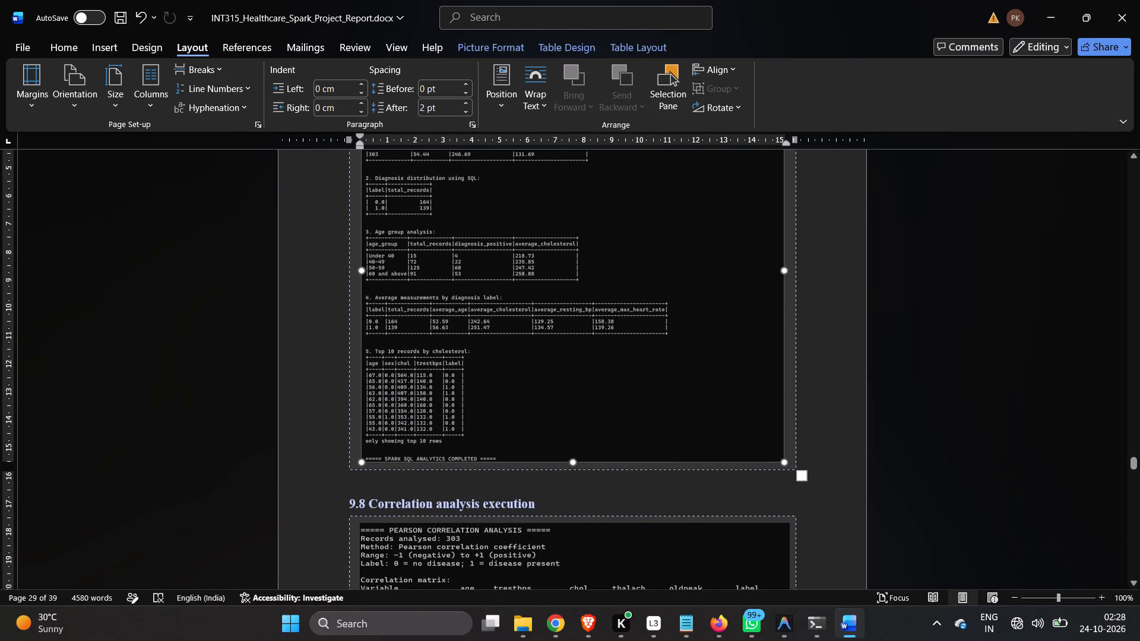
scroll(863, 358, "down", 4)
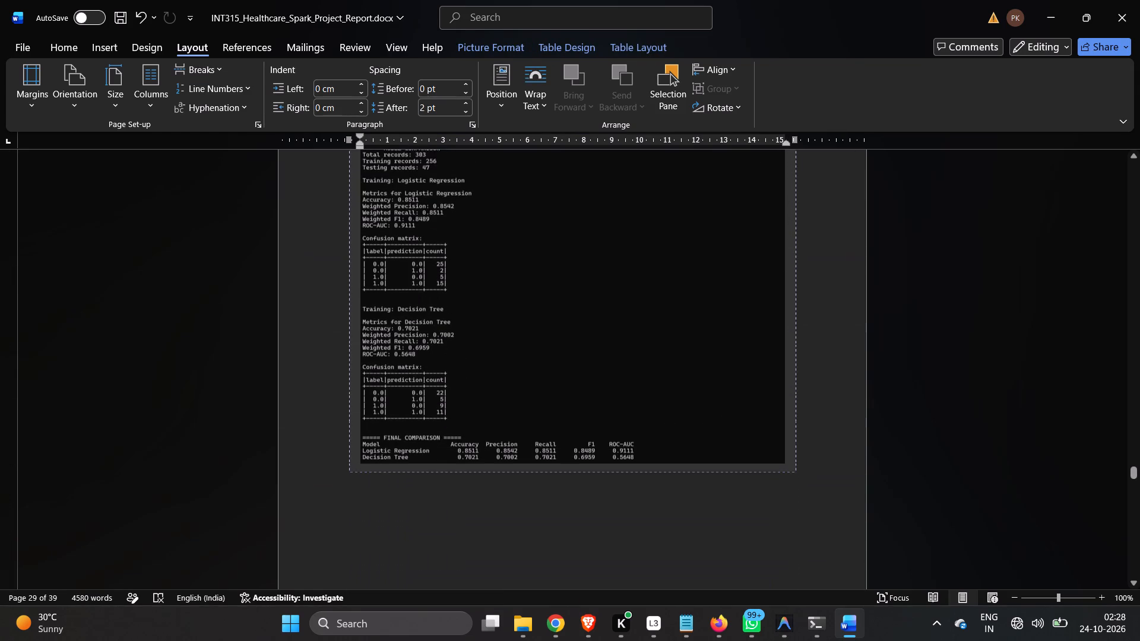
scroll(863, 358, "up", 1)
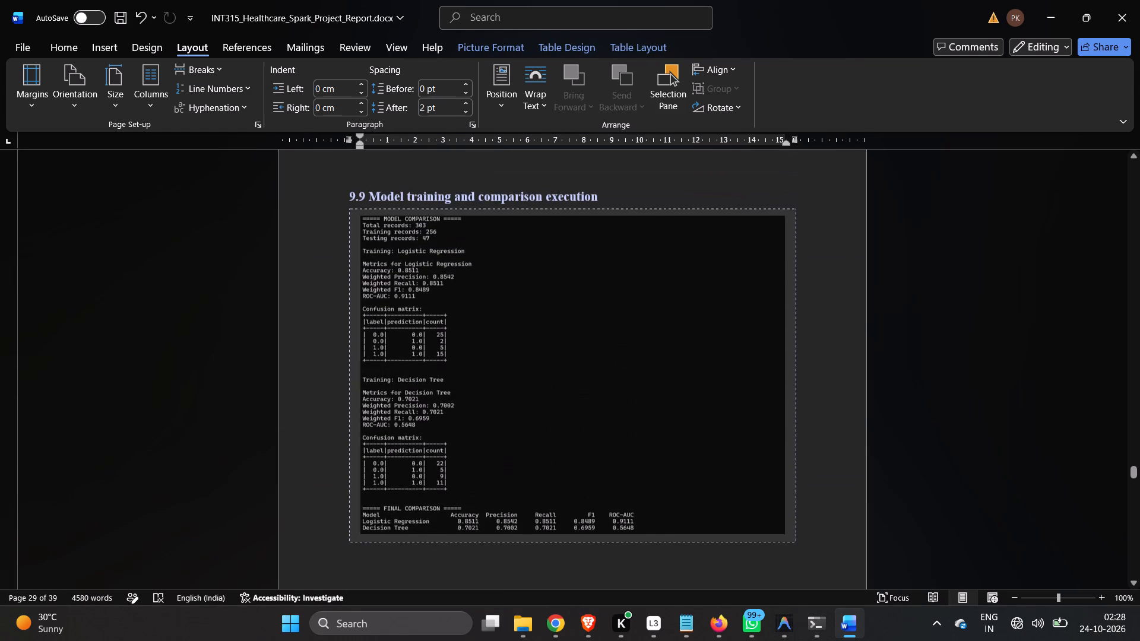
left_click(768, 354)
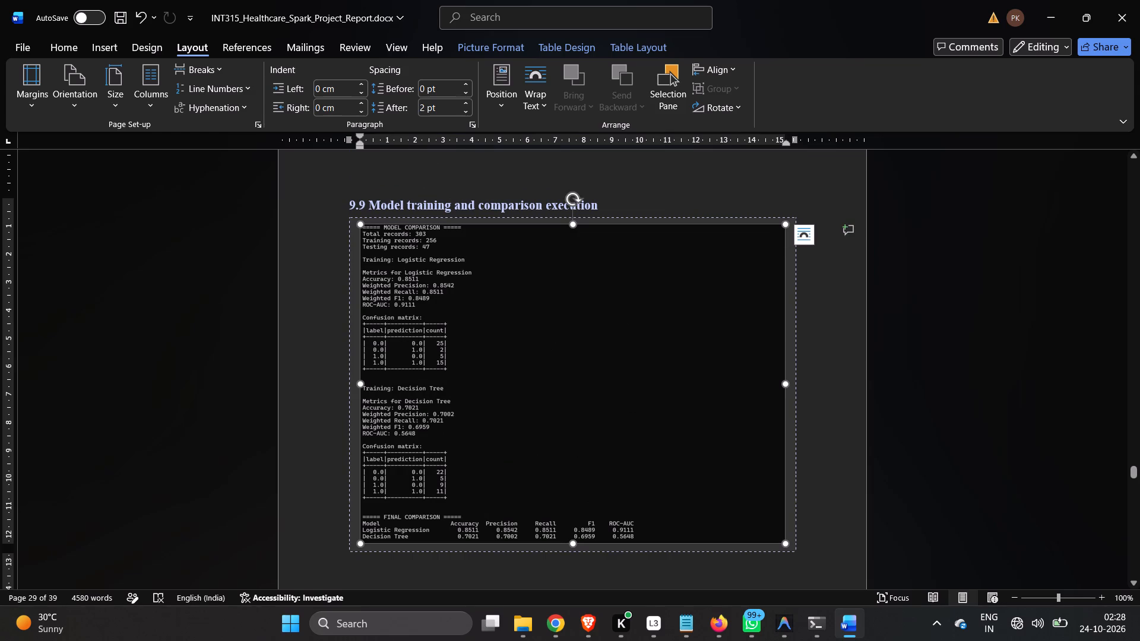
left_click(787, 546)
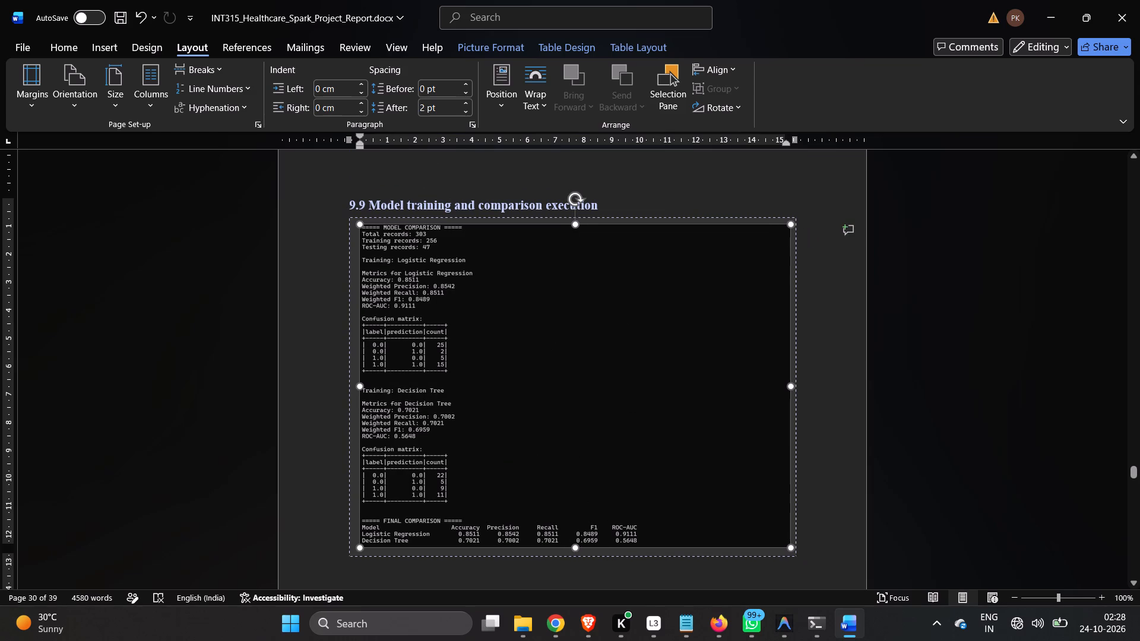
Crop the blank right edge of the benchmark screenshot under heading 9.10 back to inside its table border.
scroll(838, 566, "down", 2)
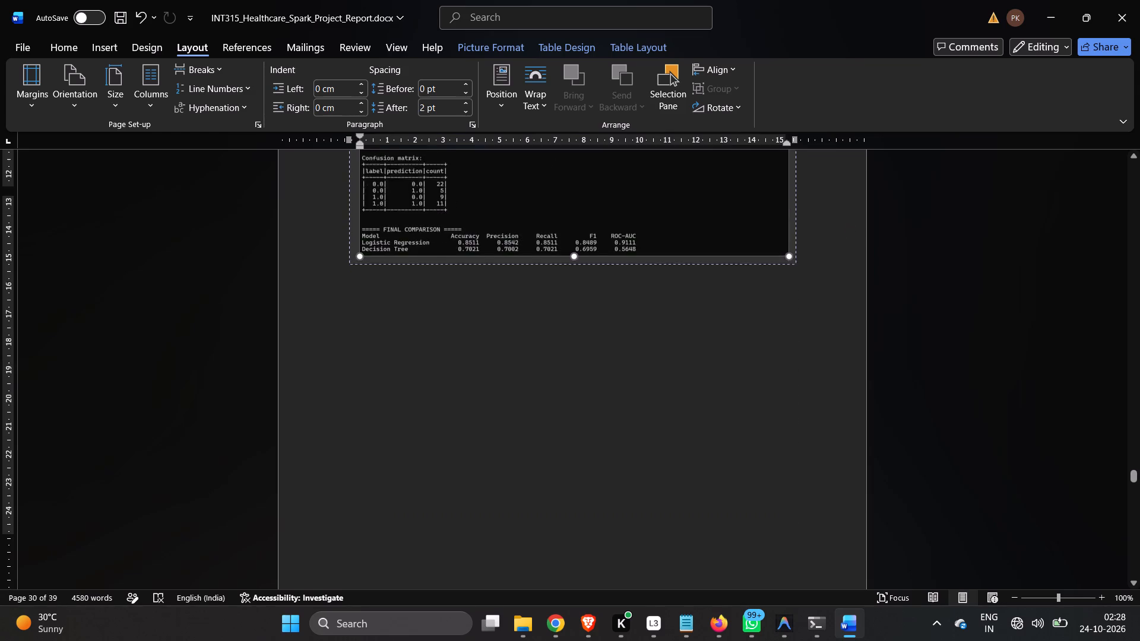
scroll(838, 566, "down", 2)
left_click(779, 491)
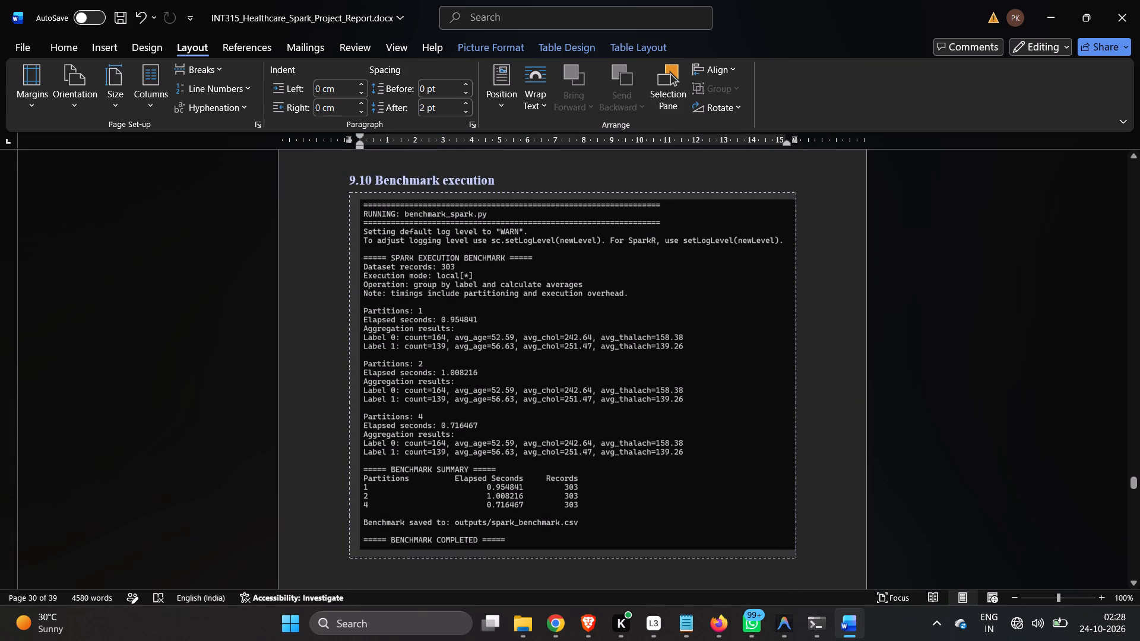
left_click(746, 410)
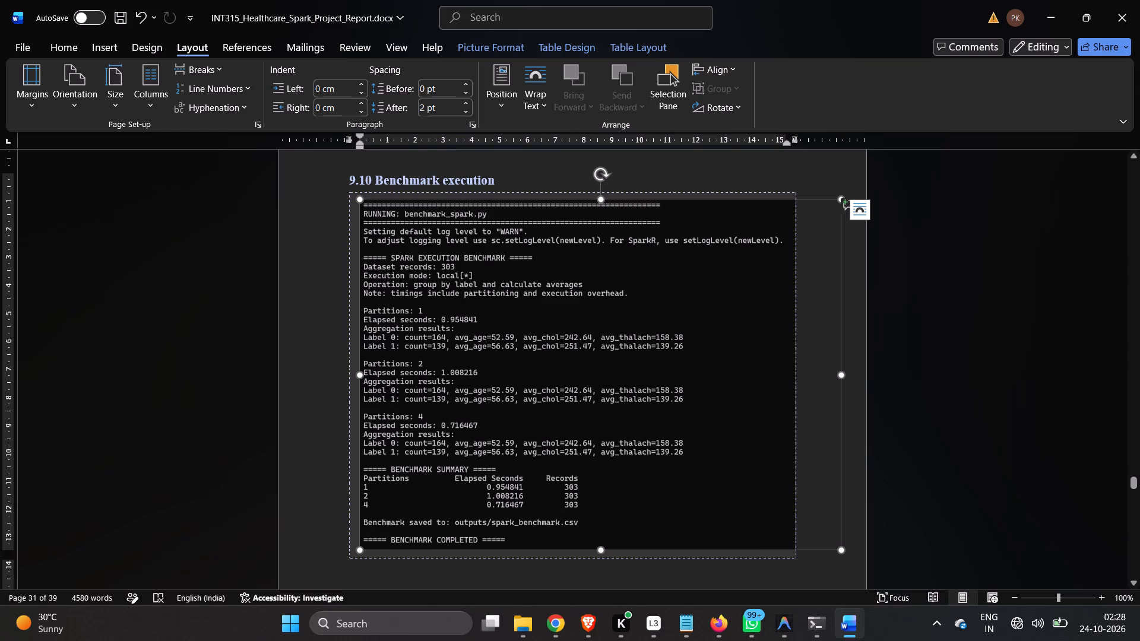
right_click(746, 410)
left_click(790, 128)
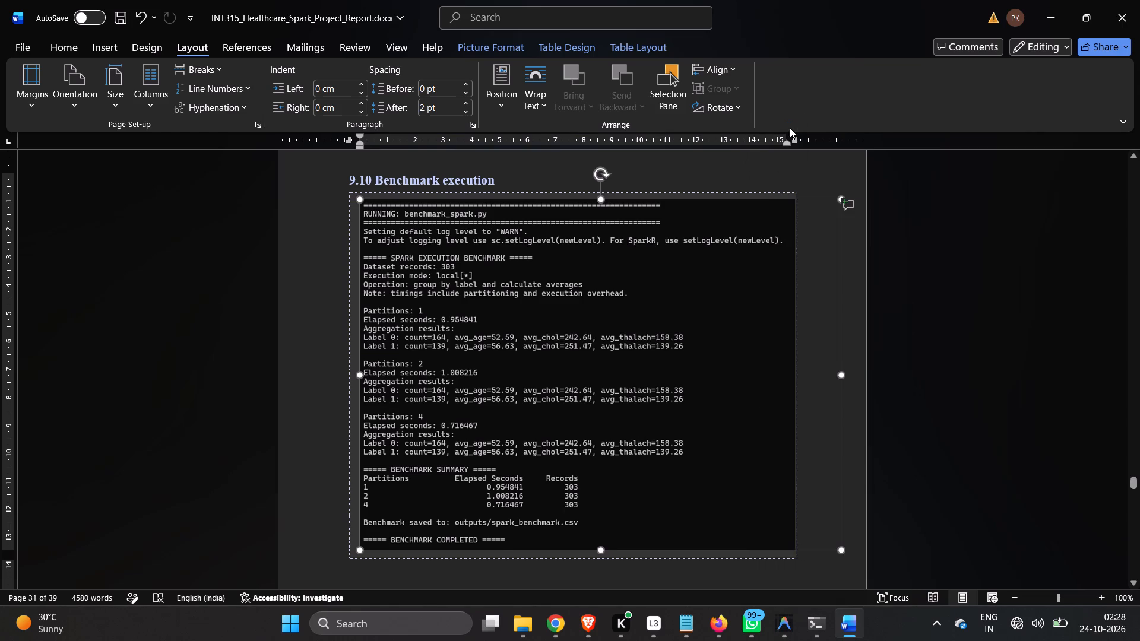
left_click_drag(836, 376, 790, 370)
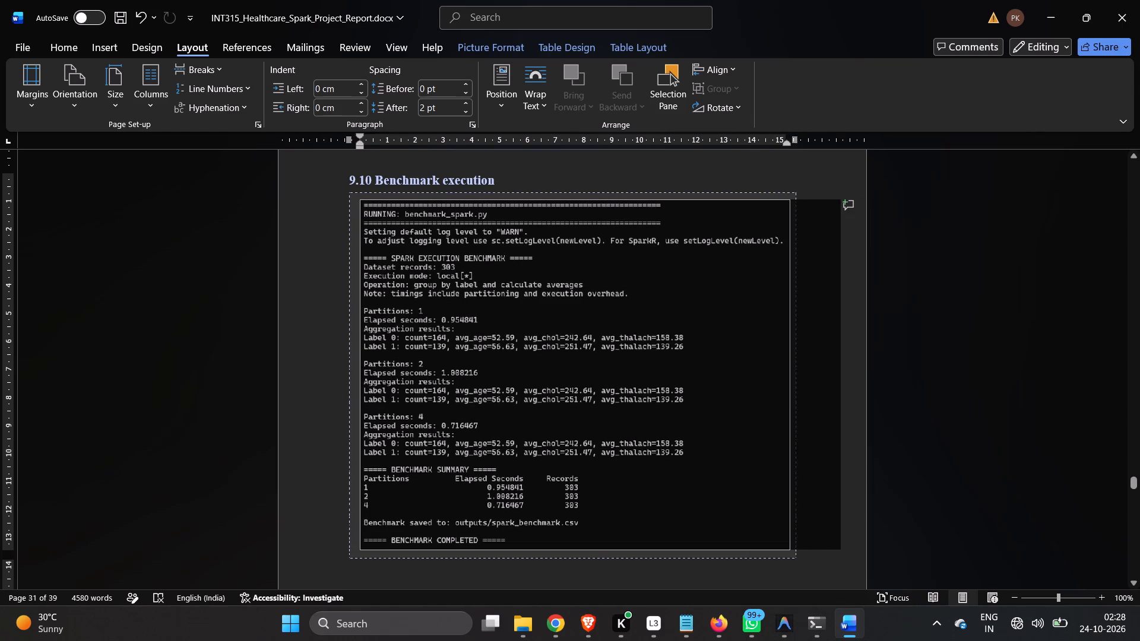
left_click_drag(790, 370, 790, 369)
left_click(863, 457)
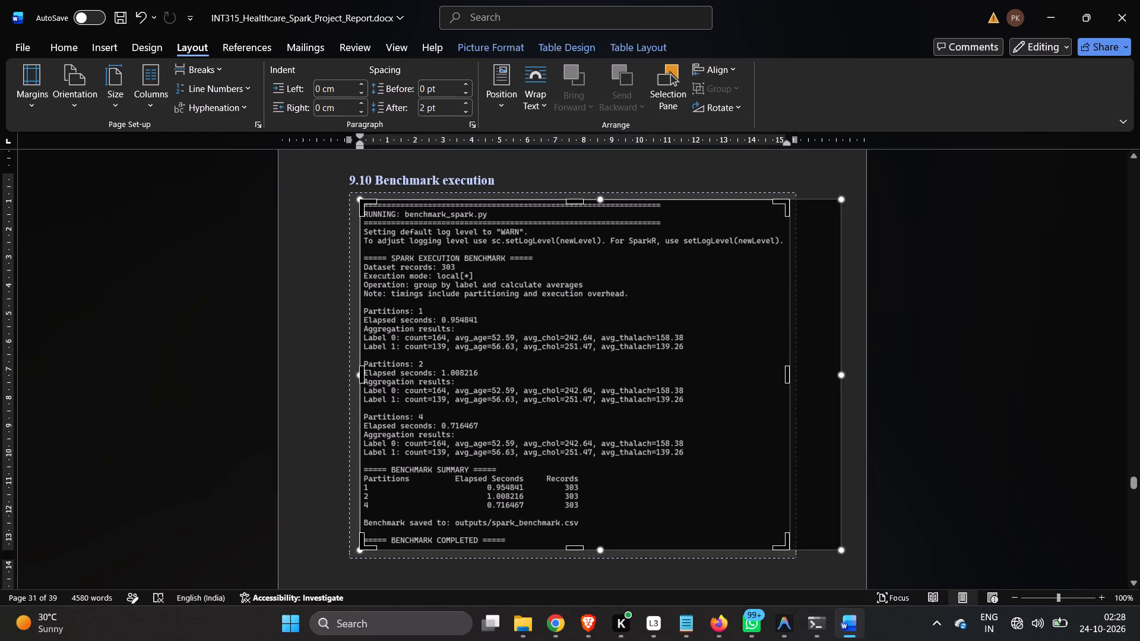
Crop the blank right edge of the sample prediction screenshot under heading 9.11 back to inside its table border.
scroll(834, 410, "down", 3)
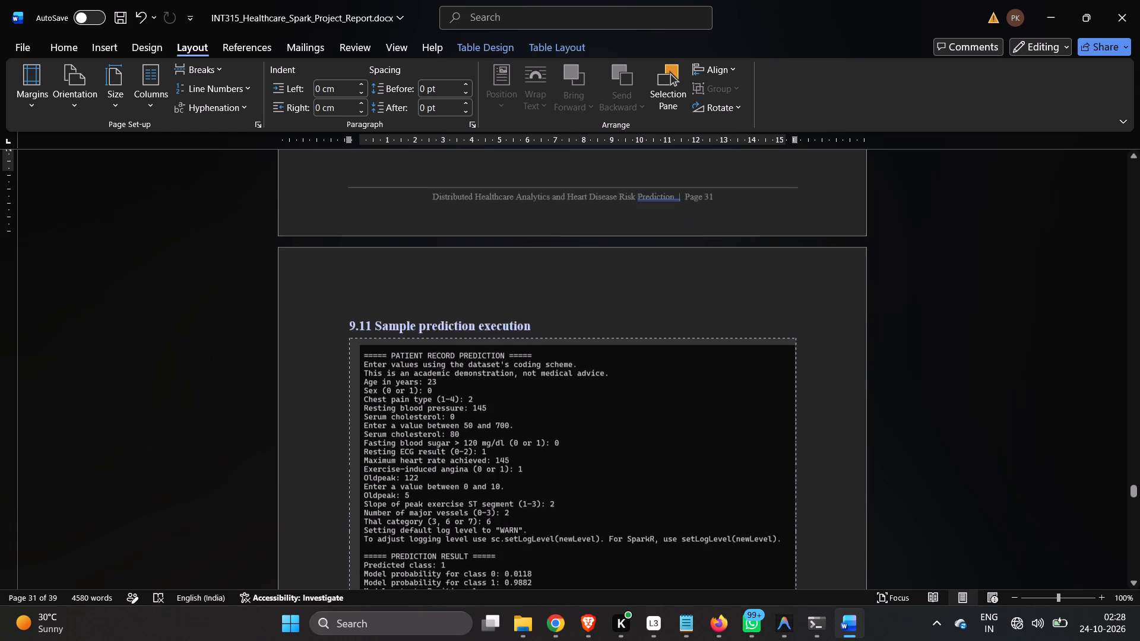
scroll(834, 410, "down", 1)
left_click(764, 375)
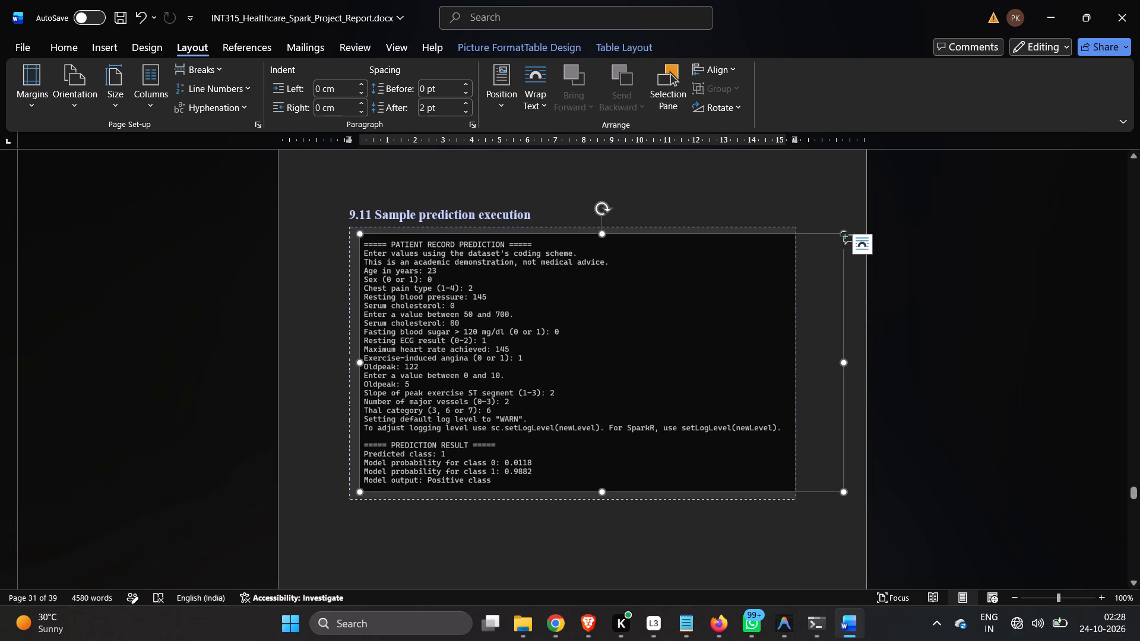
right_click(755, 297)
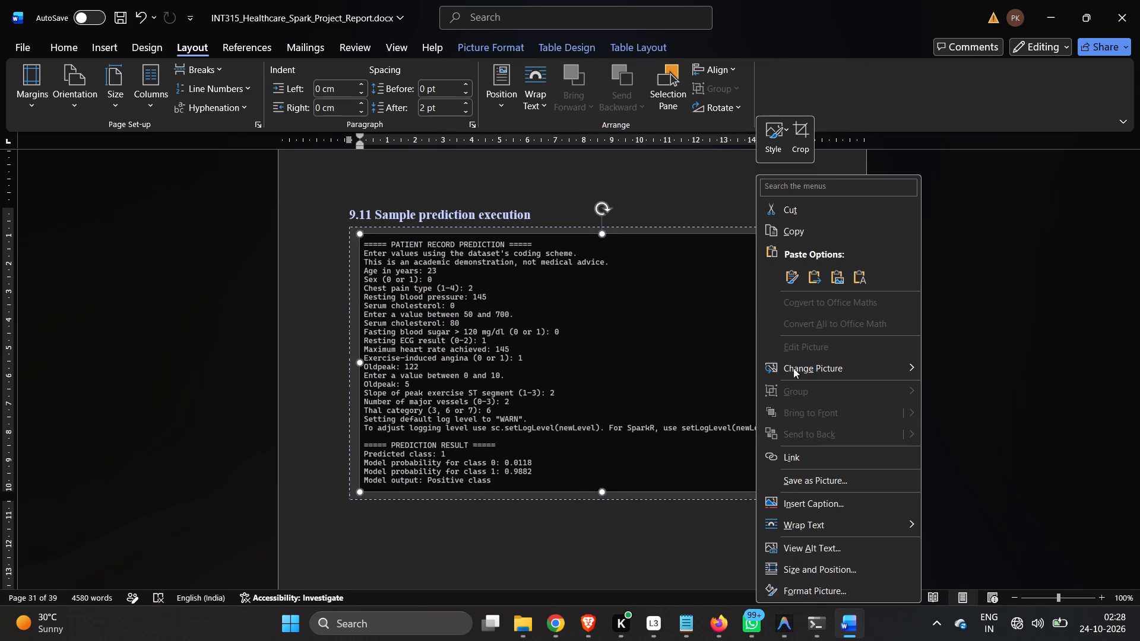
left_click(795, 142)
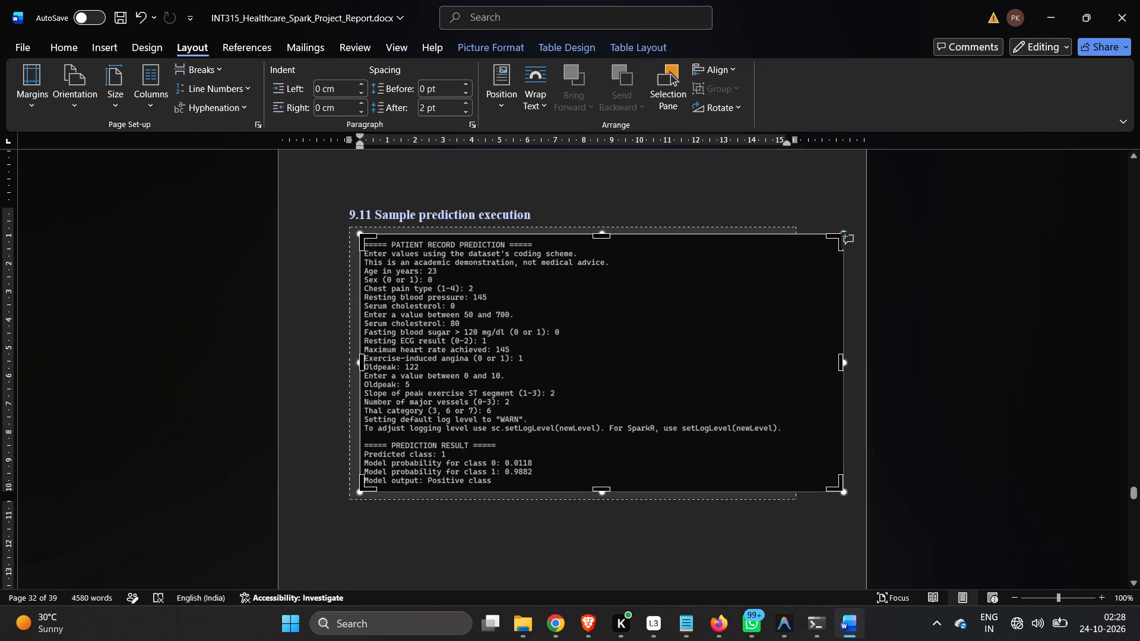
left_click_drag(839, 360, 790, 359)
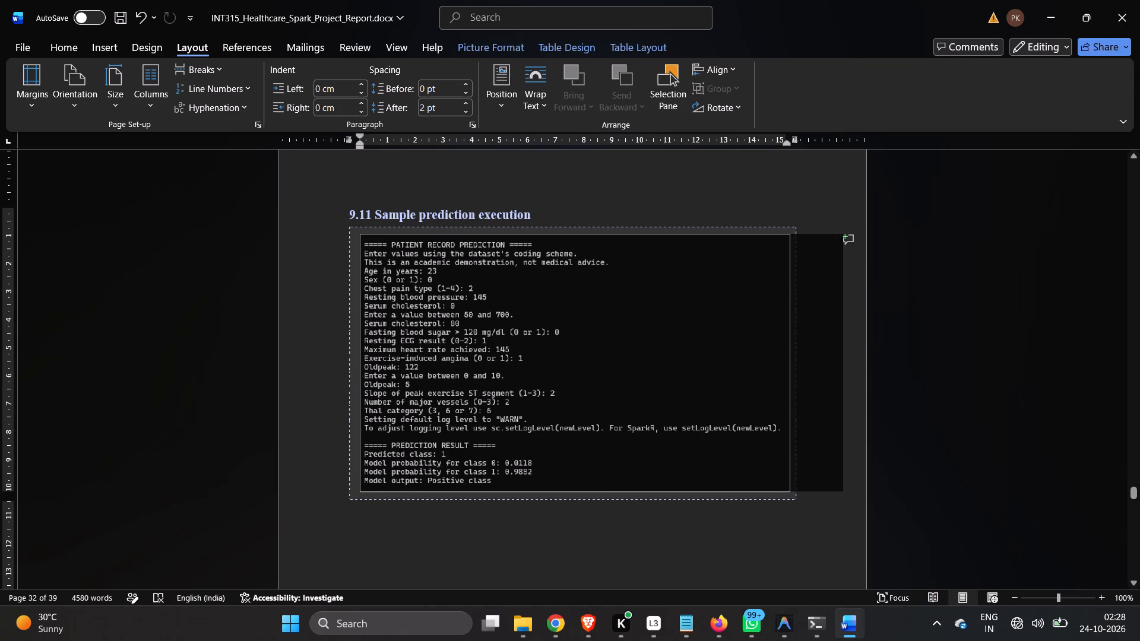
left_click_drag(790, 359, 790, 359)
left_click(850, 532)
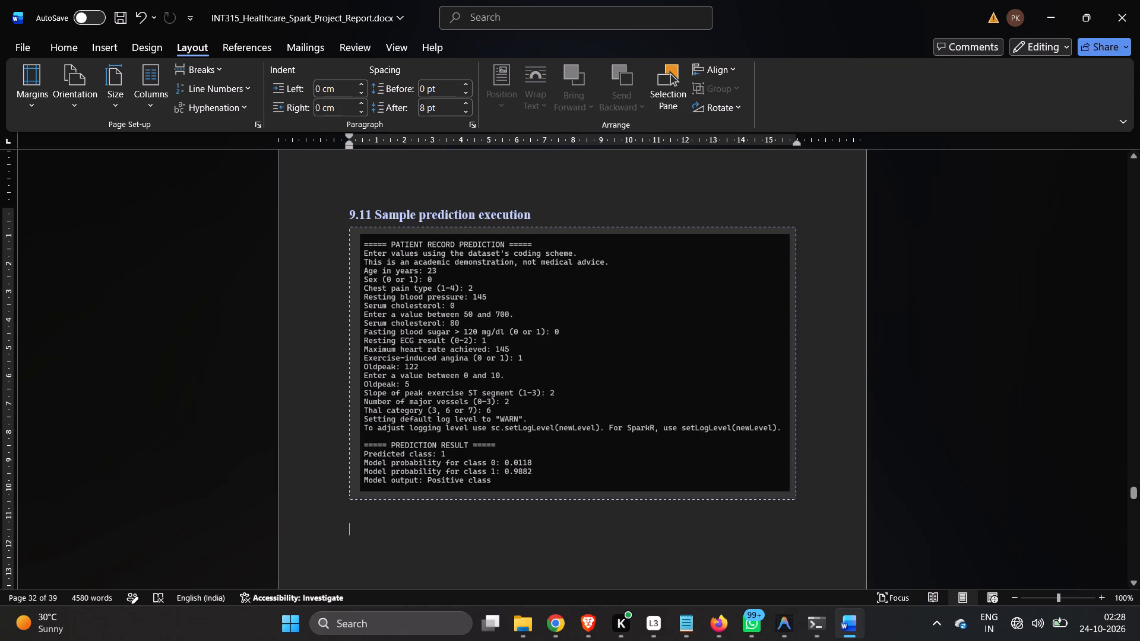
Review the rest of the report through chapter 10 to the last page, and recheck the chapter 9 screenshots back to heading 9.9.
scroll(850, 532, "down", 5)
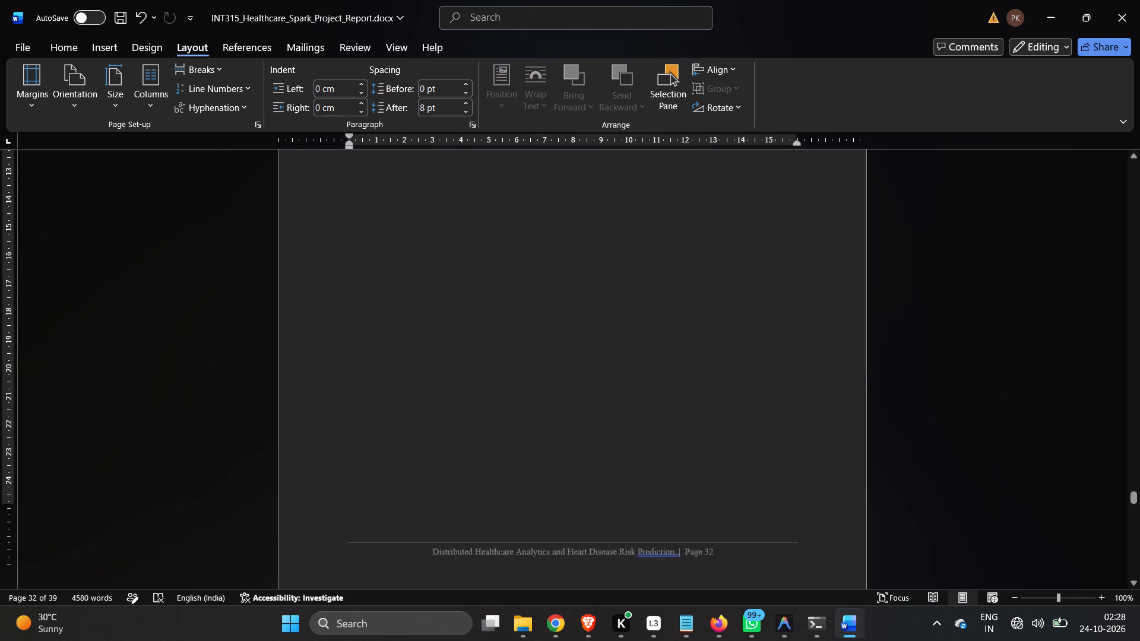
scroll(850, 532, "down", 4)
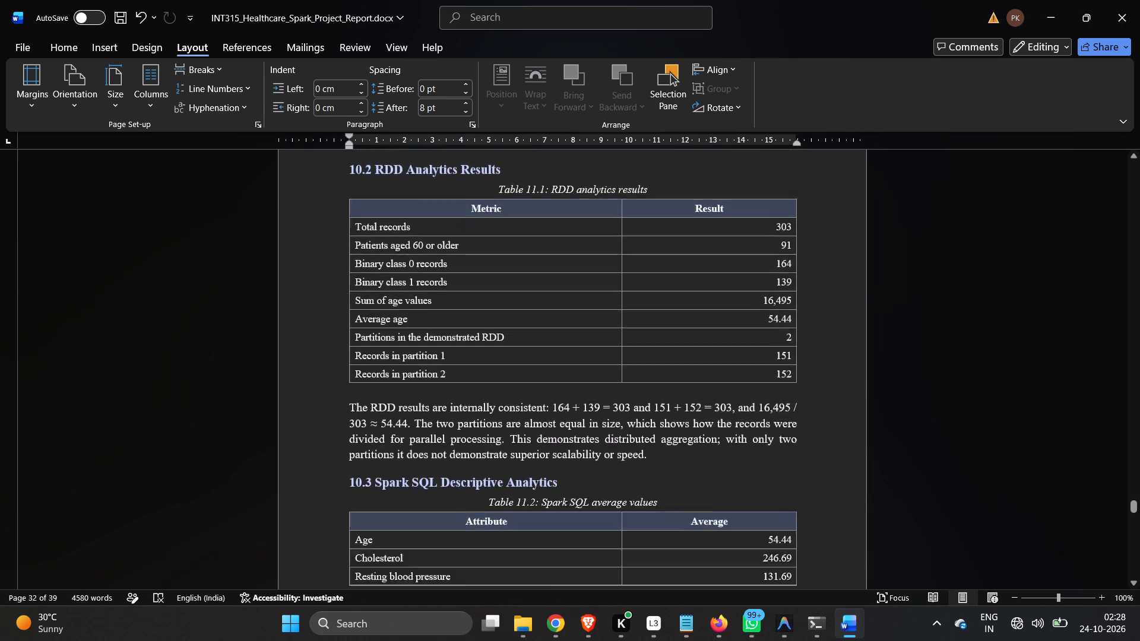
scroll(850, 532, "down", 5)
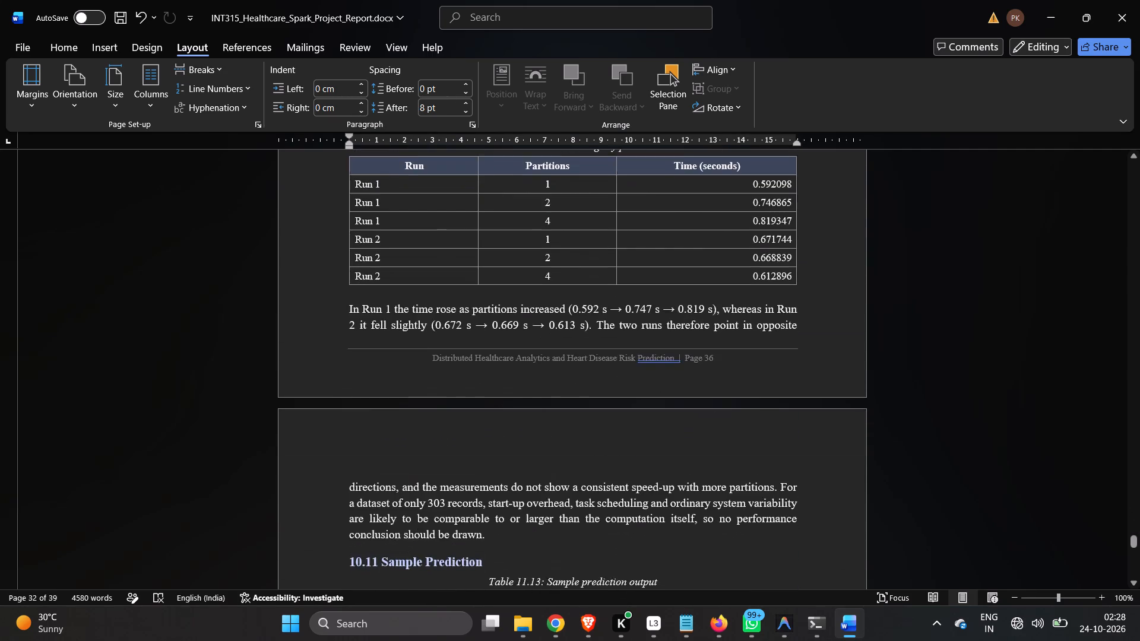
scroll(850, 532, "down", 5)
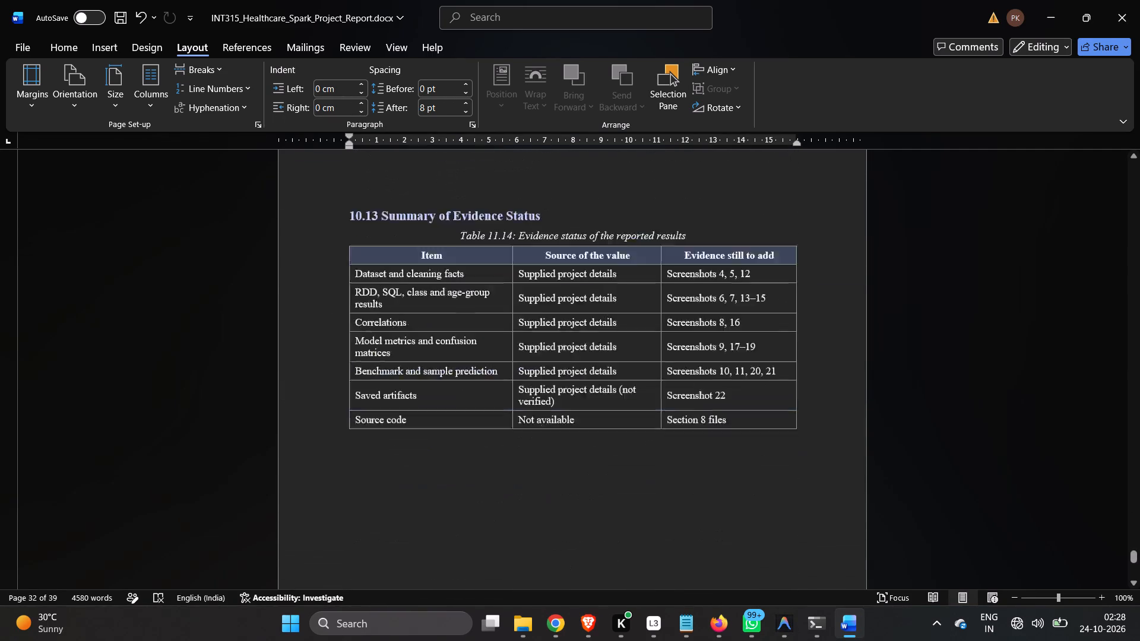
scroll(850, 532, "down", 7)
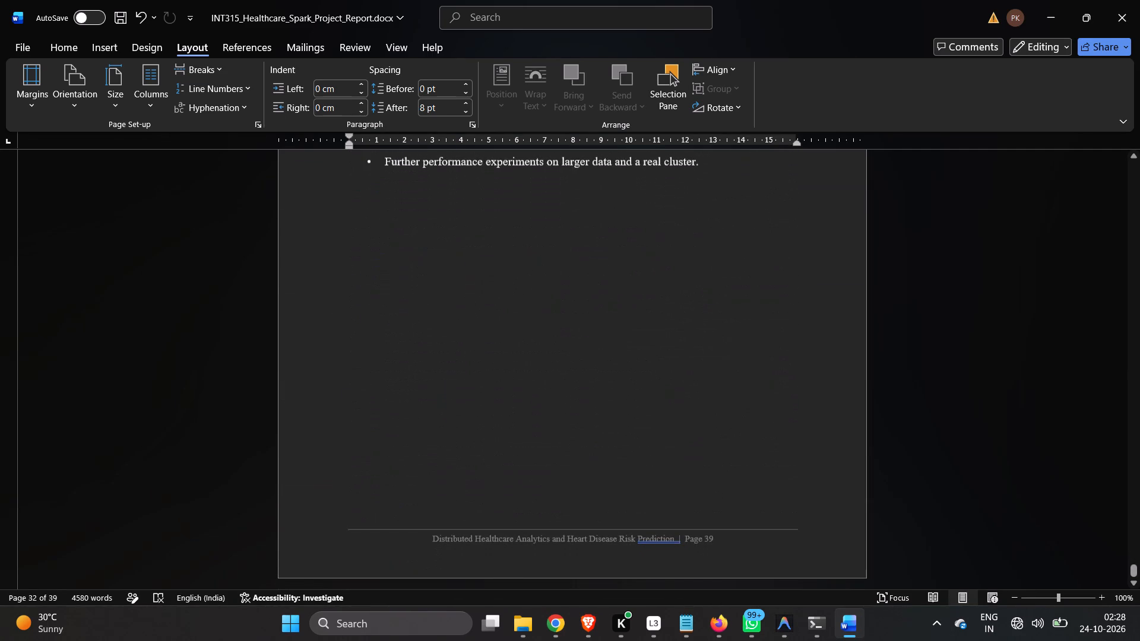
scroll(850, 532, "down", 4)
scroll(772, 364, "up", 6)
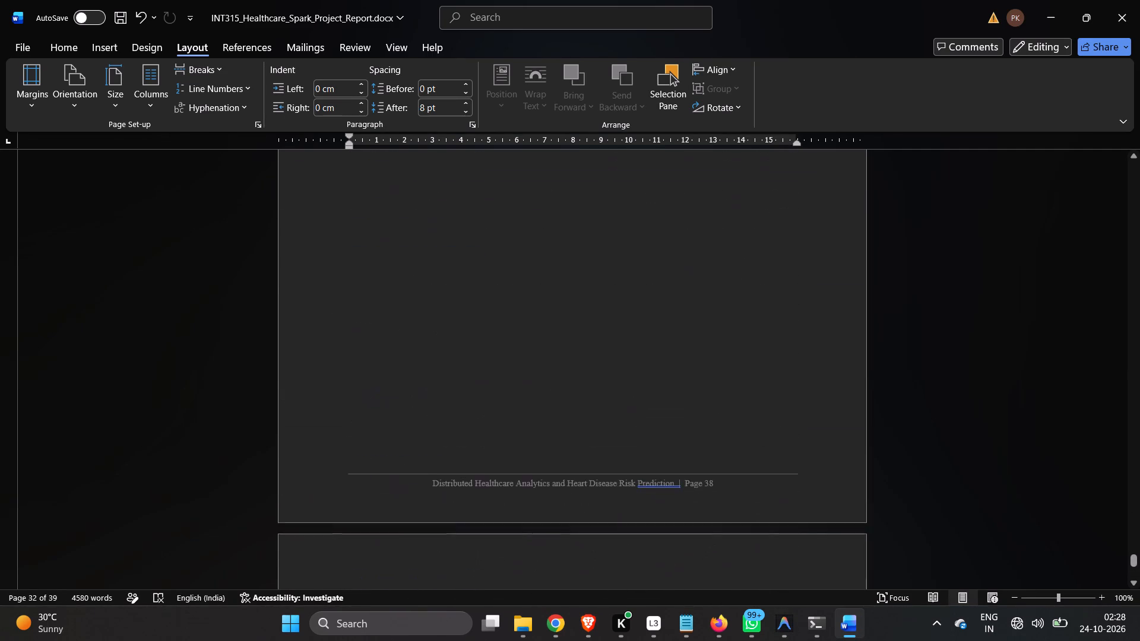
scroll(772, 364, "up", 14)
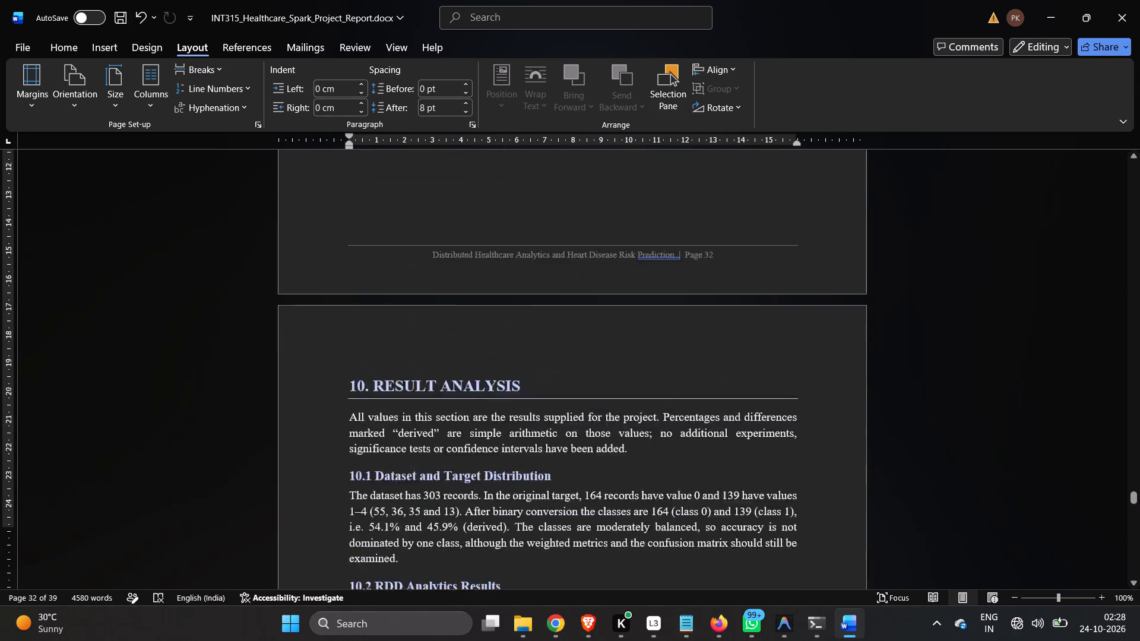
scroll(772, 364, "up", 6)
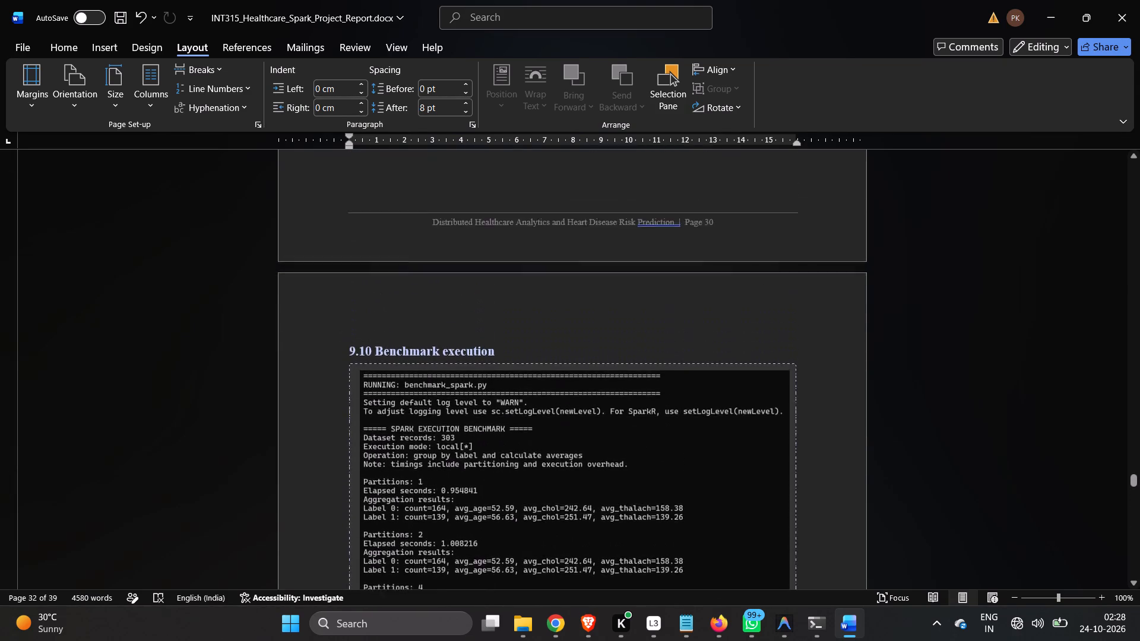
scroll(772, 364, "up", 3)
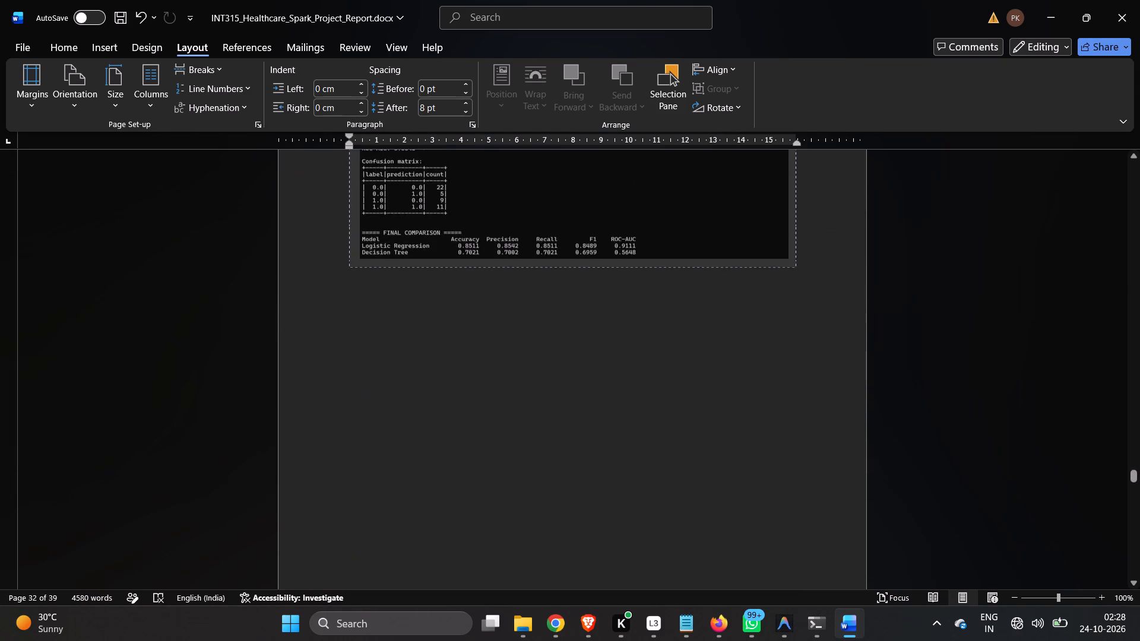
scroll(772, 364, "up", 1)
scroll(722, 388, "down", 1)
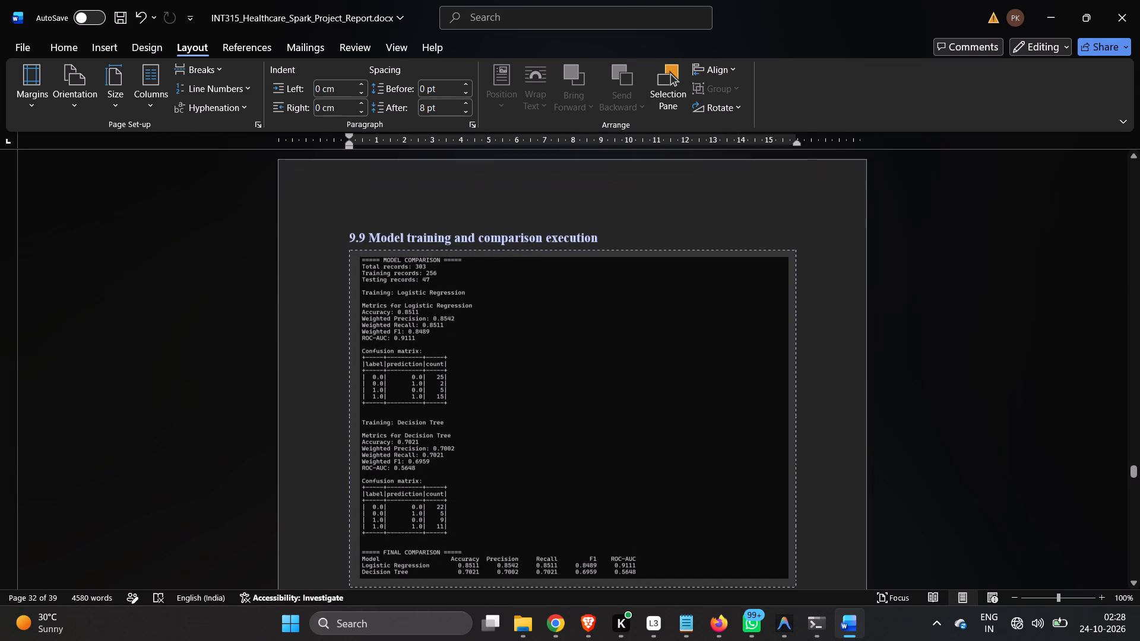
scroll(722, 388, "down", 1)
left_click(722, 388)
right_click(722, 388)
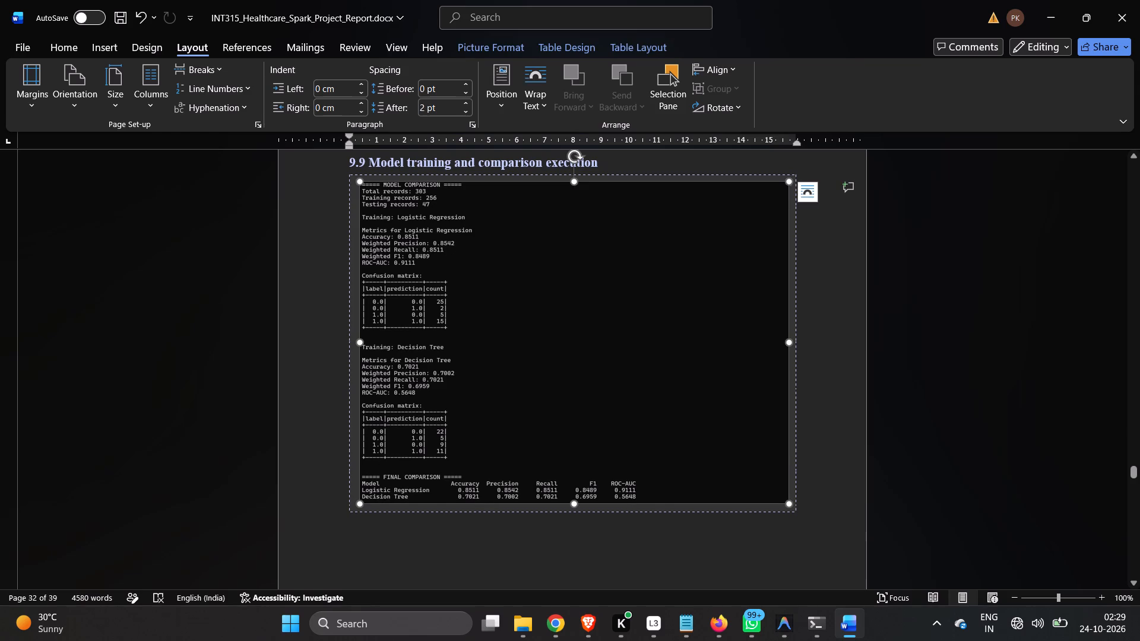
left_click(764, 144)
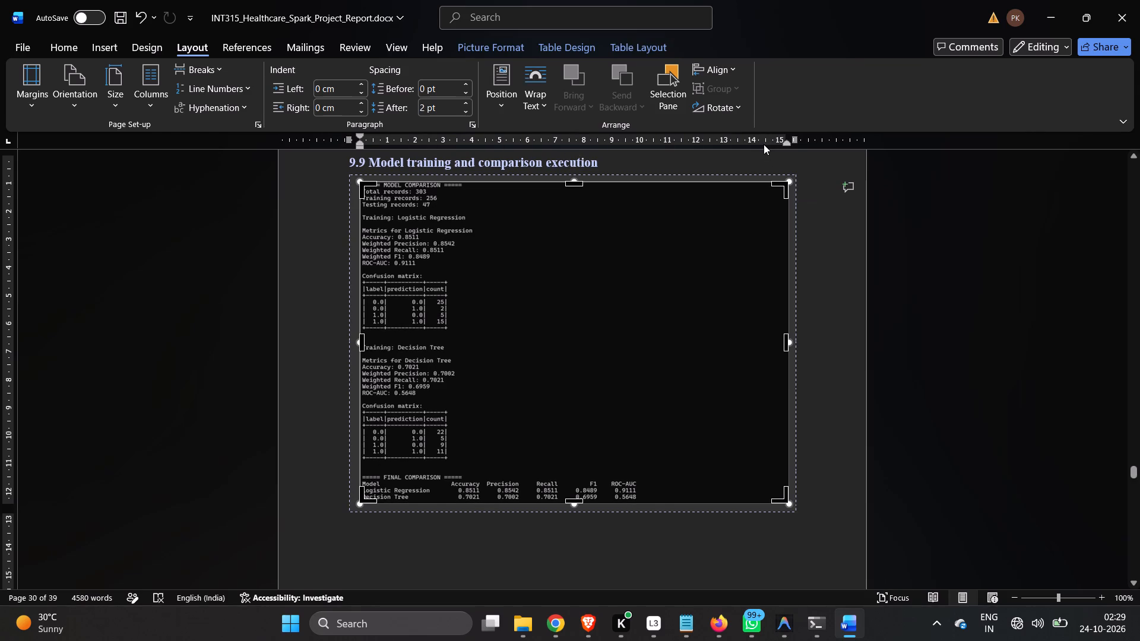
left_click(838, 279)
Enlarge the Spark SQL analytics screenshot under heading 9.7 slightly so it fills the width inside its table border.
scroll(838, 279, "up", 2)
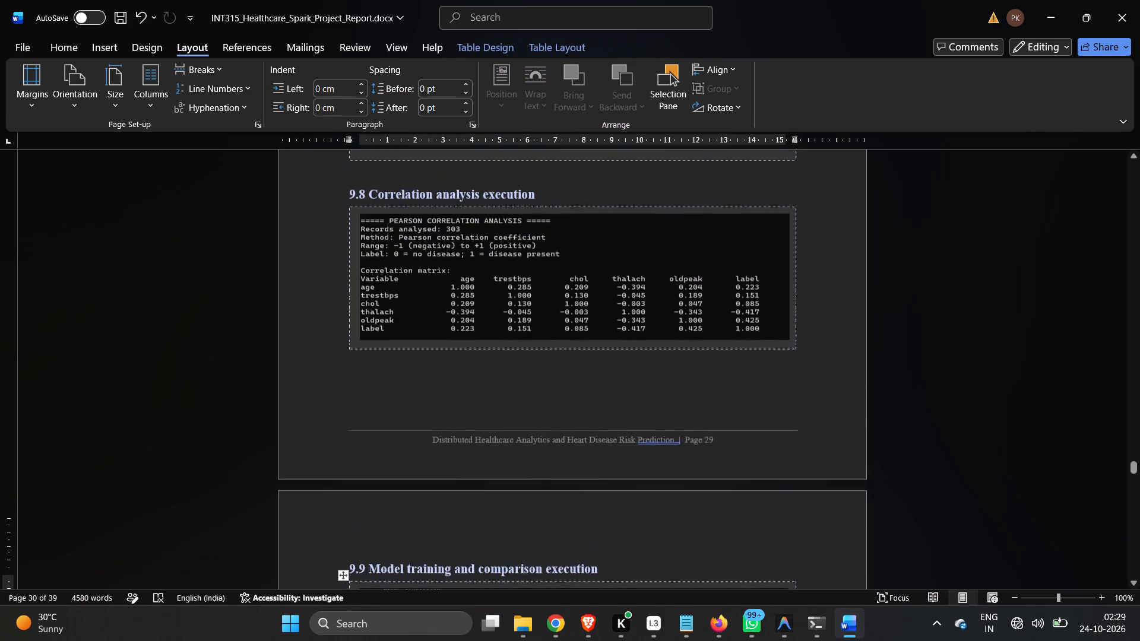
scroll(838, 279, "up", 5)
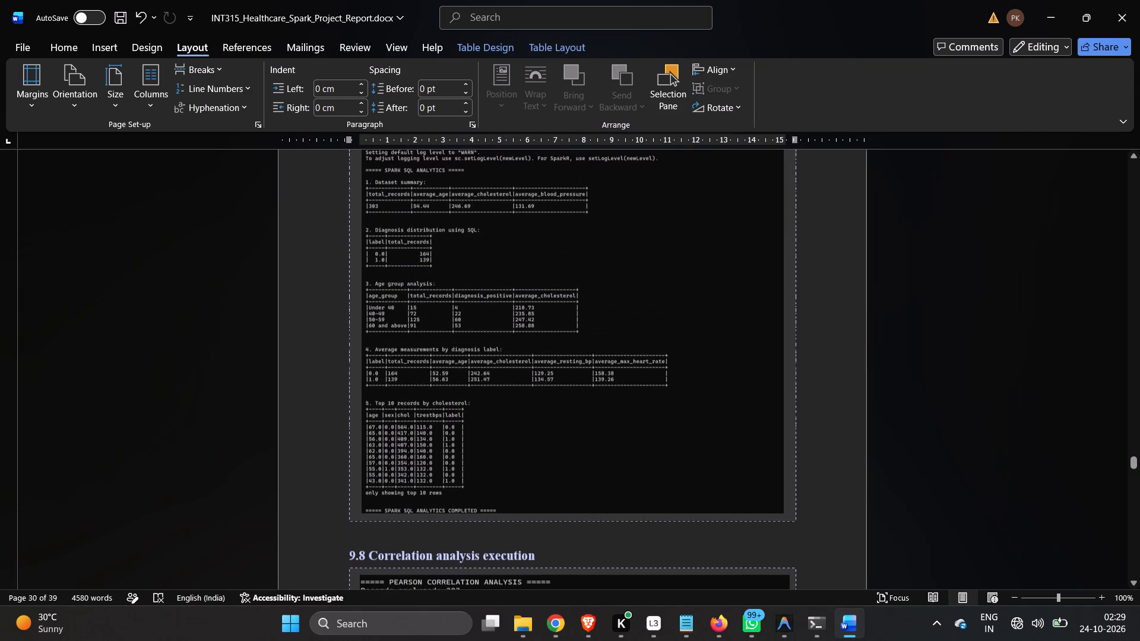
left_click(748, 301)
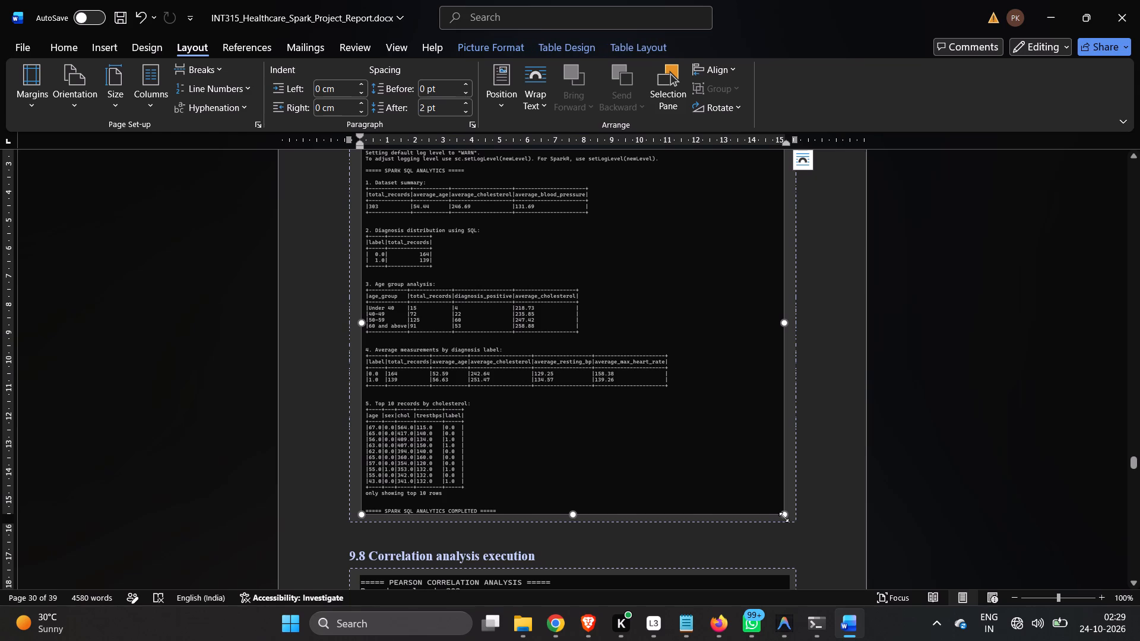
left_click_drag(786, 517, 791, 518)
Enlarge the RDD analytics screenshot under heading 9.6 slightly so it fills the width inside its table border.
scroll(838, 421, "up", 4)
left_click(747, 412)
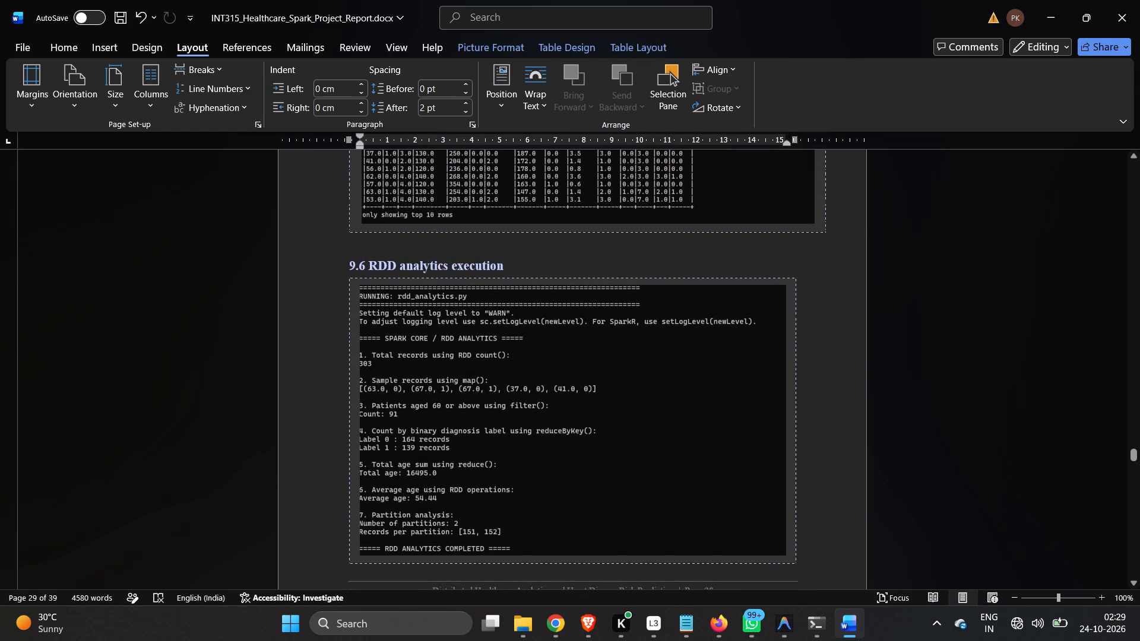
left_click(787, 557)
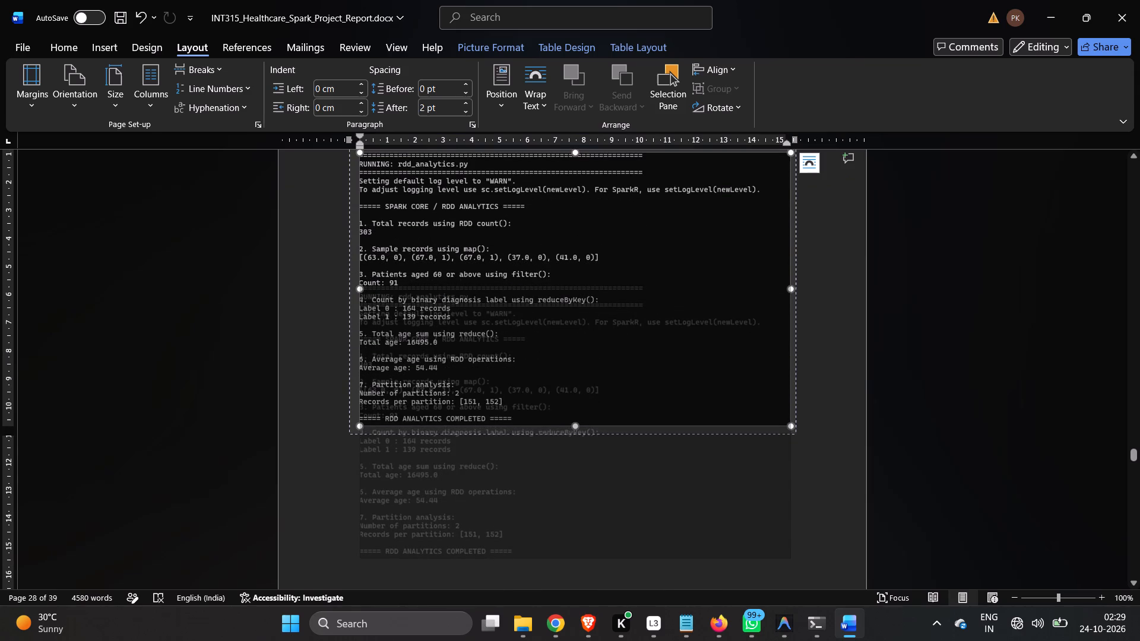
left_click(815, 472)
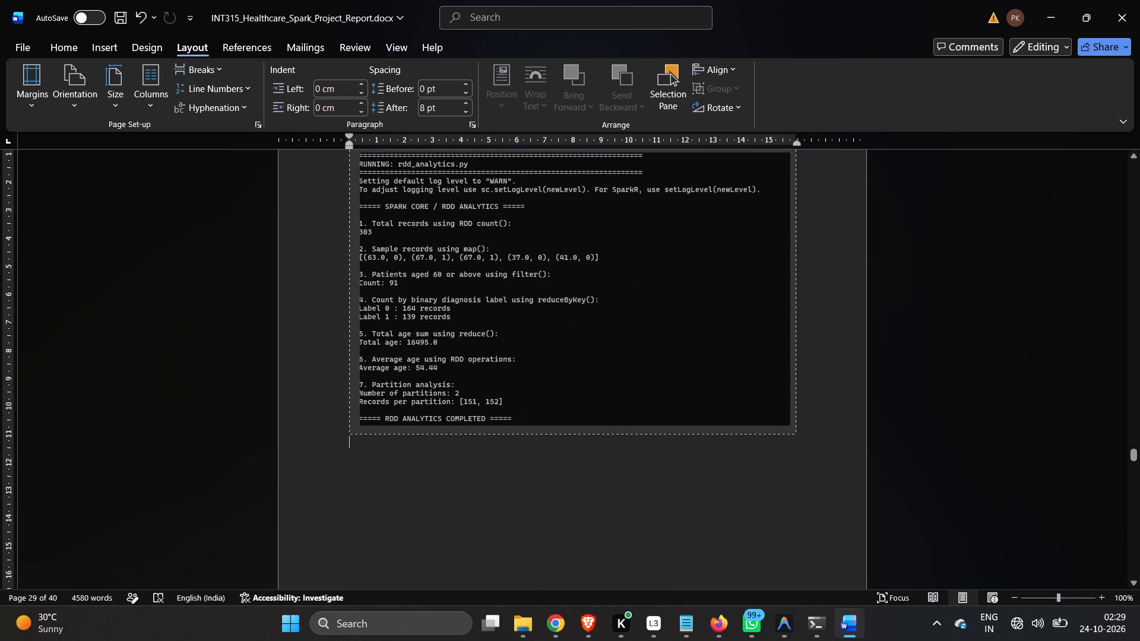
Enlarge the preprocessing screenshot under heading 9.5 slightly, widening it in two small adjustments.
scroll(815, 472, "up", 5)
left_click(749, 351)
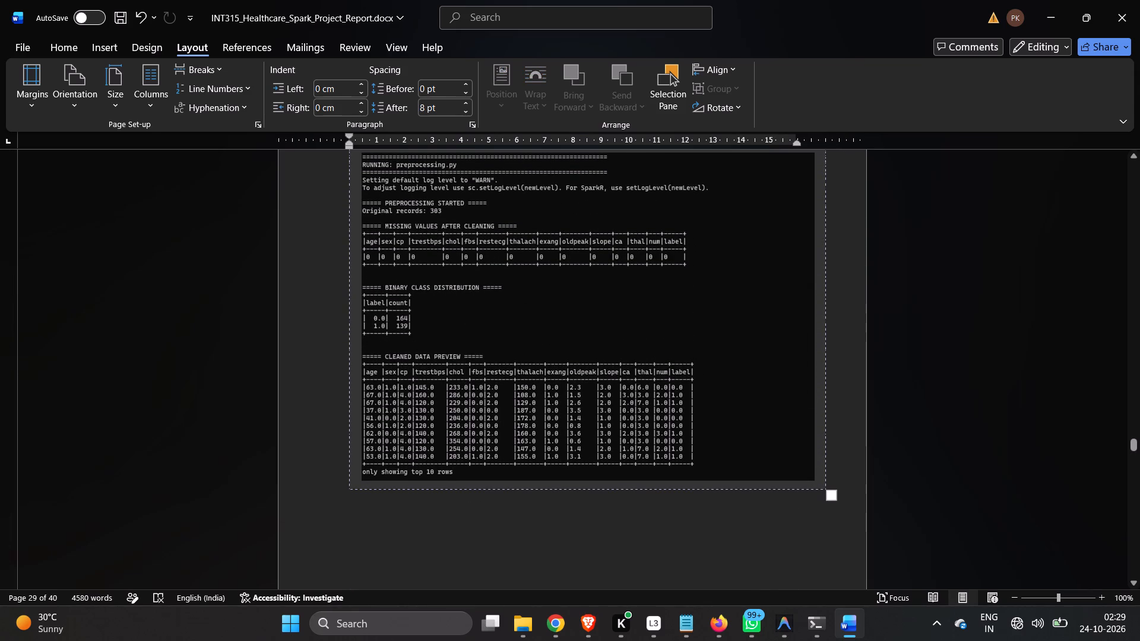
left_click(749, 351)
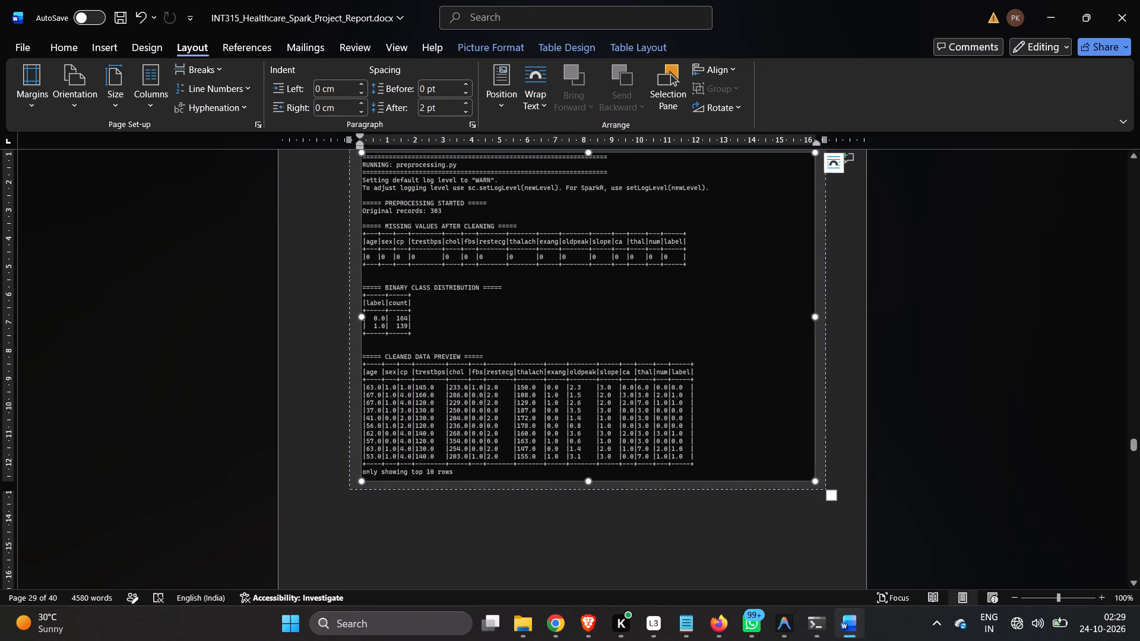
left_click_drag(815, 482, 821, 482)
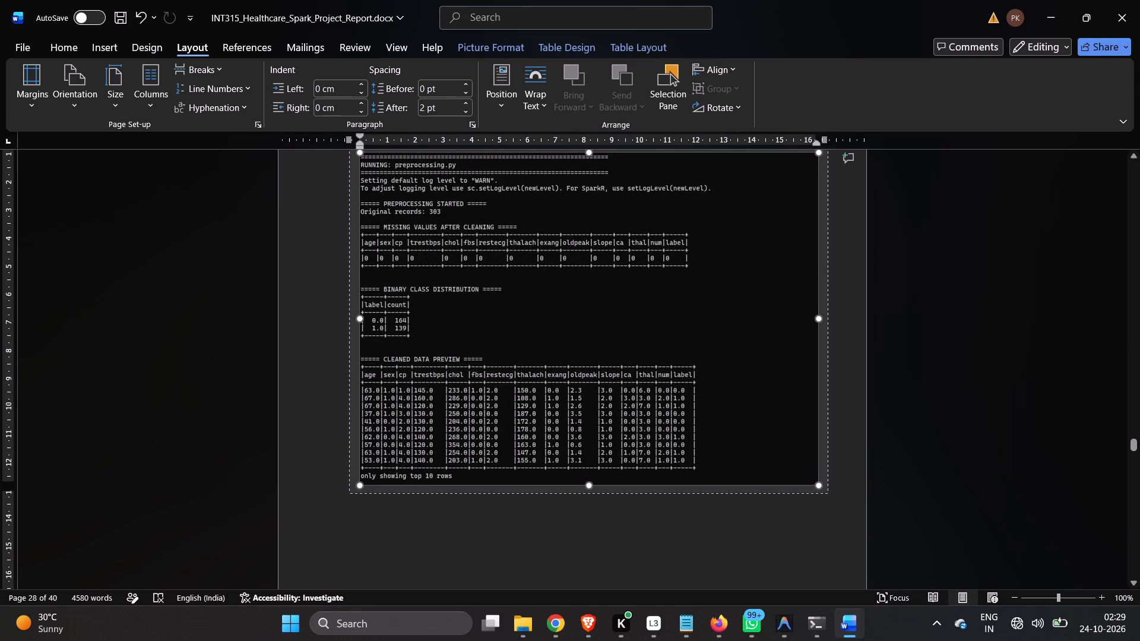
left_click_drag(821, 482, 824, 484)
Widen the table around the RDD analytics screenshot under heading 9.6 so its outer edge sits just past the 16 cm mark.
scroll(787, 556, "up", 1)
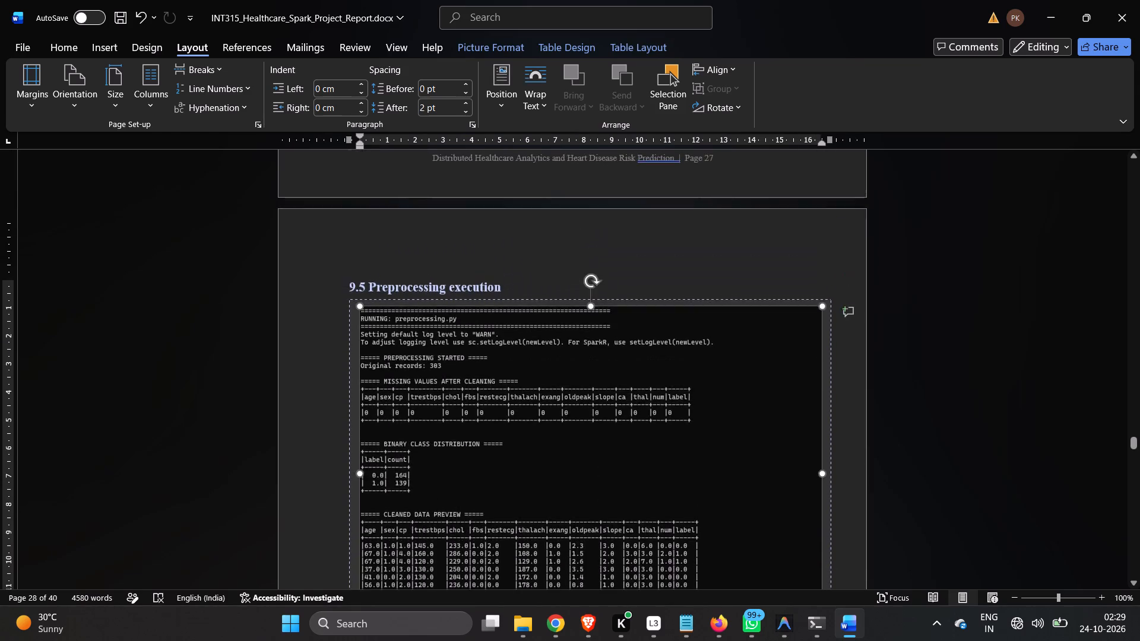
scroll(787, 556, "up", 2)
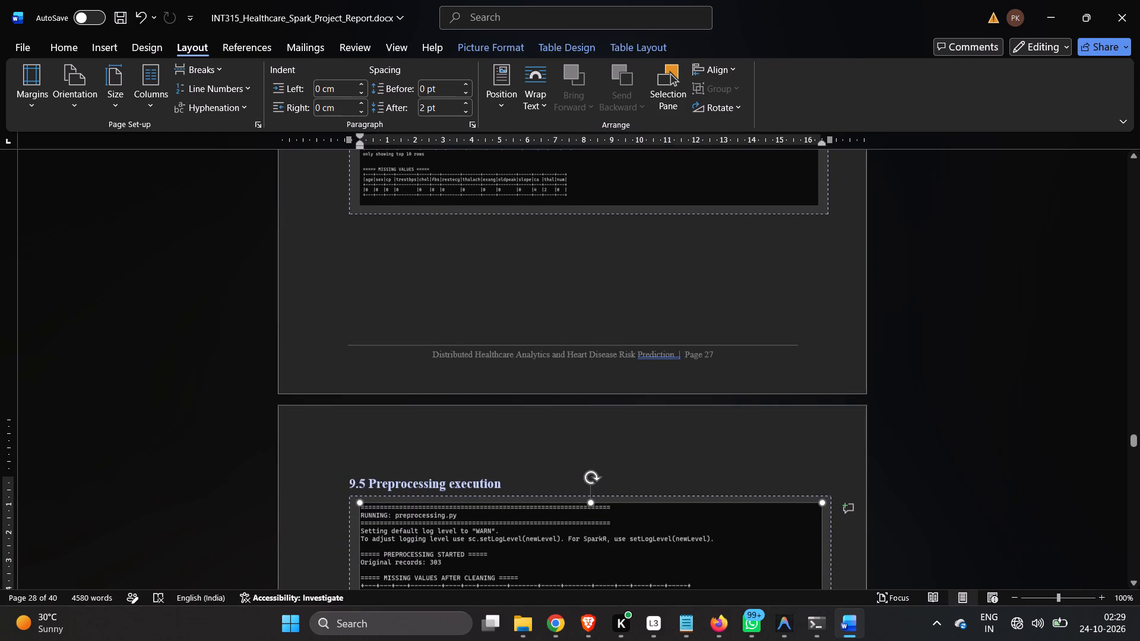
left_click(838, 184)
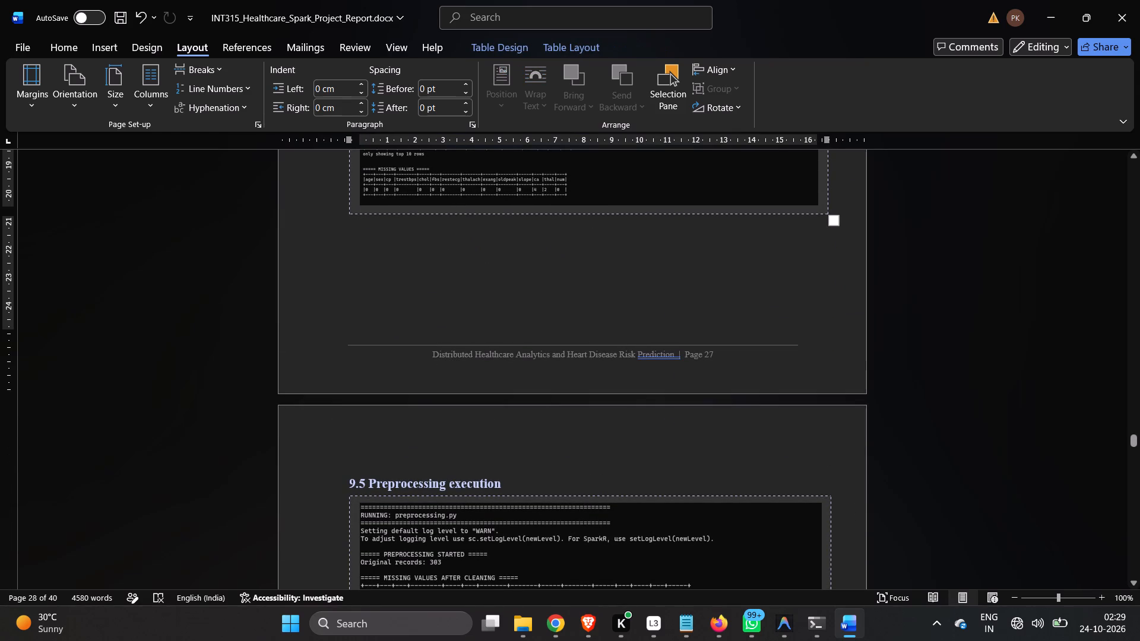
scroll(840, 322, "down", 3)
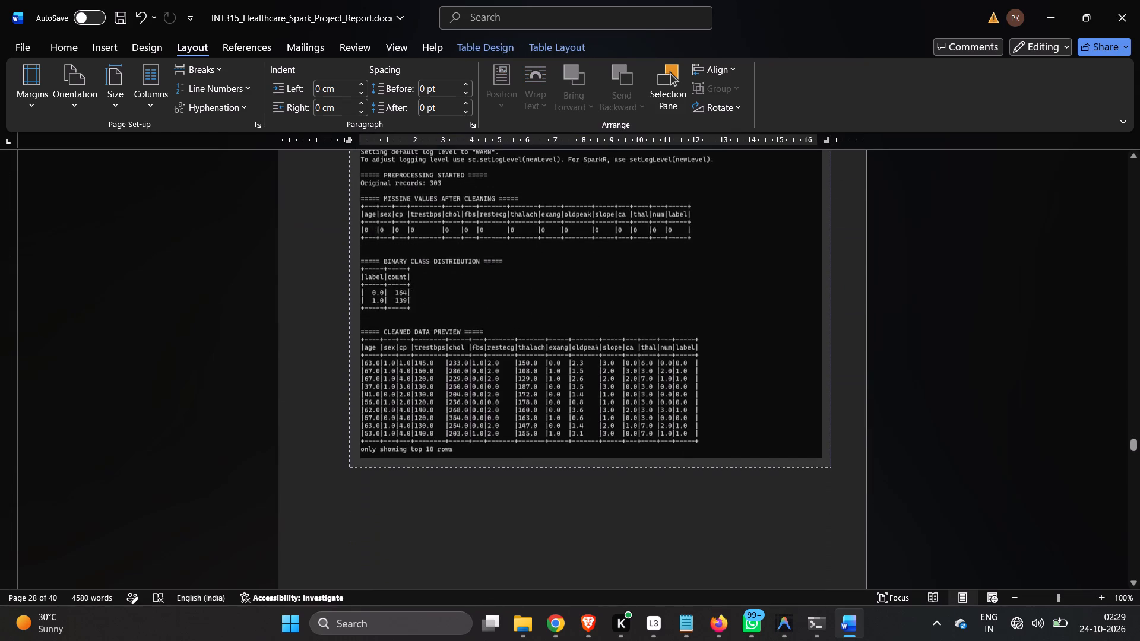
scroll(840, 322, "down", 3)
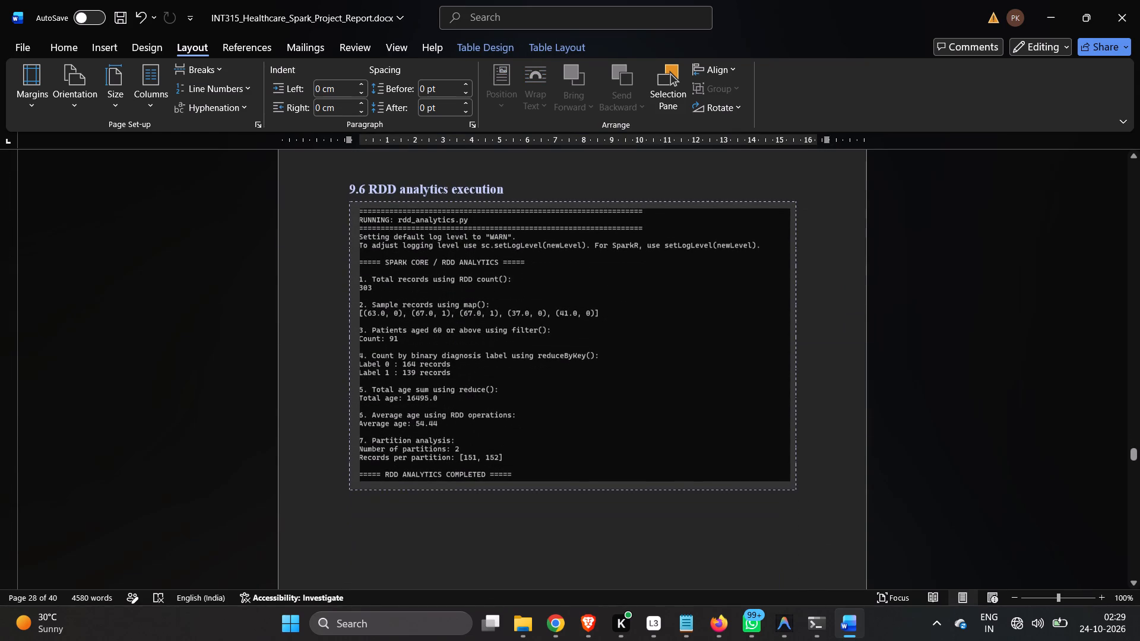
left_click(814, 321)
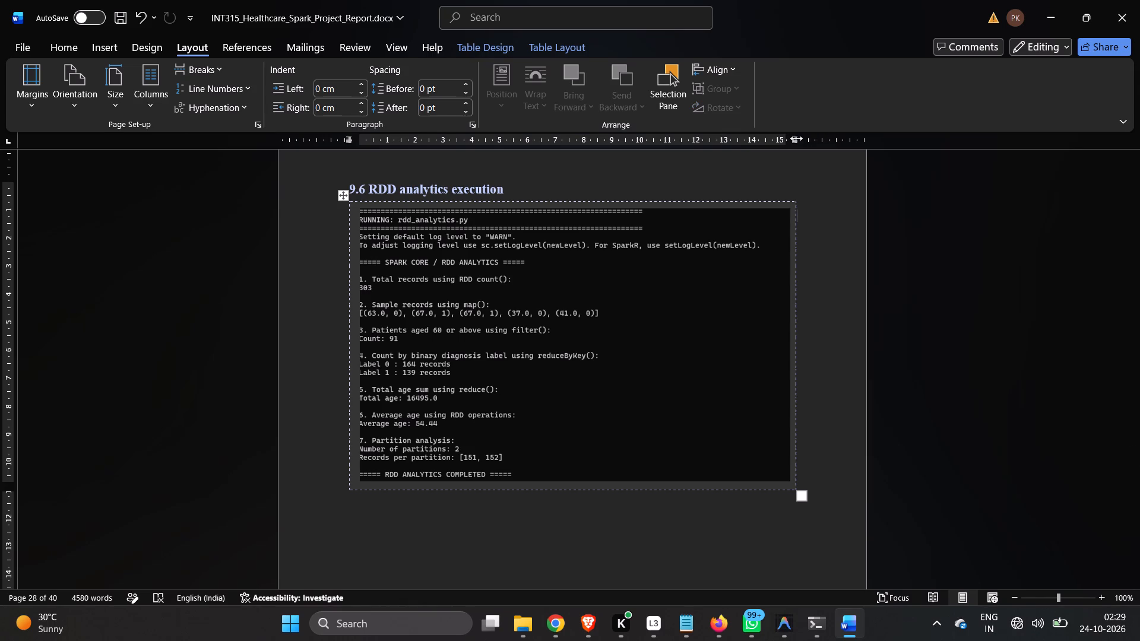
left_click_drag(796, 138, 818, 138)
Select the whole document from the Spark SQL analytics page and shift the right margin slightly outward in two small adjustments.
scroll(850, 277, "up", 2)
scroll(850, 277, "down", 1)
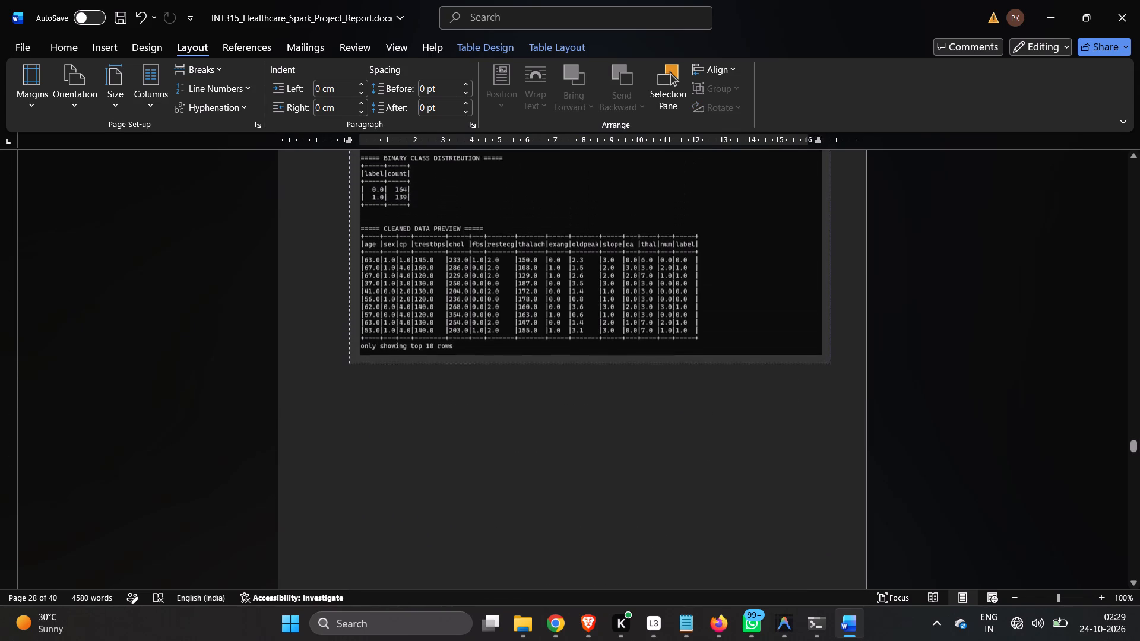
scroll(850, 277, "down", 5)
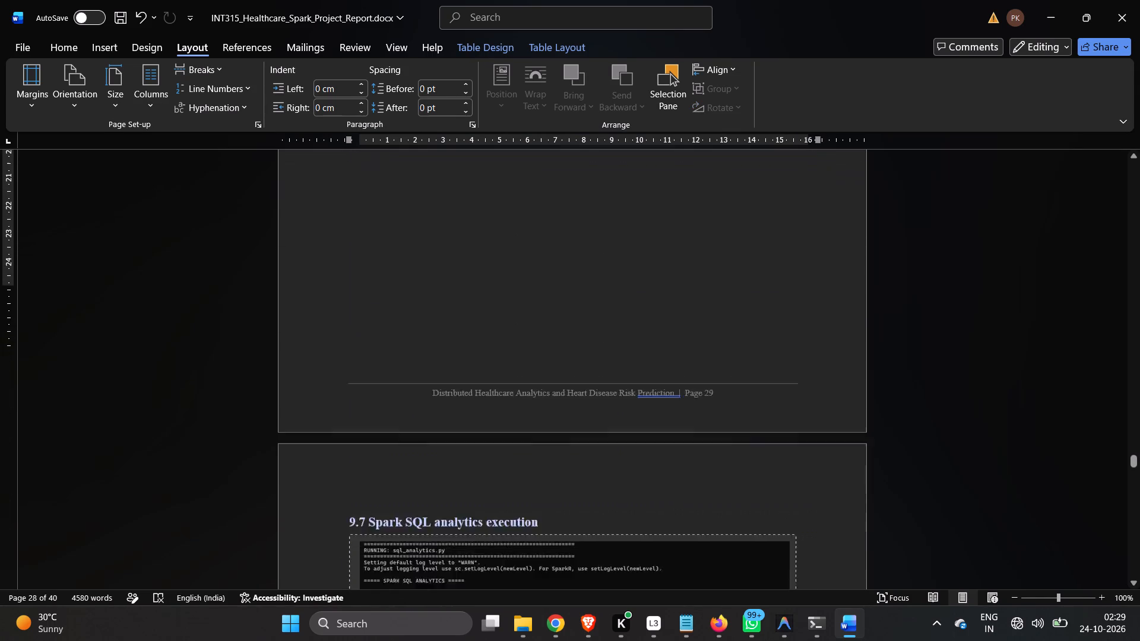
scroll(850, 277, "down", 2)
left_click(829, 320)
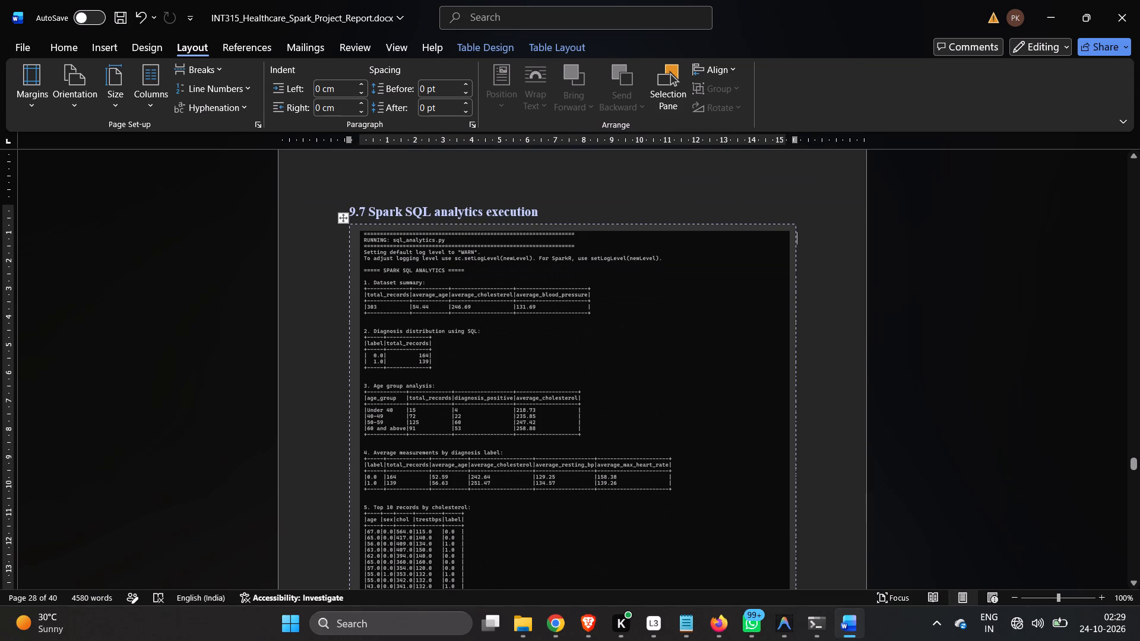
left_click(829, 411)
left_click(818, 410)
left_click(800, 394)
key("ctrl+a")
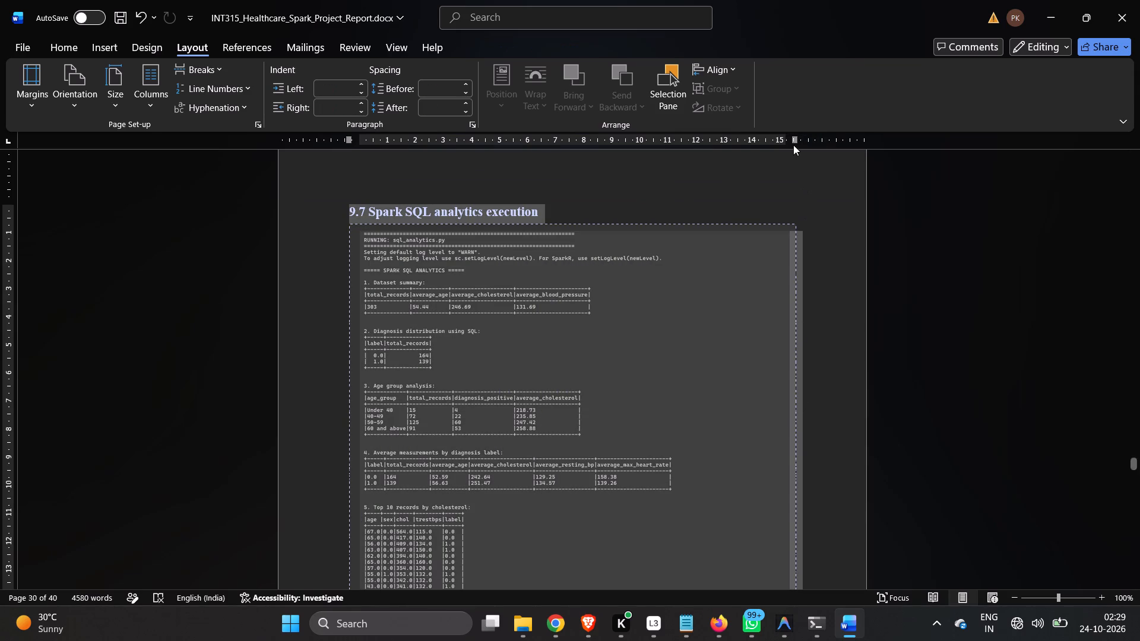
left_click_drag(796, 138, 799, 141)
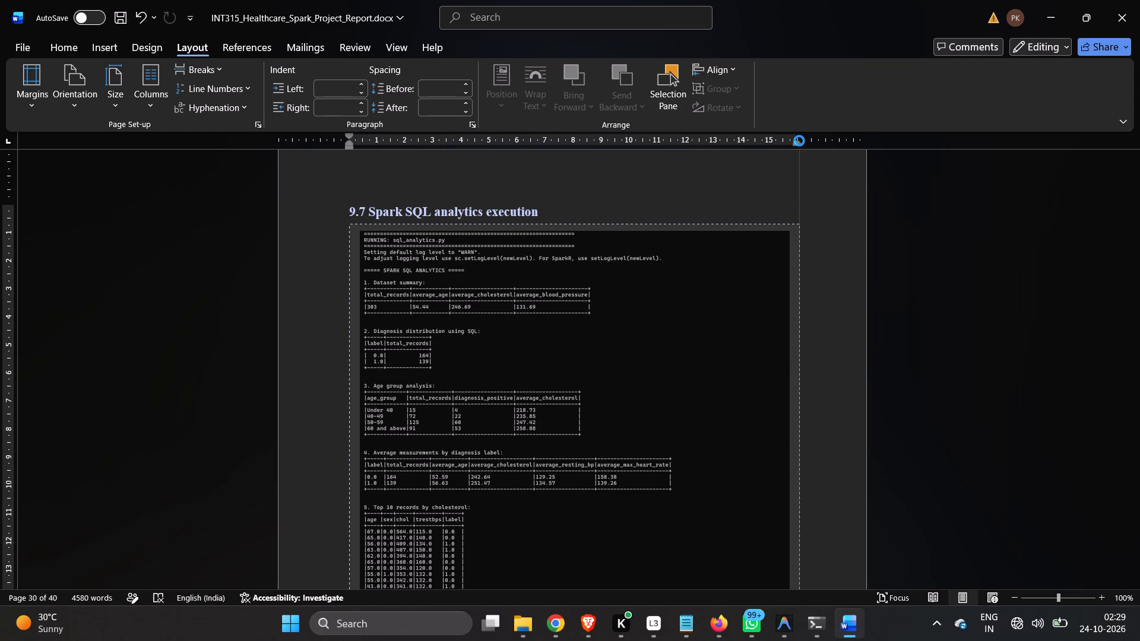
left_click_drag(799, 141, 801, 141)
left_click(830, 261)
Narrow the table around the RDD analytics screenshot under heading 9.6 in two adjustments, ending just under the 16 cm mark.
scroll(830, 261, "up", 1)
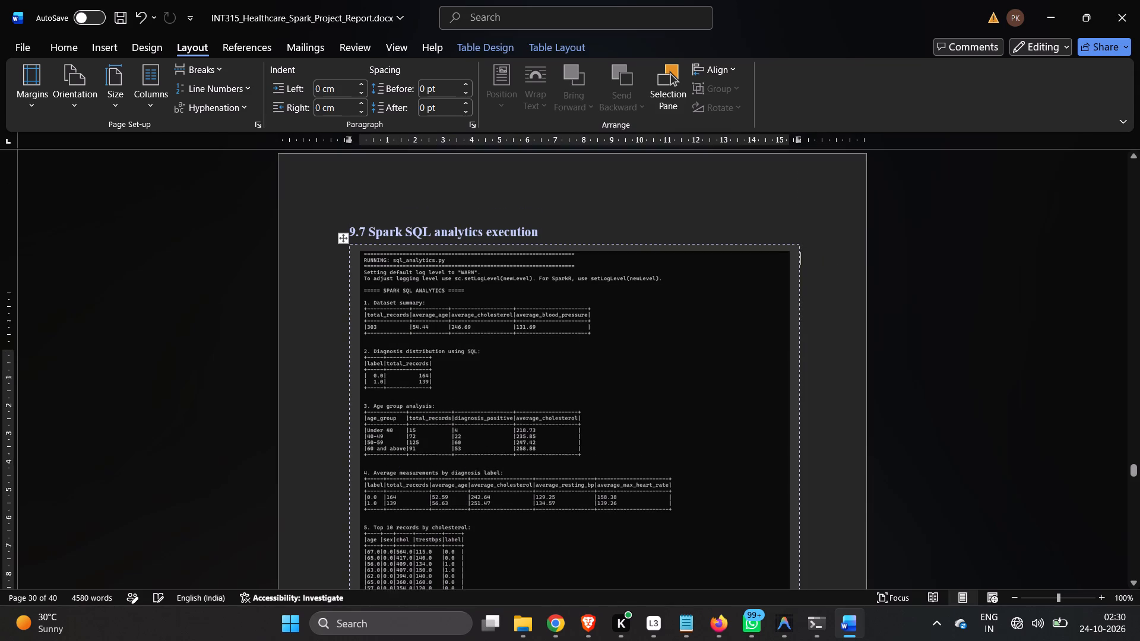
scroll(830, 261, "up", 5)
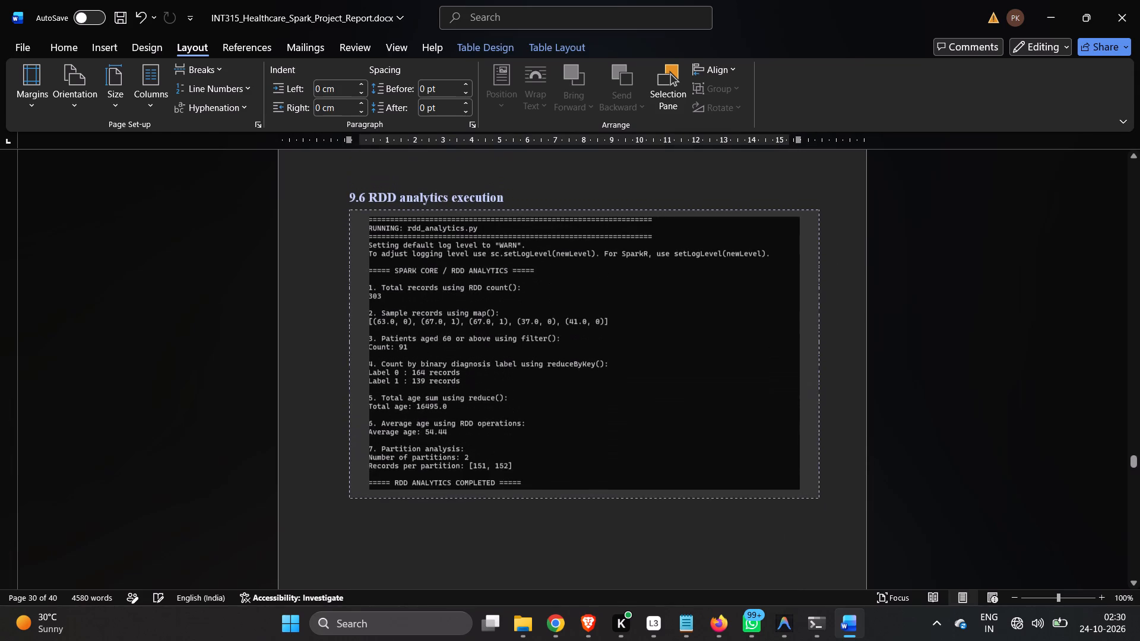
left_click(798, 304)
left_click(833, 385)
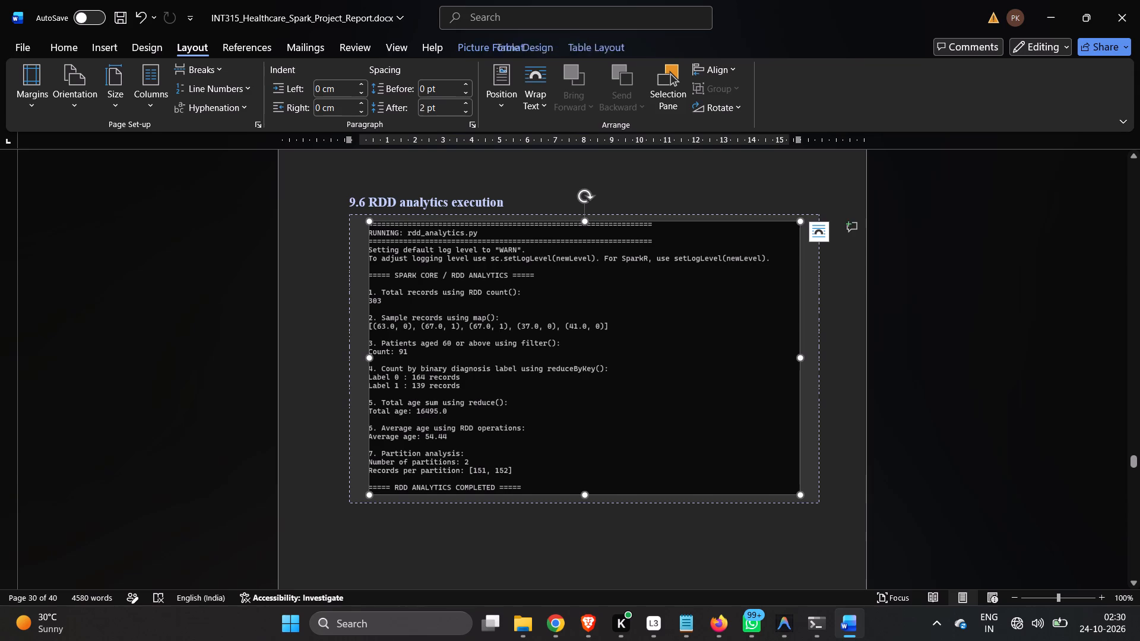
left_click(819, 347)
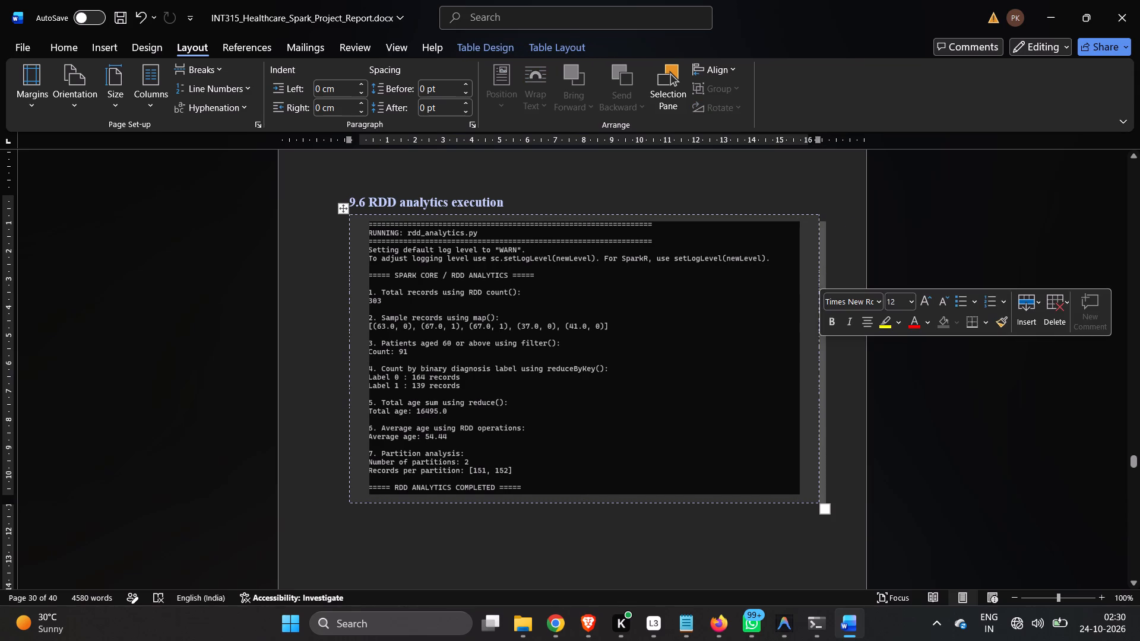
left_click(819, 351)
left_click(840, 274)
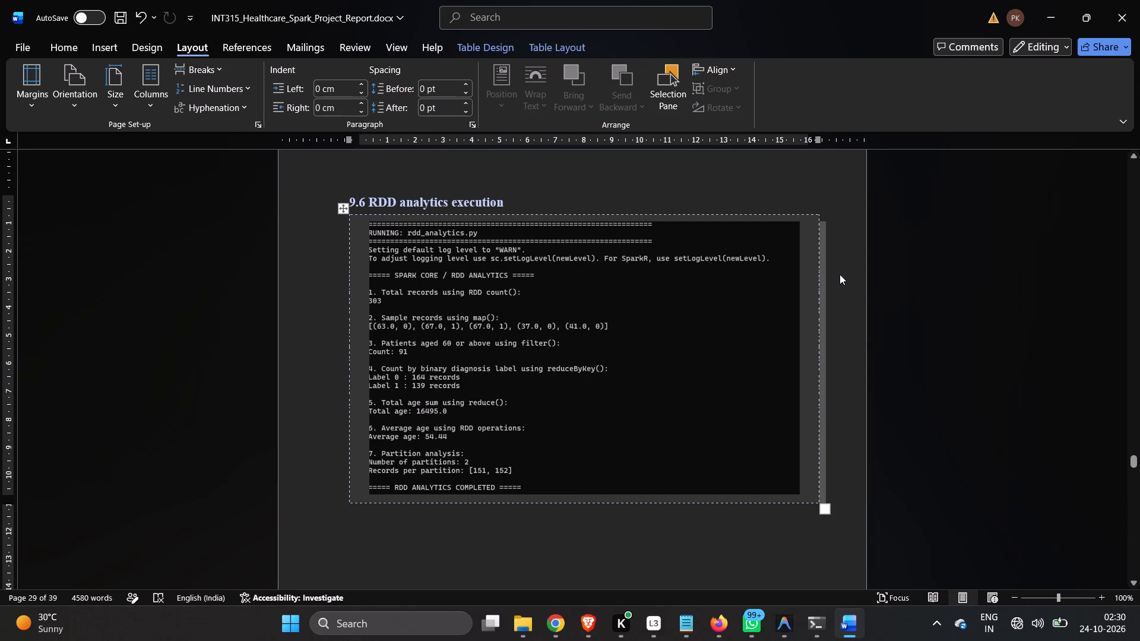
left_click_drag(818, 294, 809, 294)
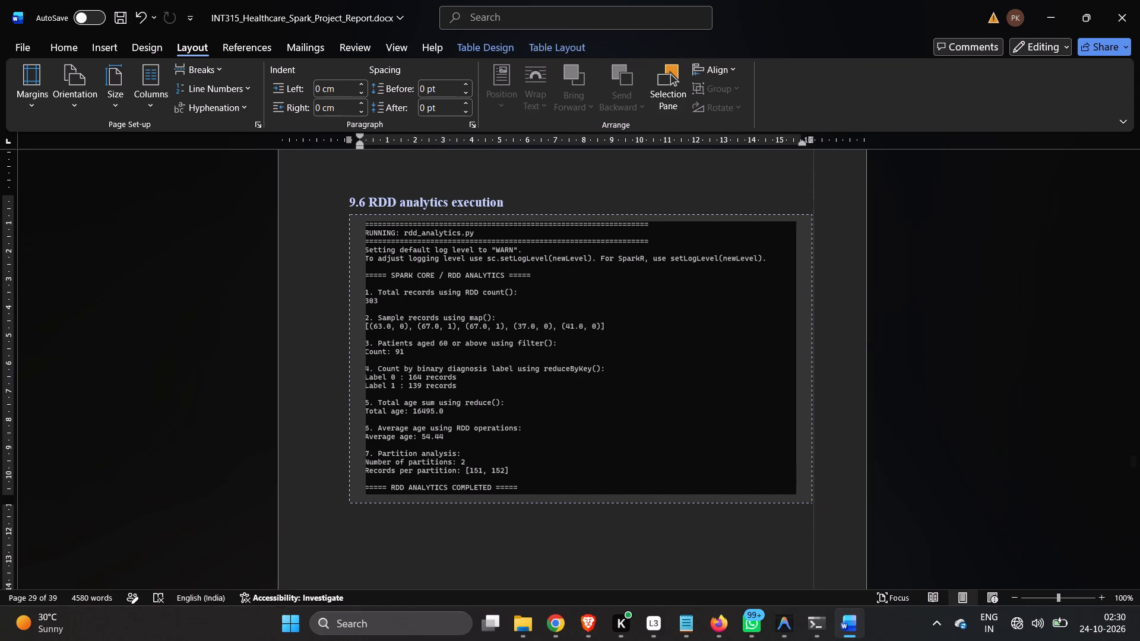
left_click_drag(809, 294, 805, 295)
left_click(838, 320)
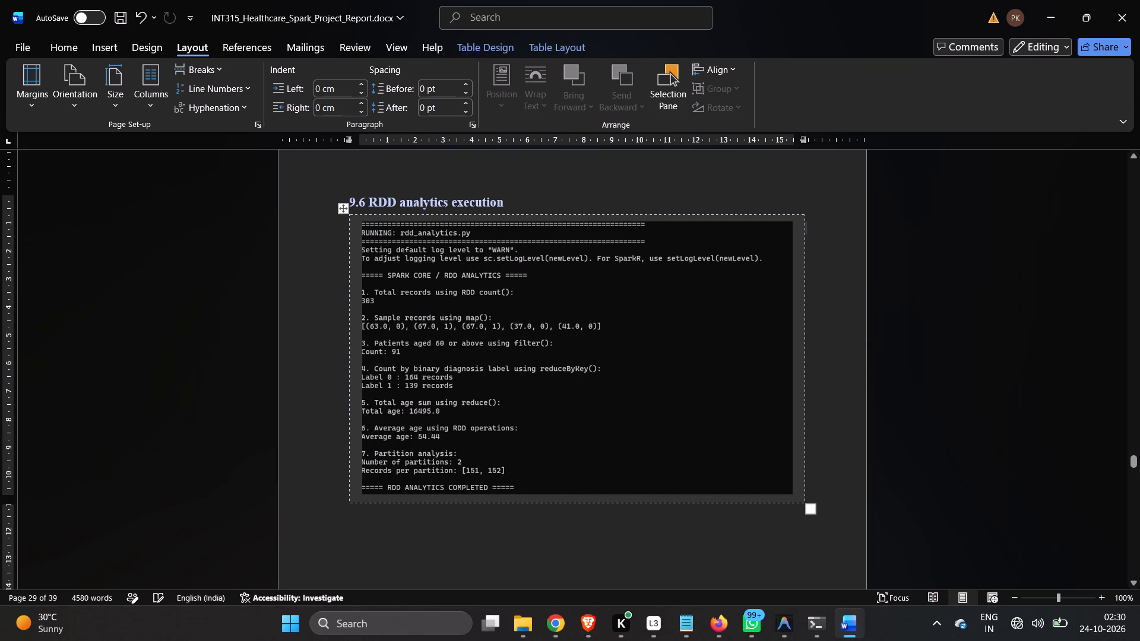
Pull the right border of the preprocessing screenshot's table under heading 9.5 inward to line up with the 9.6 table.
scroll(838, 320, "up", 5)
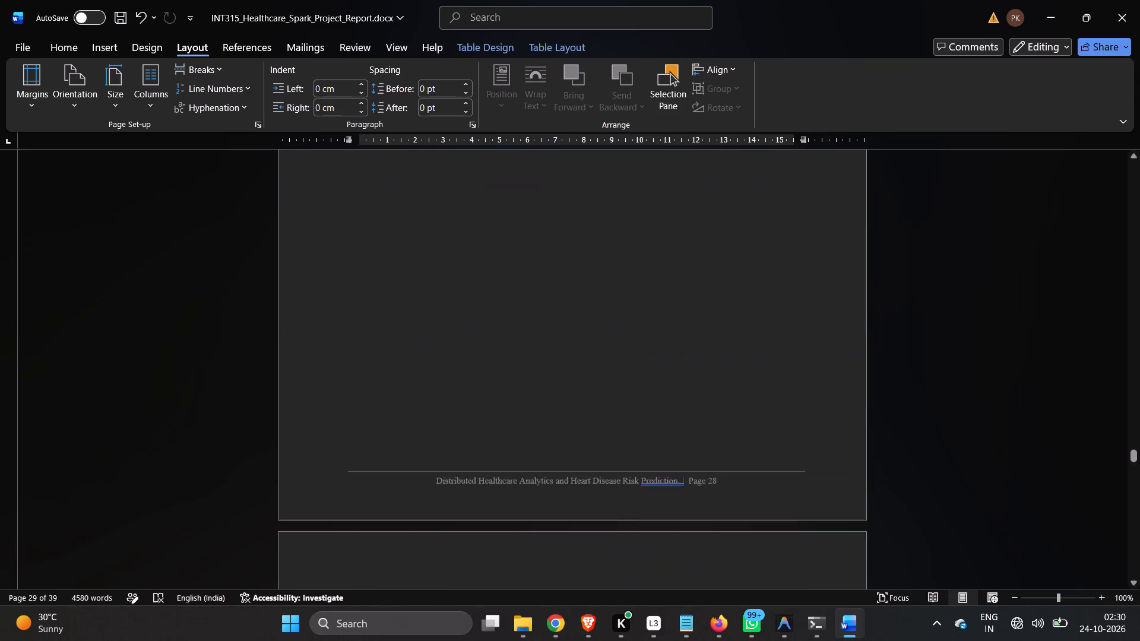
scroll(838, 320, "up", 2)
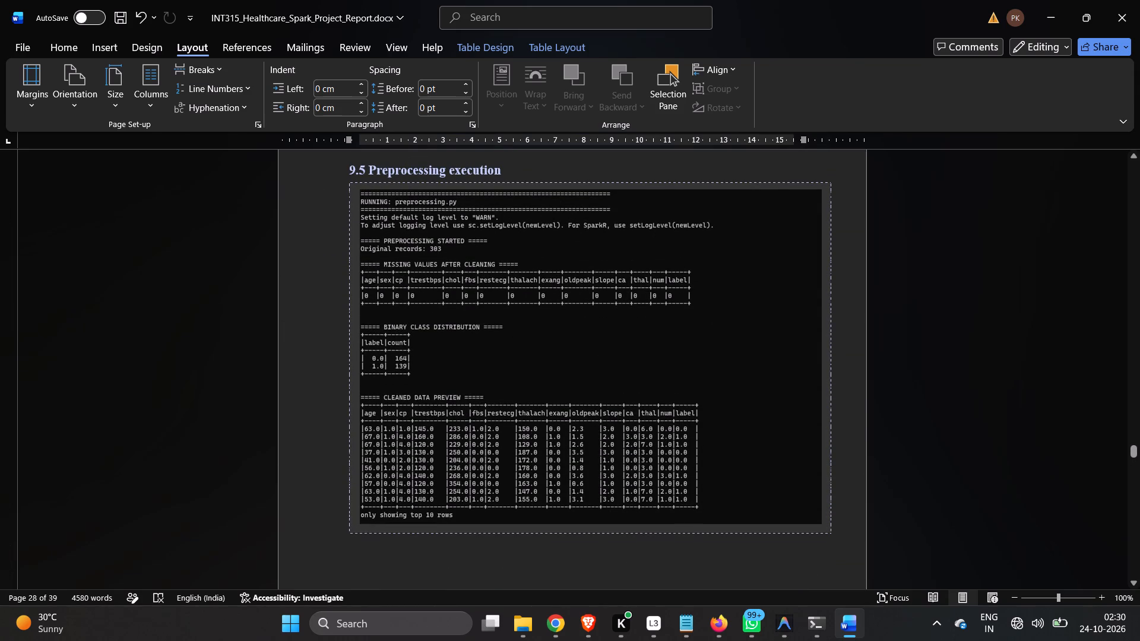
left_click_drag(830, 325, 806, 326)
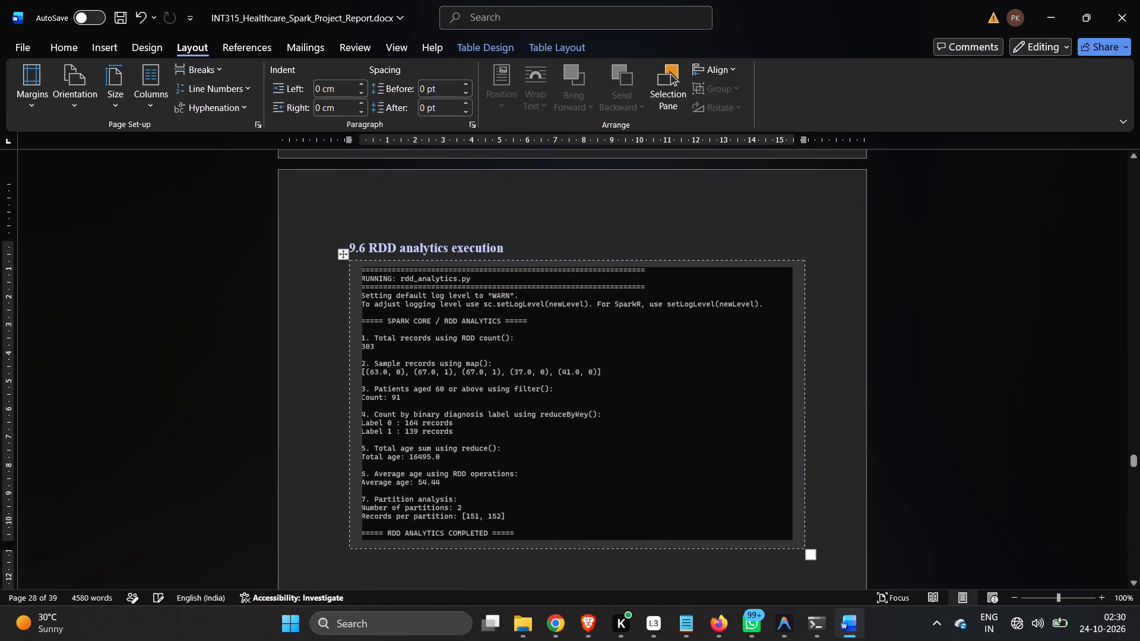
Review the table borders backwards from the chapter 9 screenshots through the chapter 8 code listings to around heading 8.3.
scroll(806, 326, "up", 19)
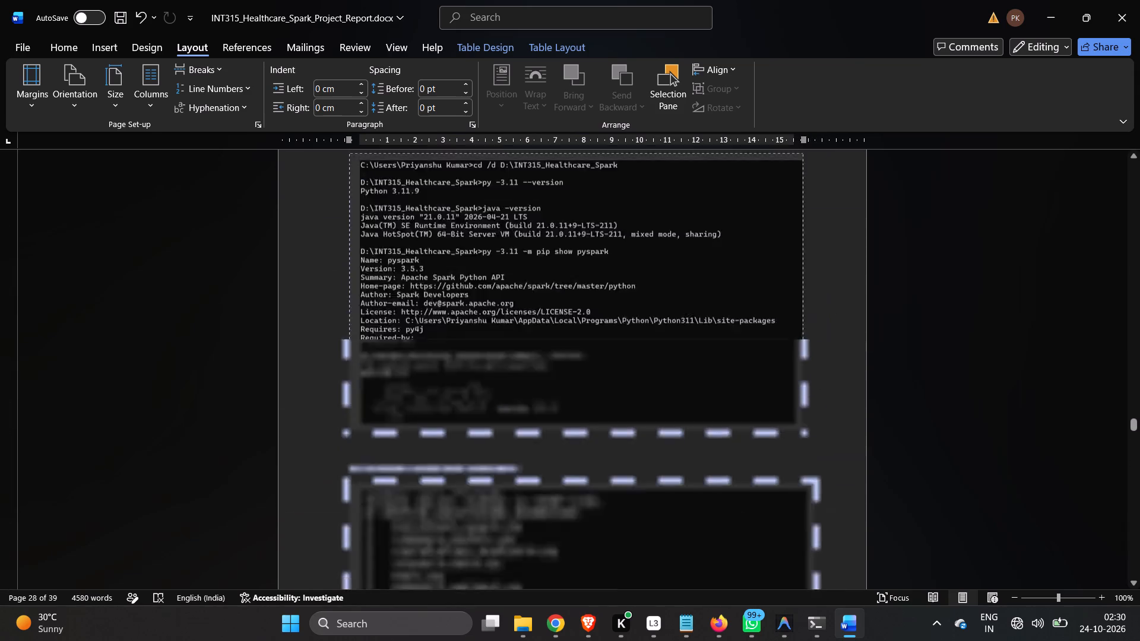
scroll(806, 326, "up", 9)
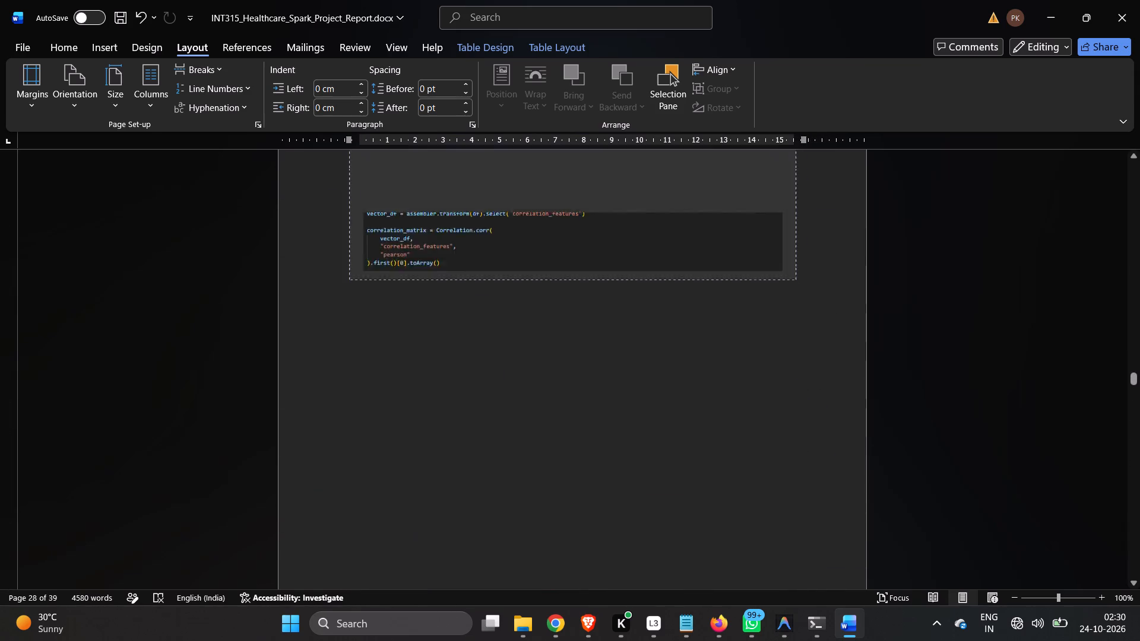
scroll(806, 326, "up", 13)
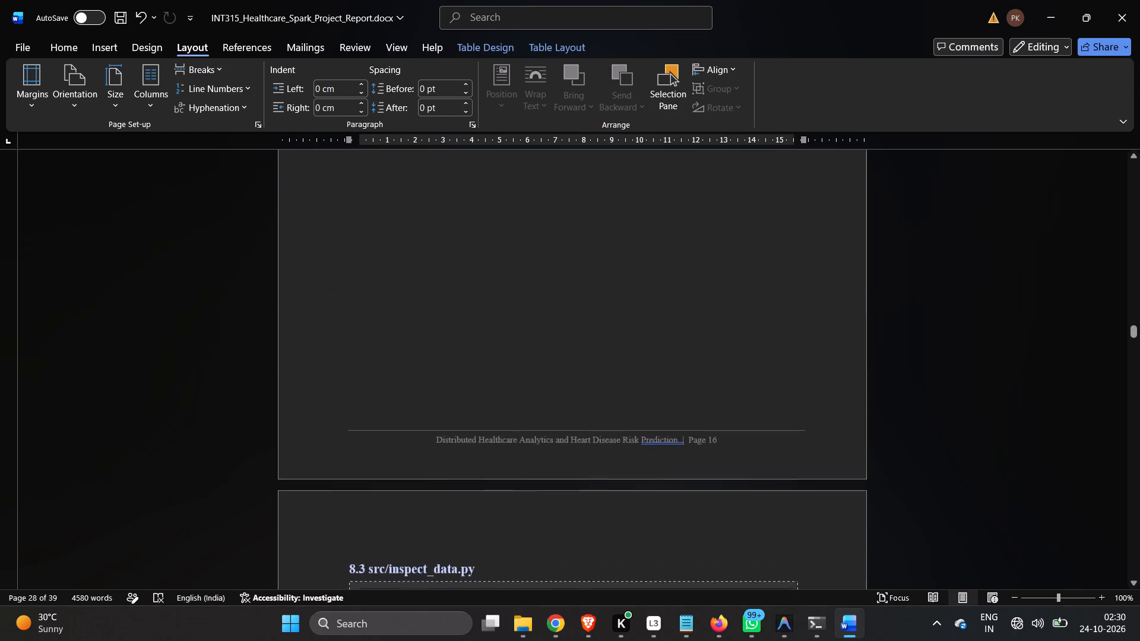
scroll(806, 326, "up", 2)
Check the table widths forward from the preprocessing.py listing under heading 8.4 to the project directory screenshot under heading 9.2.
scroll(806, 326, "down", 3)
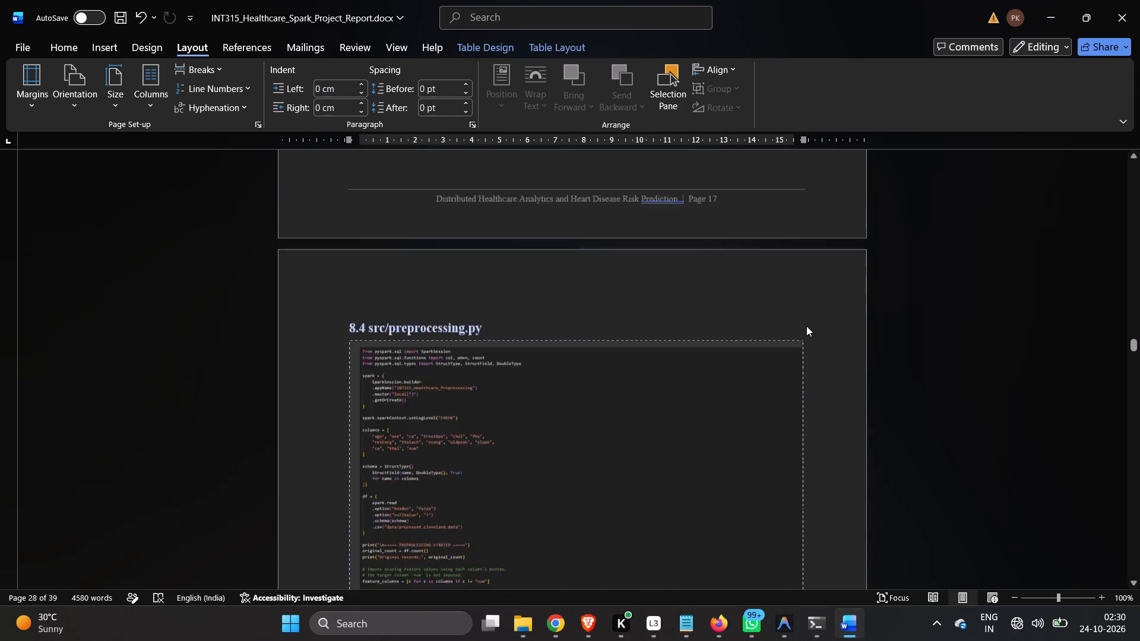
scroll(806, 326, "down", 5)
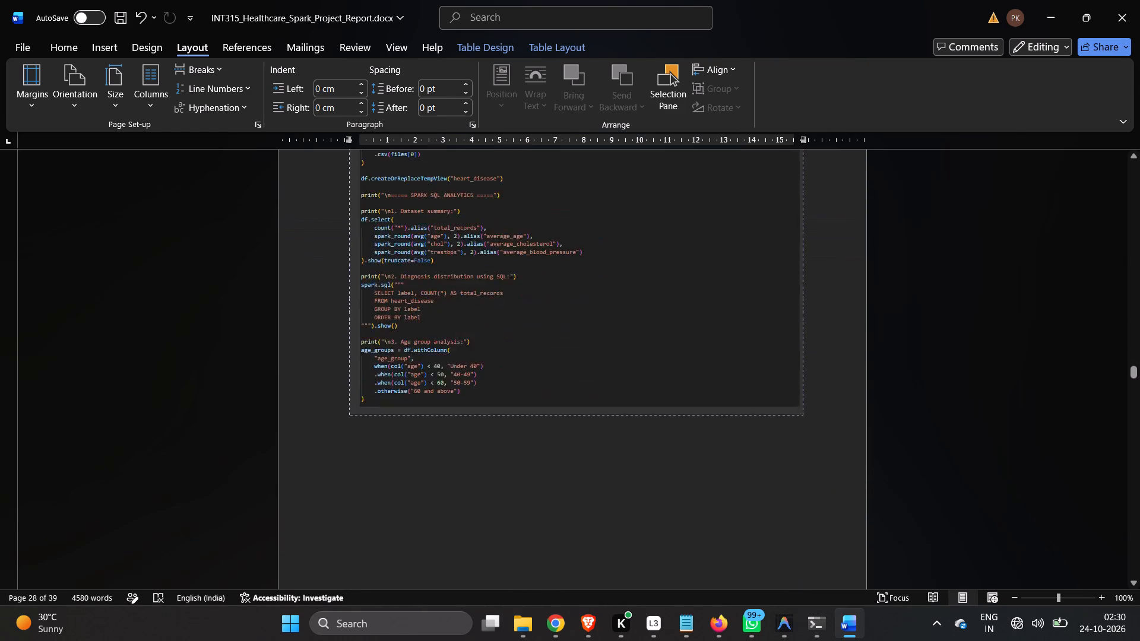
scroll(806, 326, "down", 8)
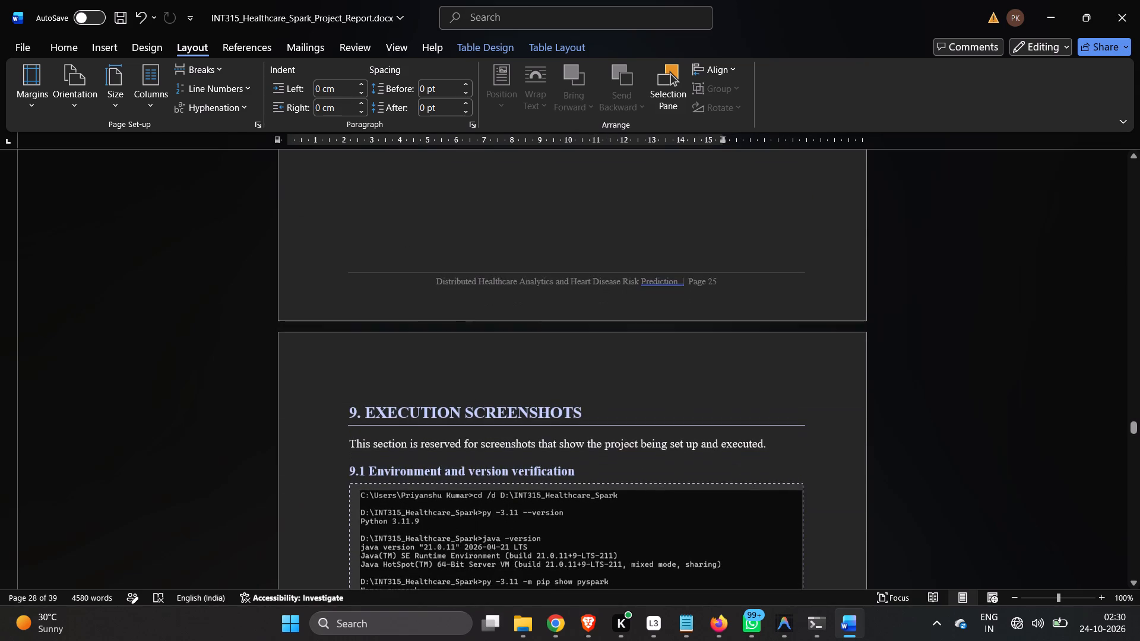
scroll(806, 326, "down", 4)
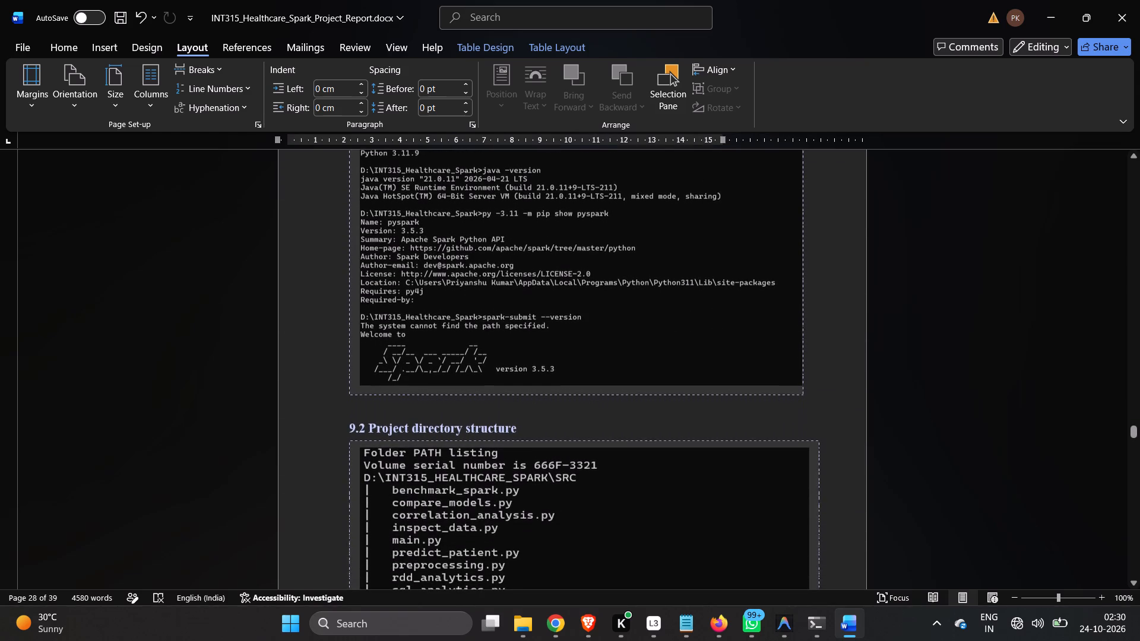
scroll(806, 326, "down", 1)
Recheck the last code listing table of chapter 8 and compare its width with the tables under headings 9.1 and 9.2.
scroll(803, 309, "up", 5)
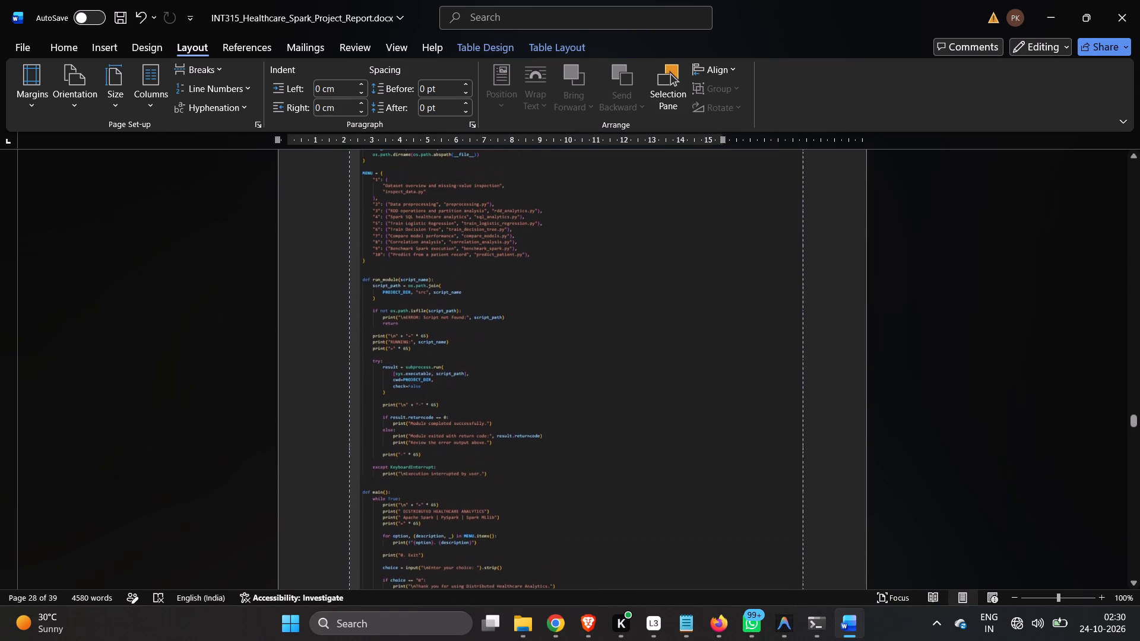
scroll(803, 309, "up", 1)
left_click(809, 174)
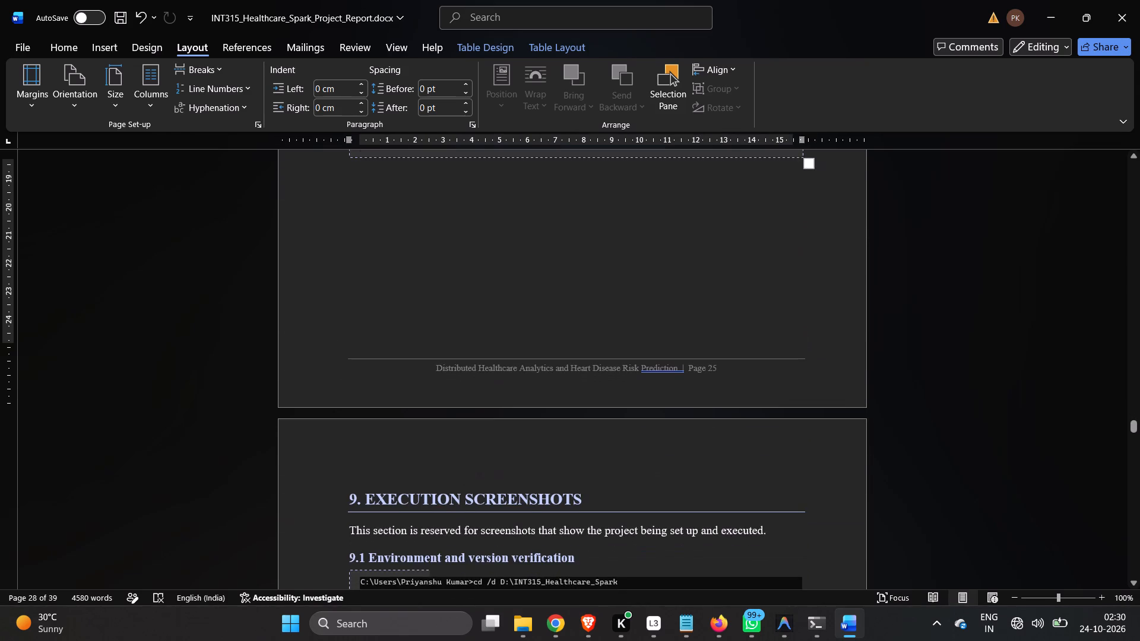
scroll(823, 216, "up", 1)
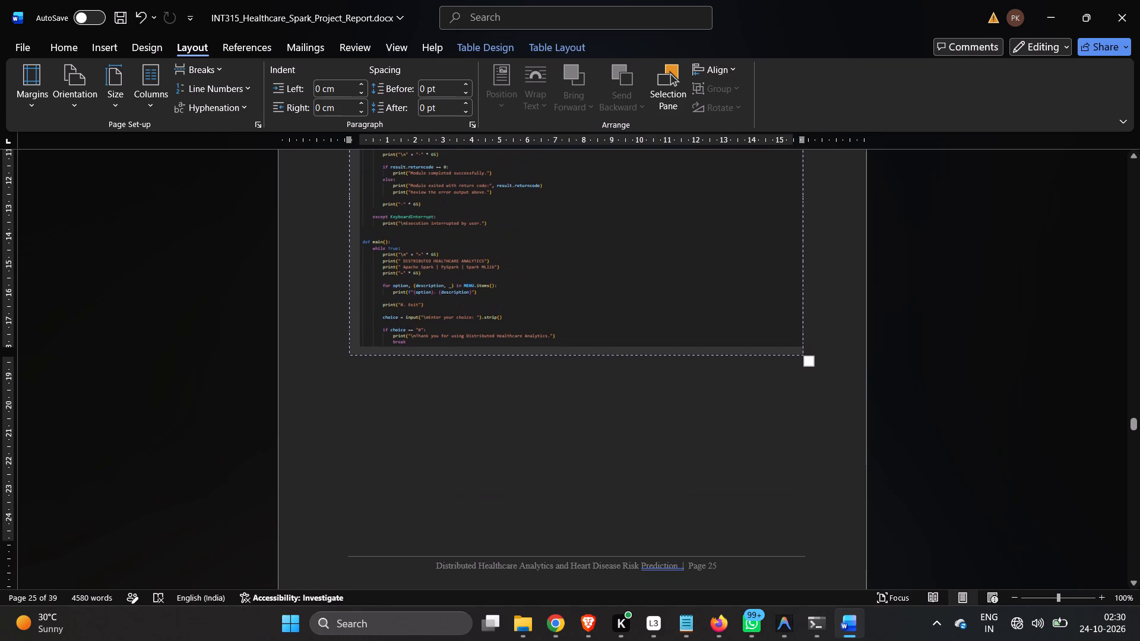
scroll(823, 216, "down", 4)
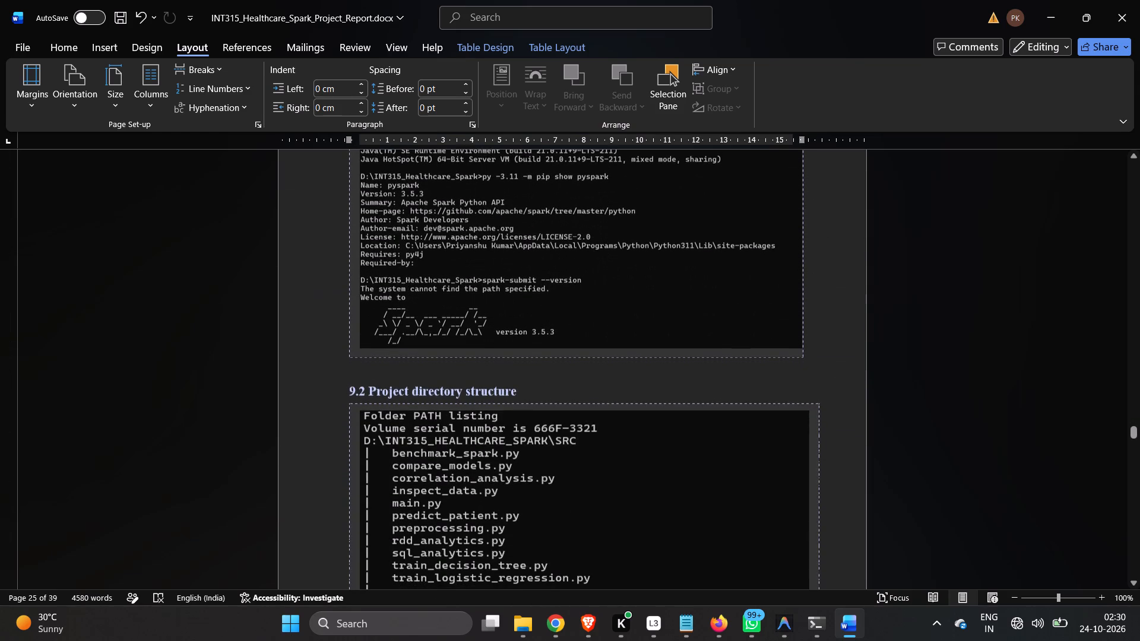
Pull the right border of the project directory screenshot's table under heading 9.2 inward to line up with the 9.1 table.
left_click(823, 216)
scroll(823, 216, "down", 1)
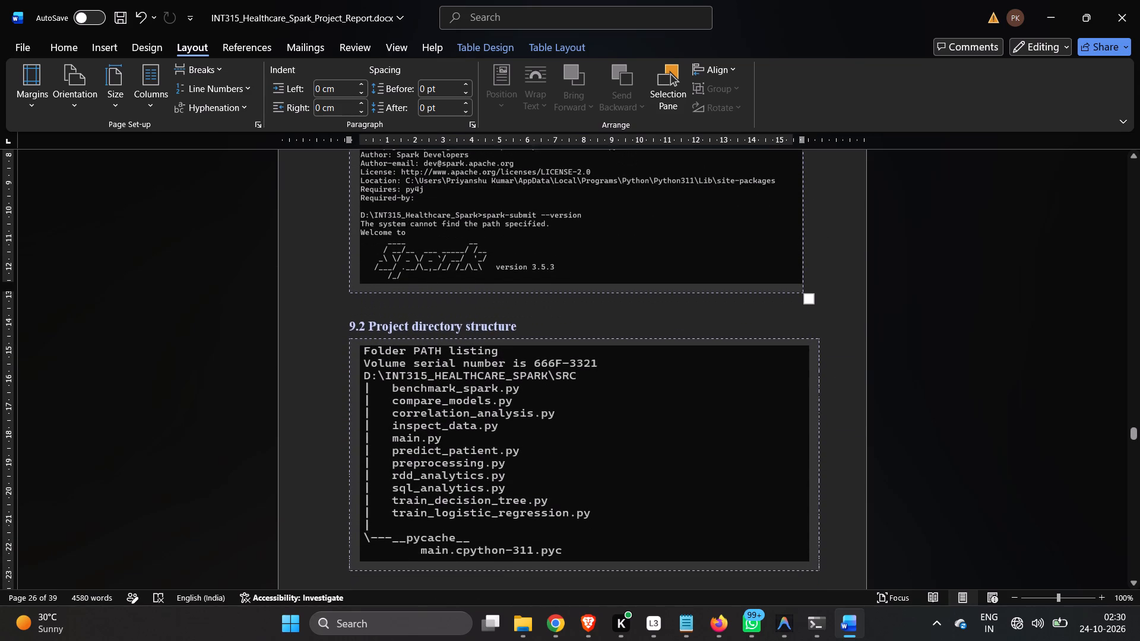
left_click(845, 383)
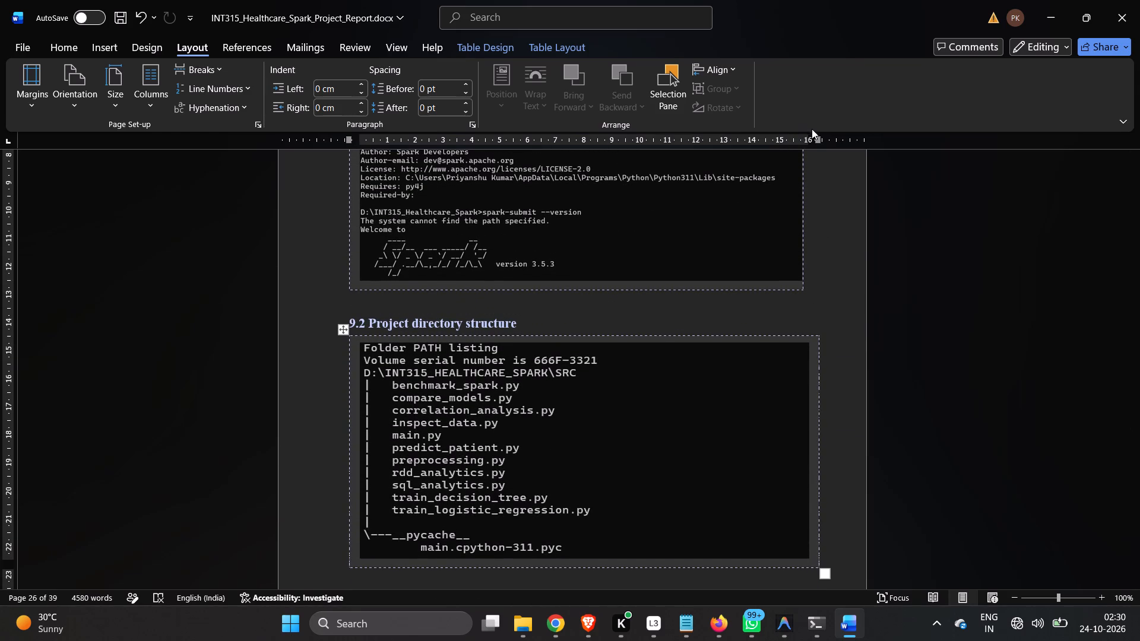
left_click_drag(815, 140, 800, 142)
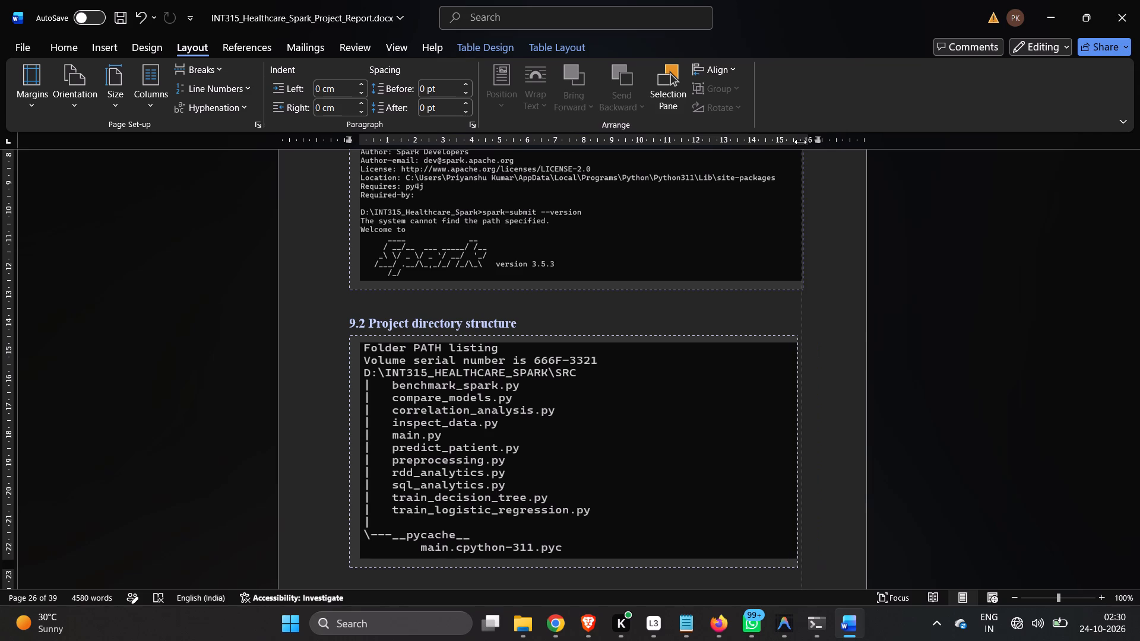
left_click_drag(800, 142, 803, 142)
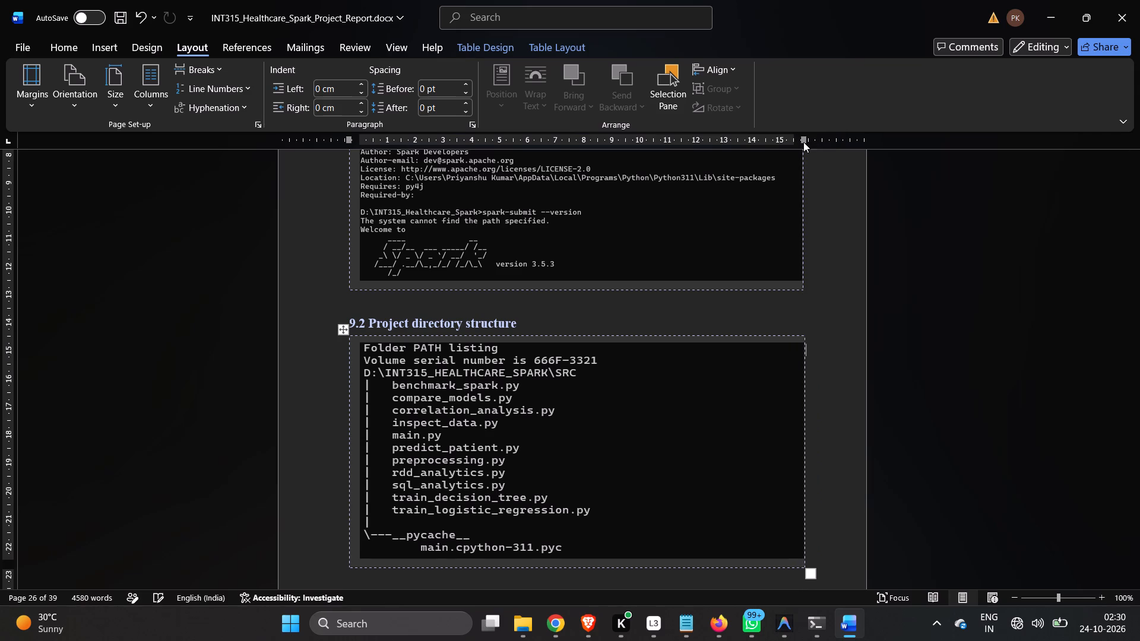
Crop the right edge of the project directory screenshot under heading 9.2 so it sits just inside its table border.
left_click(766, 420)
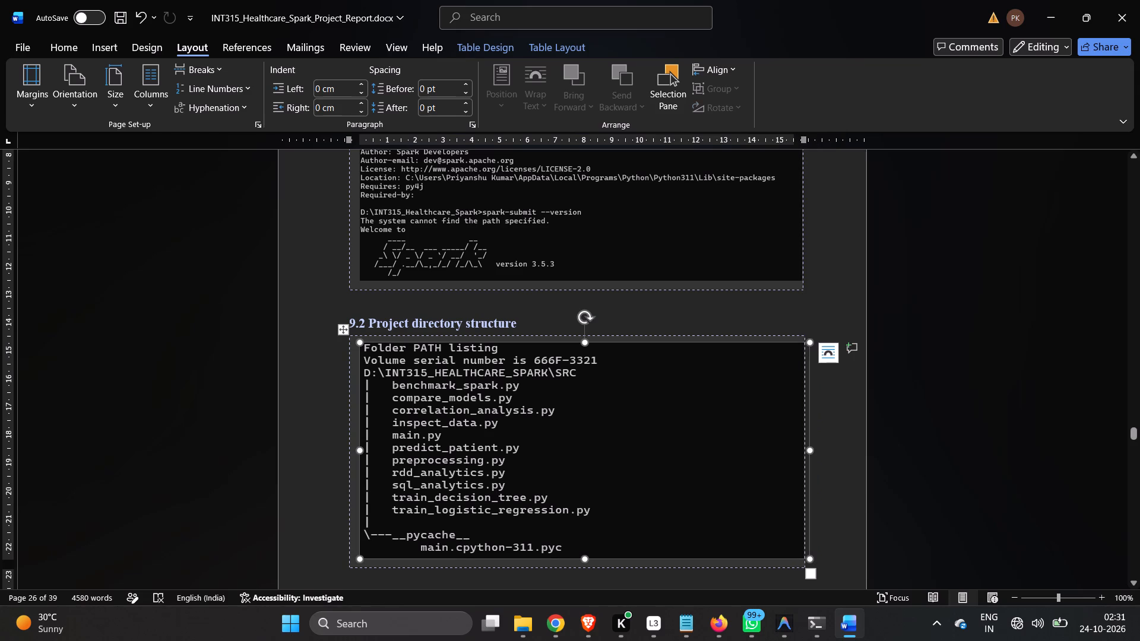
right_click(766, 420)
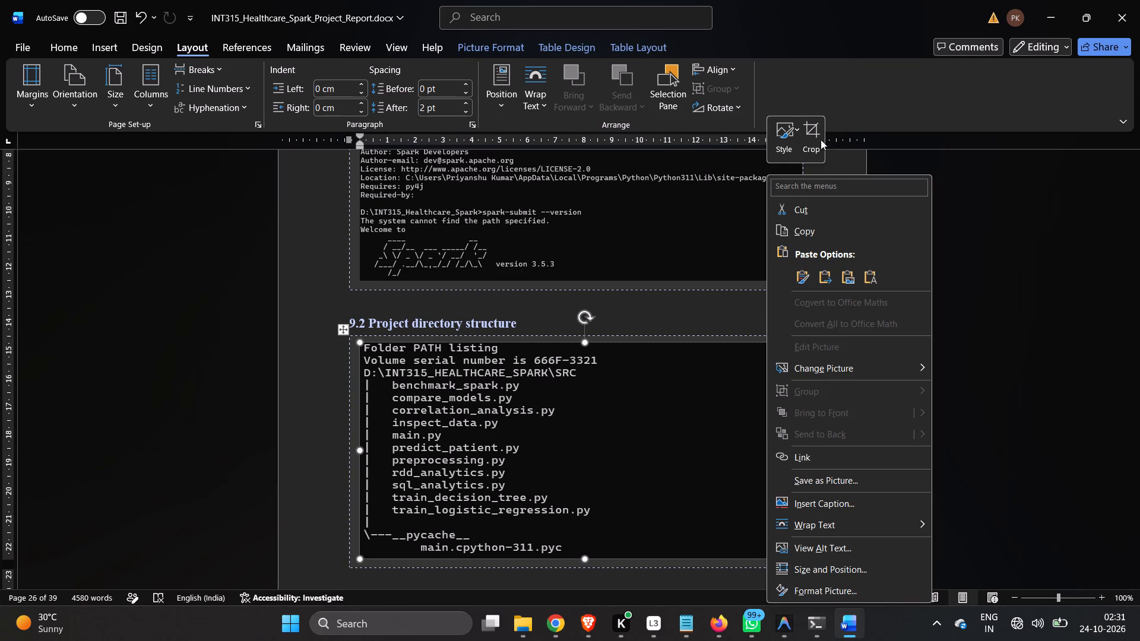
left_click(816, 144)
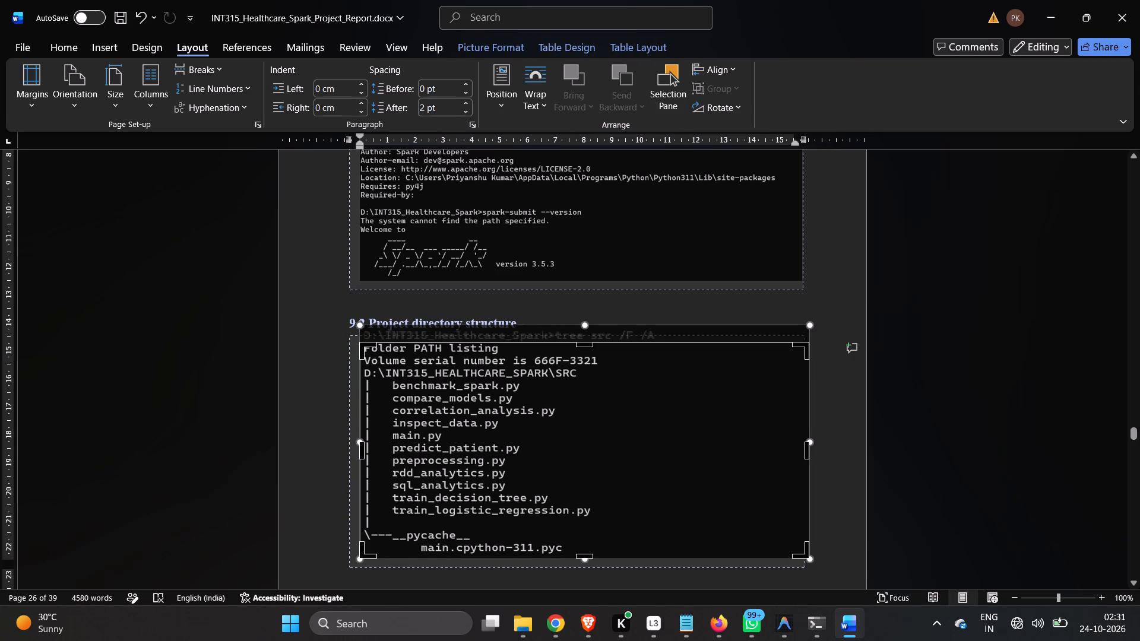
left_click_drag(807, 453, 792, 452)
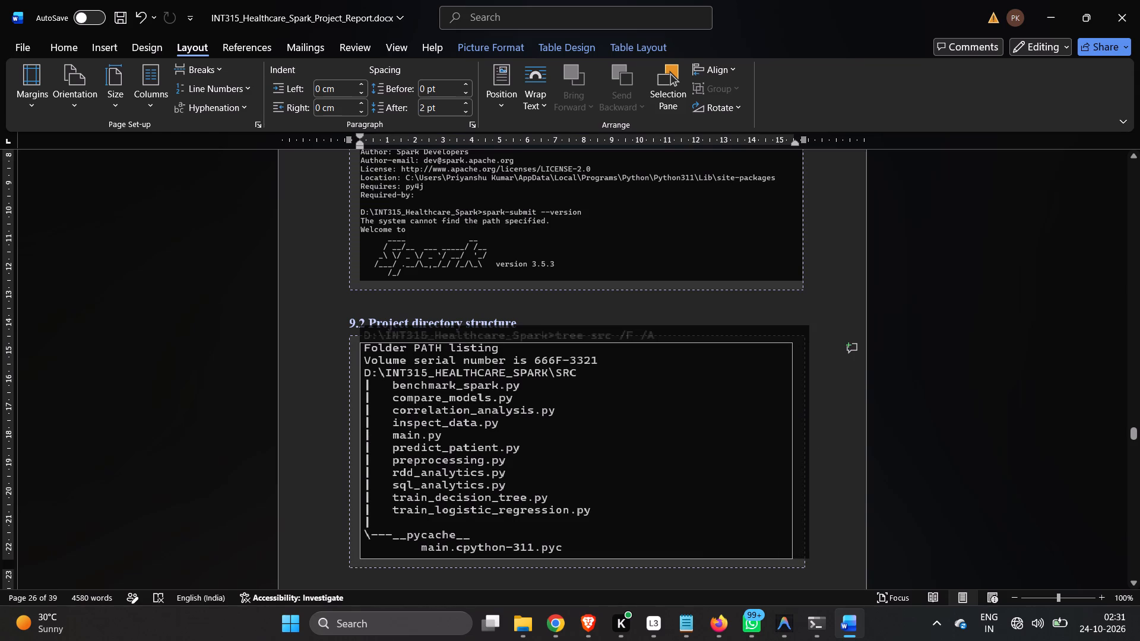
left_click_drag(792, 452, 798, 450)
left_click_drag(798, 450, 798, 450)
left_click(831, 449)
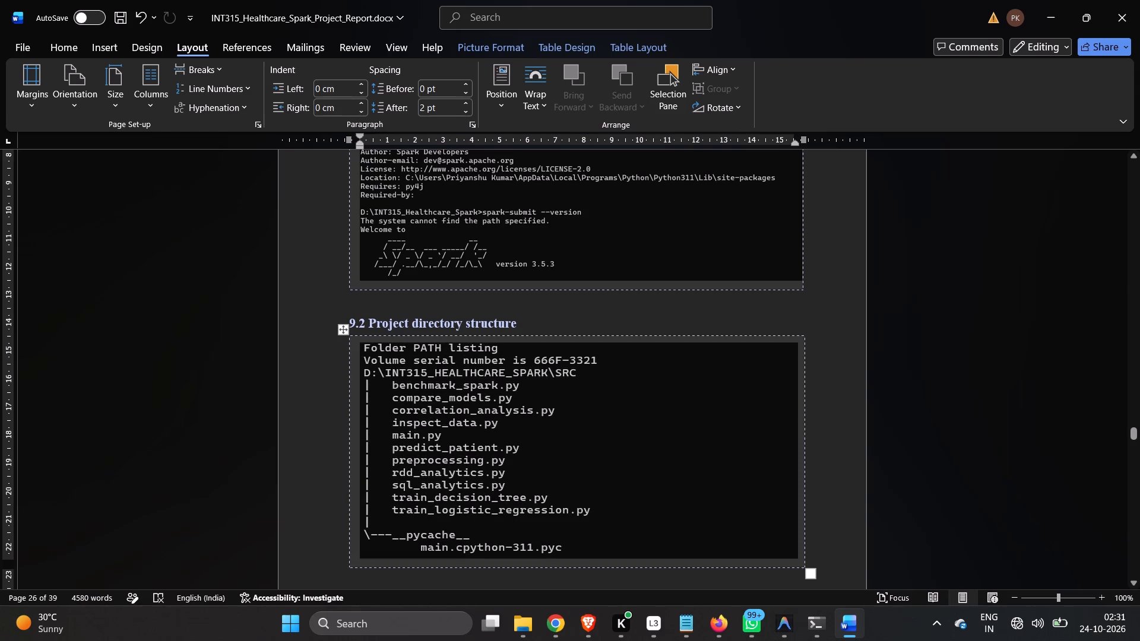
Crop the right edge of the environment verification screenshot under heading 9.1 to match the 9.2 screenshot's width.
scroll(825, 383, "up", 1)
left_click(769, 397)
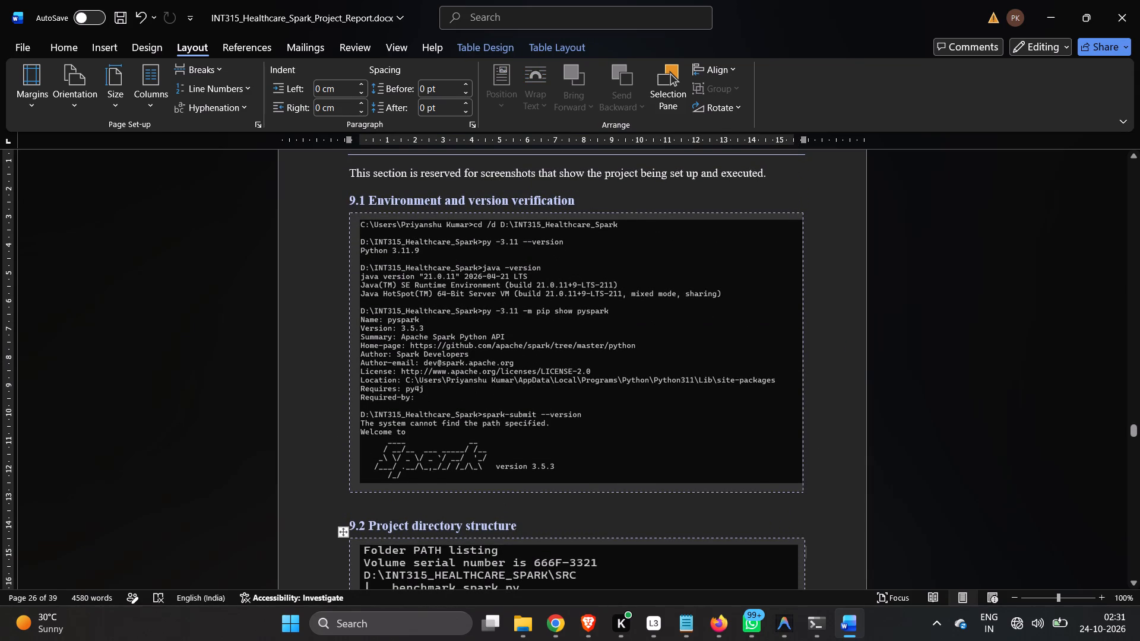
right_click(769, 397)
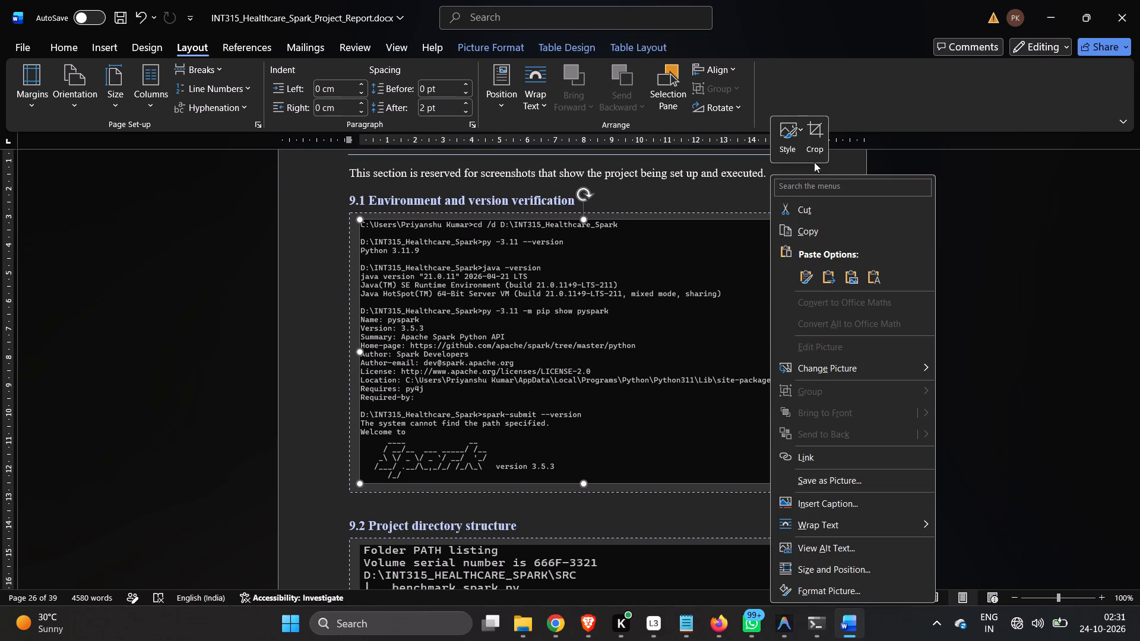
left_click(813, 150)
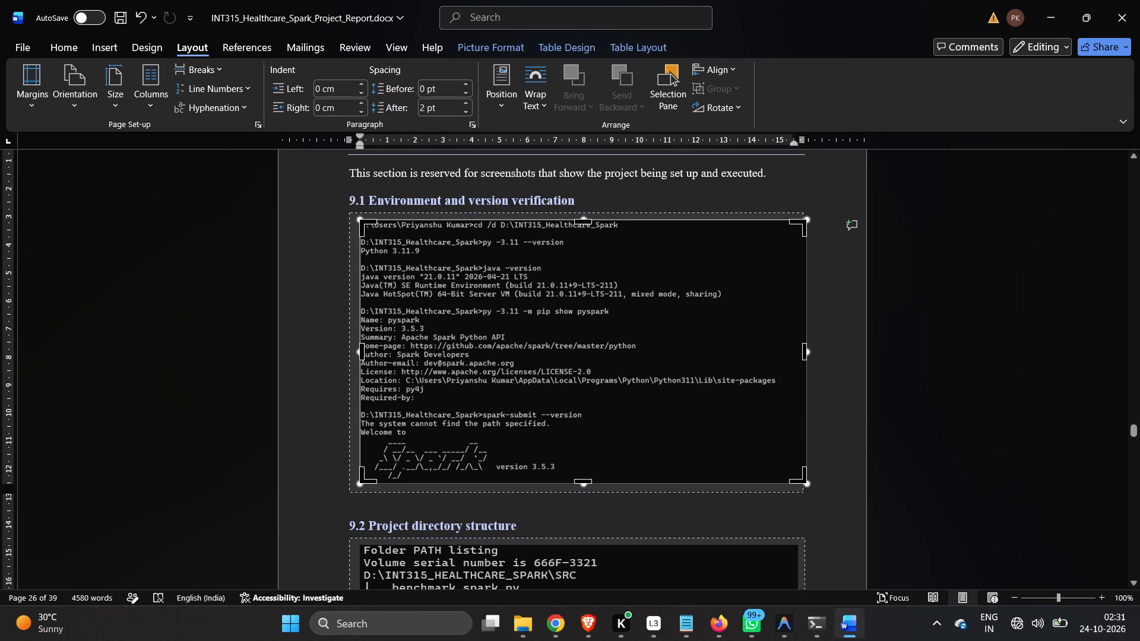
left_click_drag(805, 353, 796, 353)
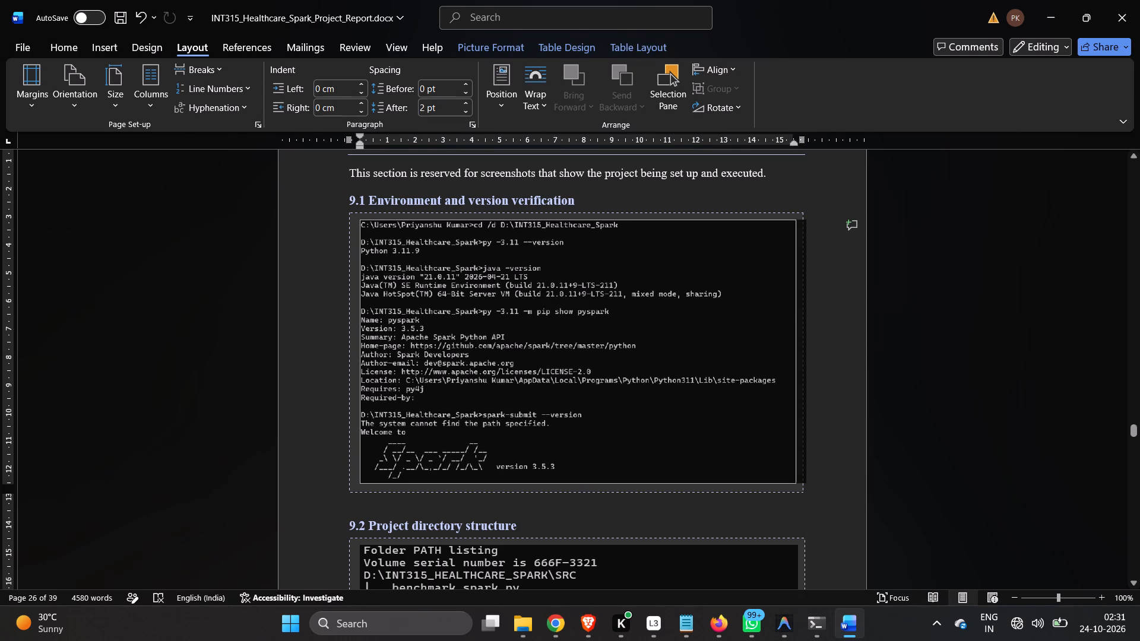
left_click_drag(796, 353, 798, 353)
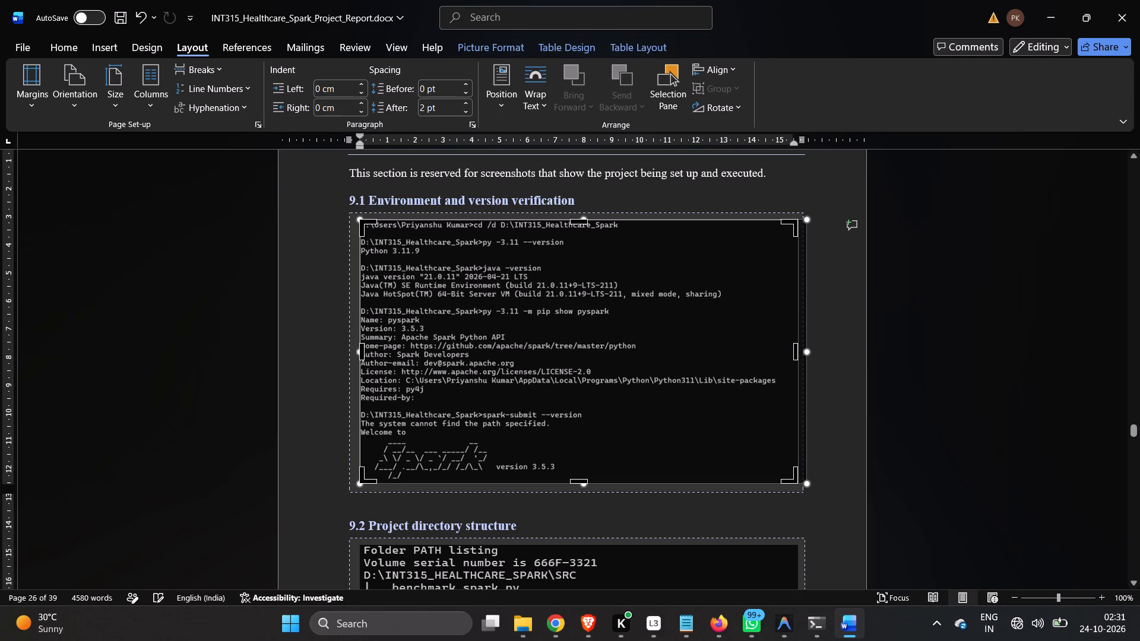
left_click(848, 394)
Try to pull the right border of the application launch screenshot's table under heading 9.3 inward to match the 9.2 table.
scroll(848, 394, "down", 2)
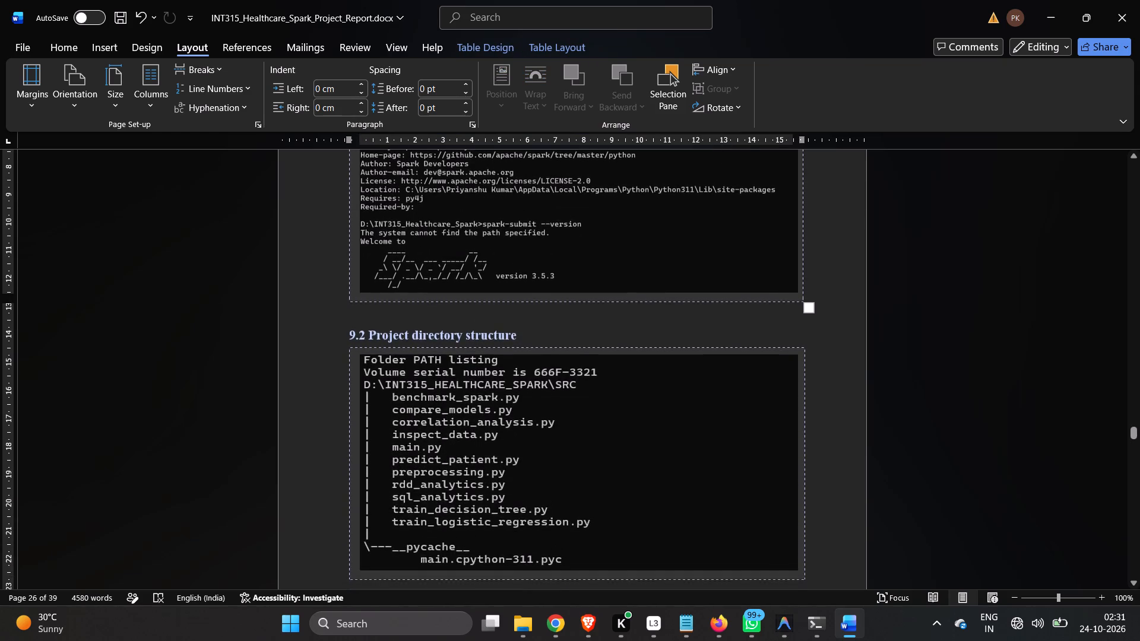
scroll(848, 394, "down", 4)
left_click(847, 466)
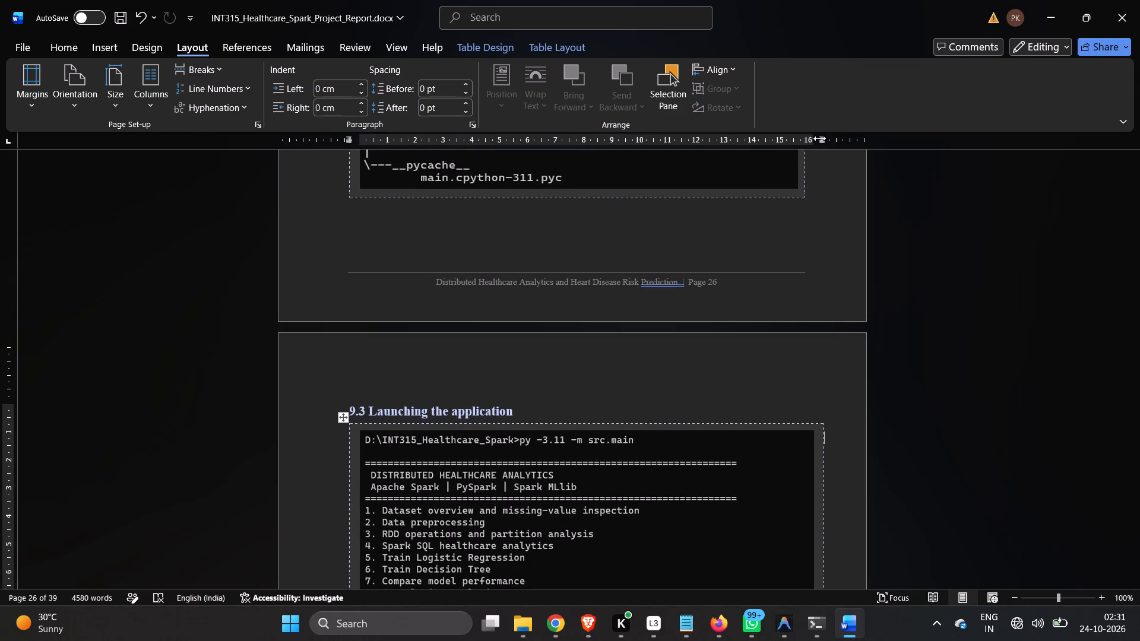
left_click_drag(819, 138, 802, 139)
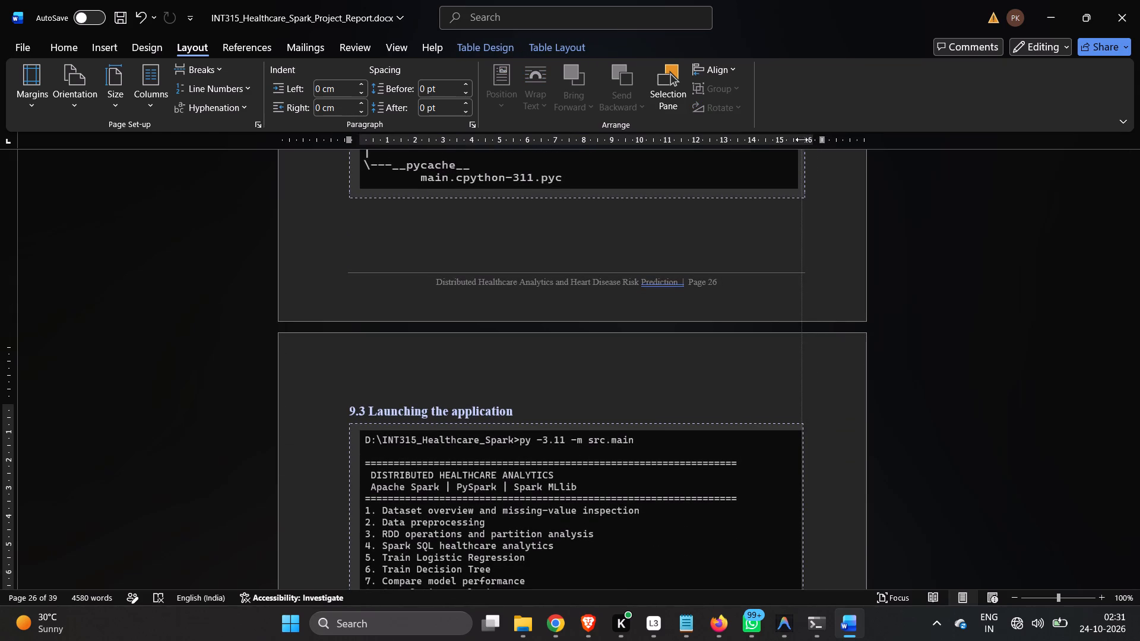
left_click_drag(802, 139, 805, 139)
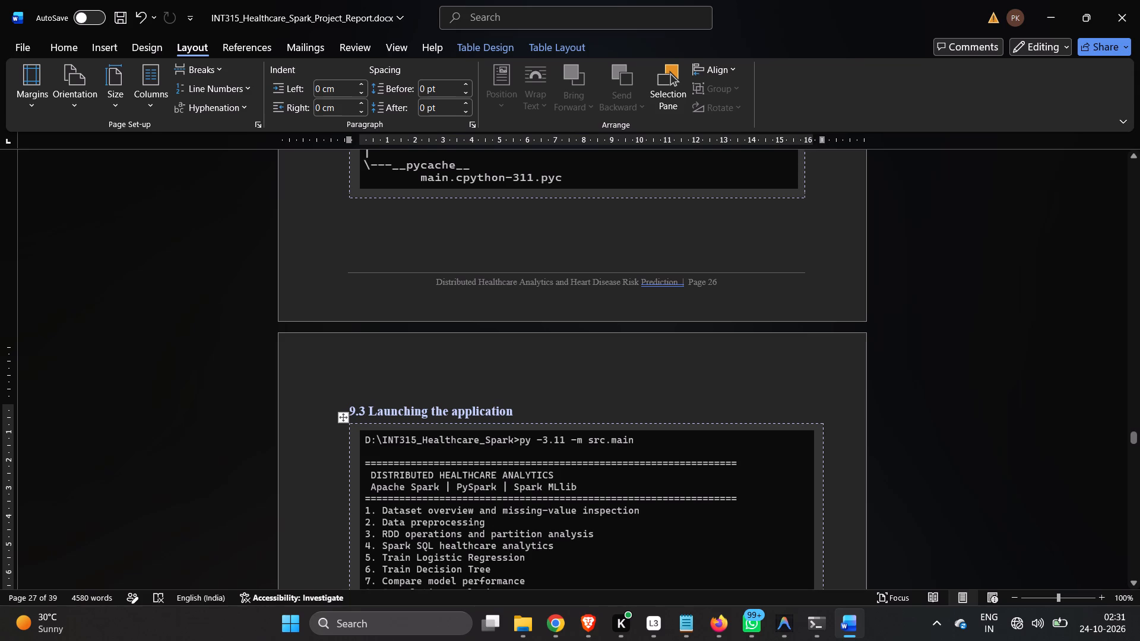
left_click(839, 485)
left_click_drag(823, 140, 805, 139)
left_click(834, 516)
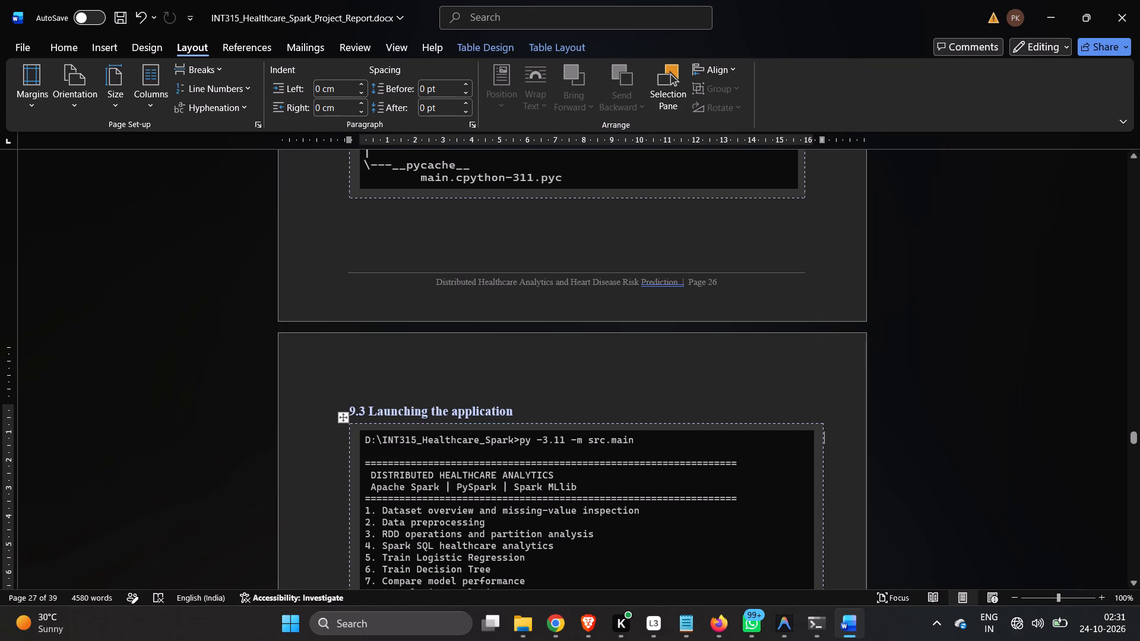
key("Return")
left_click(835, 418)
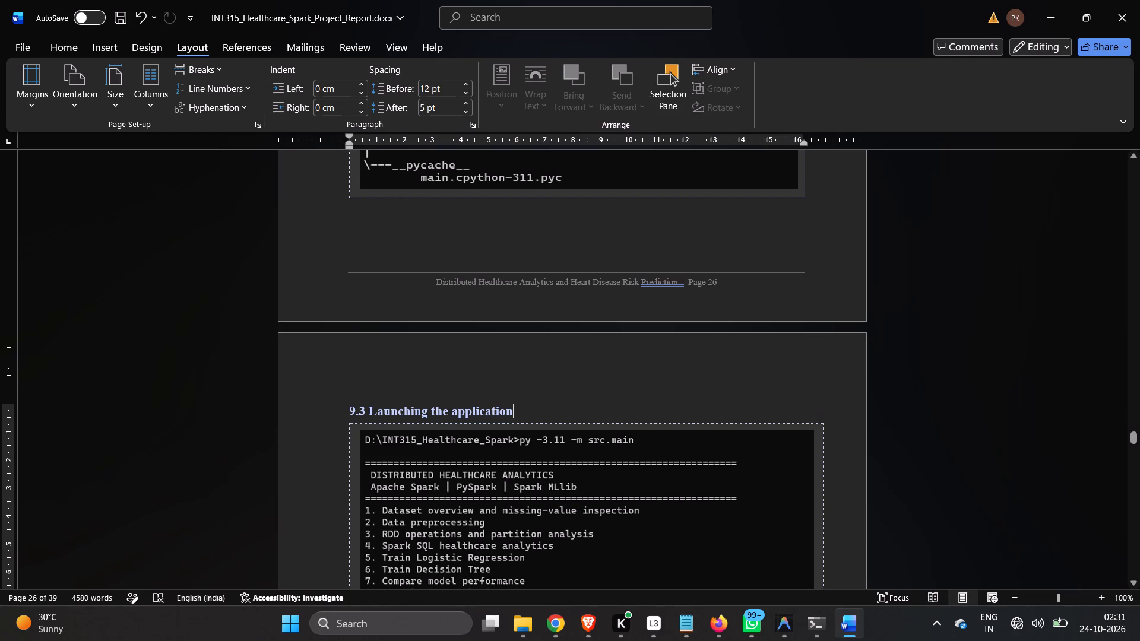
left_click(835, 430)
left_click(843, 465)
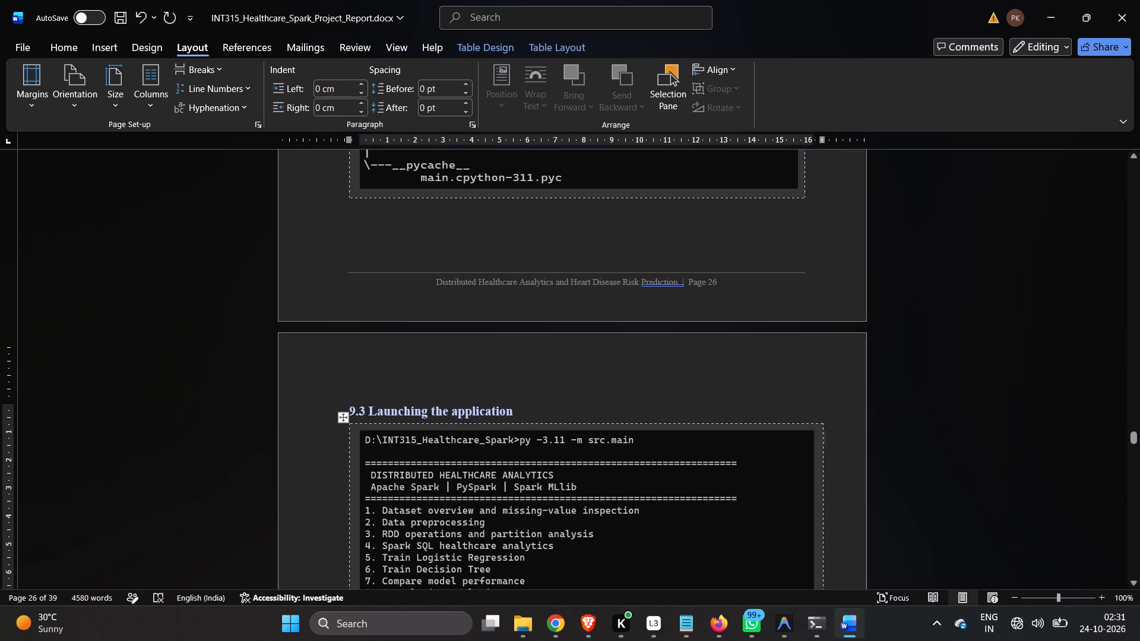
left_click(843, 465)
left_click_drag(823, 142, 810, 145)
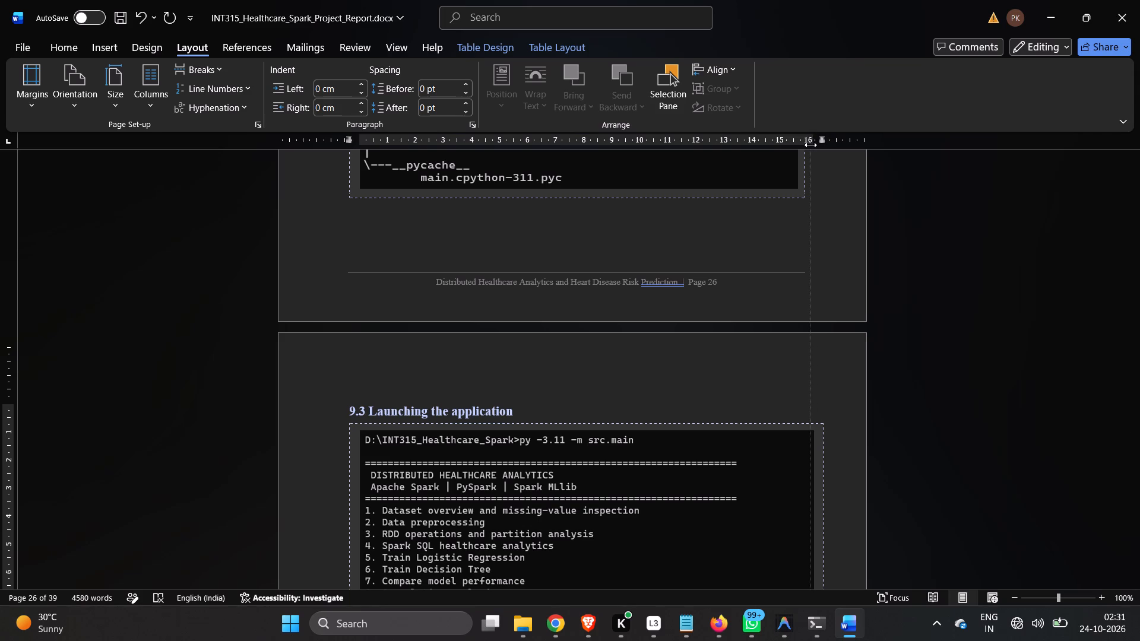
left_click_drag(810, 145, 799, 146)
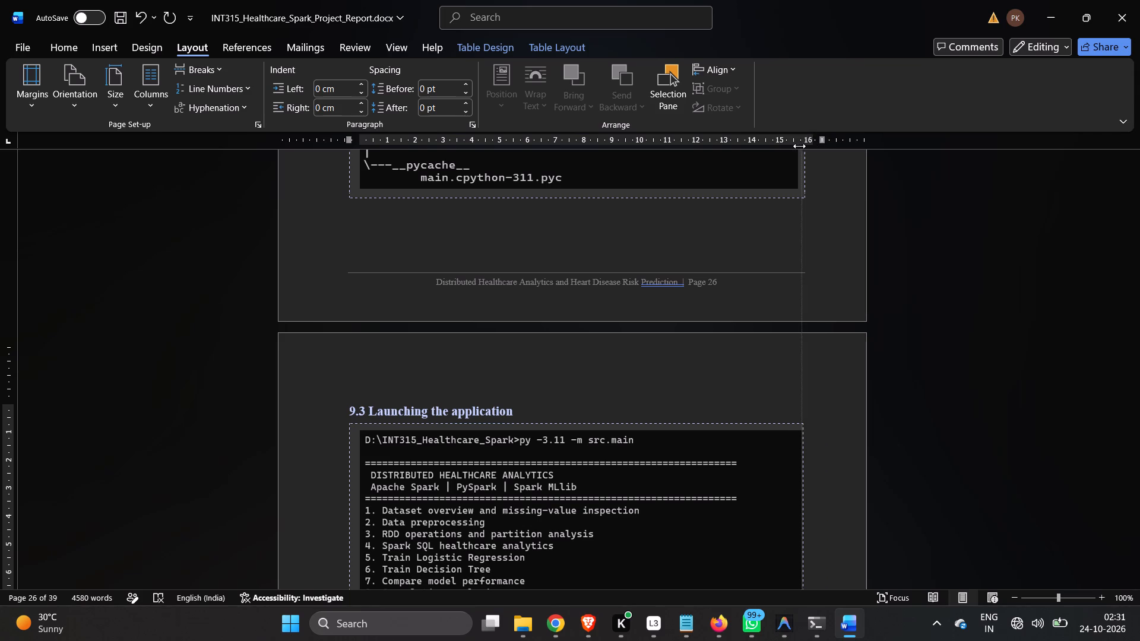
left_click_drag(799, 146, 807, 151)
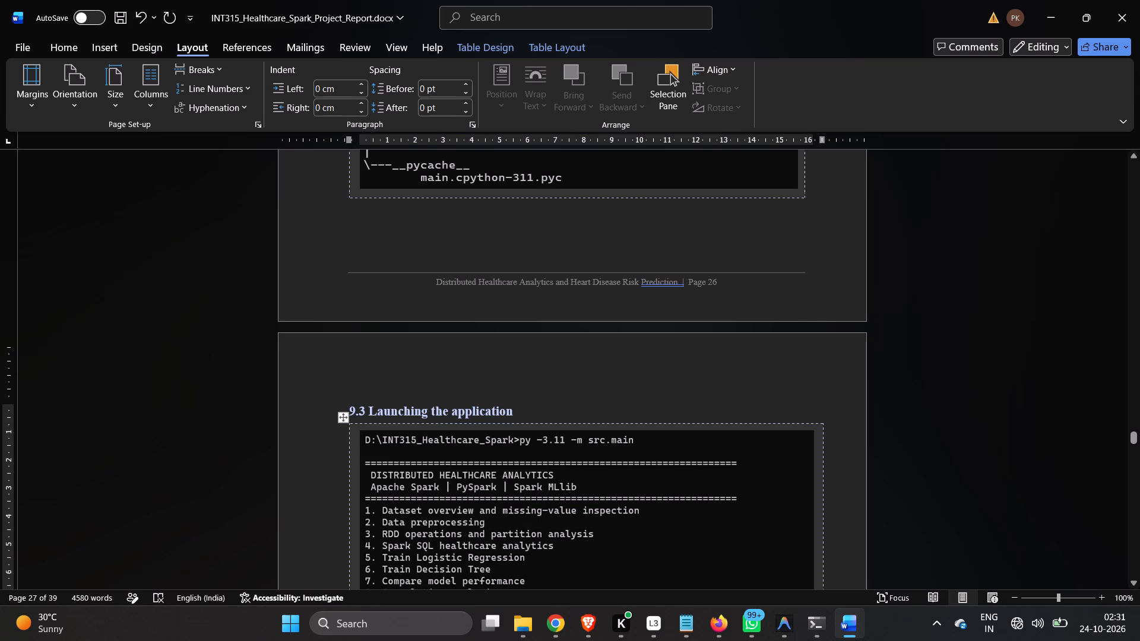
Move the right border of the 9.3 application launch table inward so it lines up with the table under heading 9.2.
left_click(843, 478)
left_click_drag(822, 139, 802, 139)
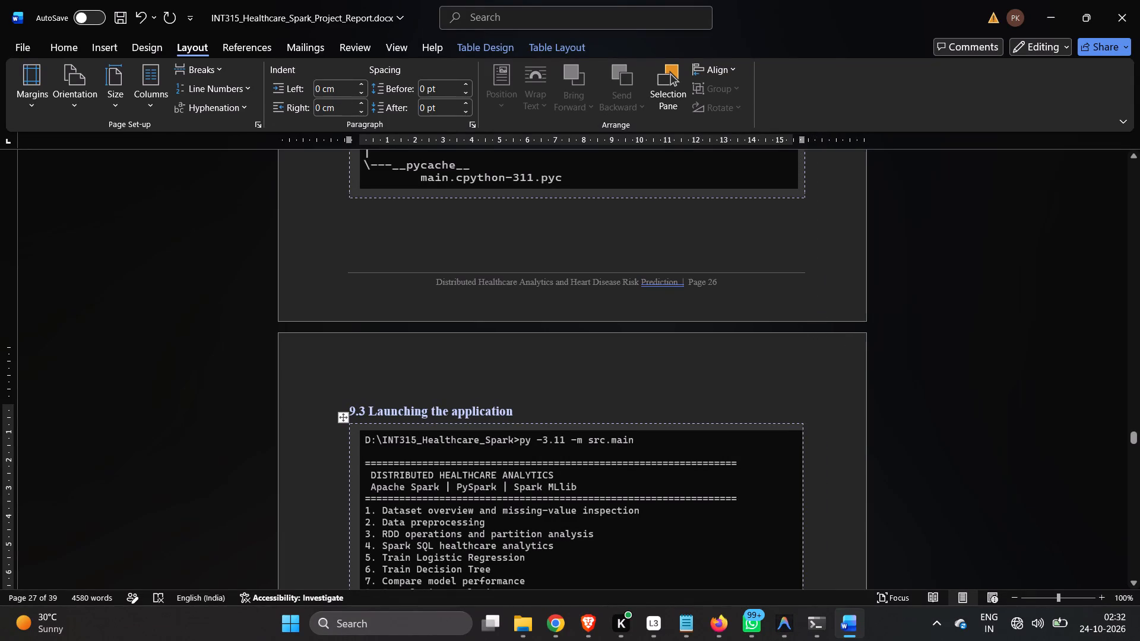
Crop the right edge of the application launch screenshot under heading 9.3 so it sits just inside its table border.
left_click(786, 515)
right_click(786, 515)
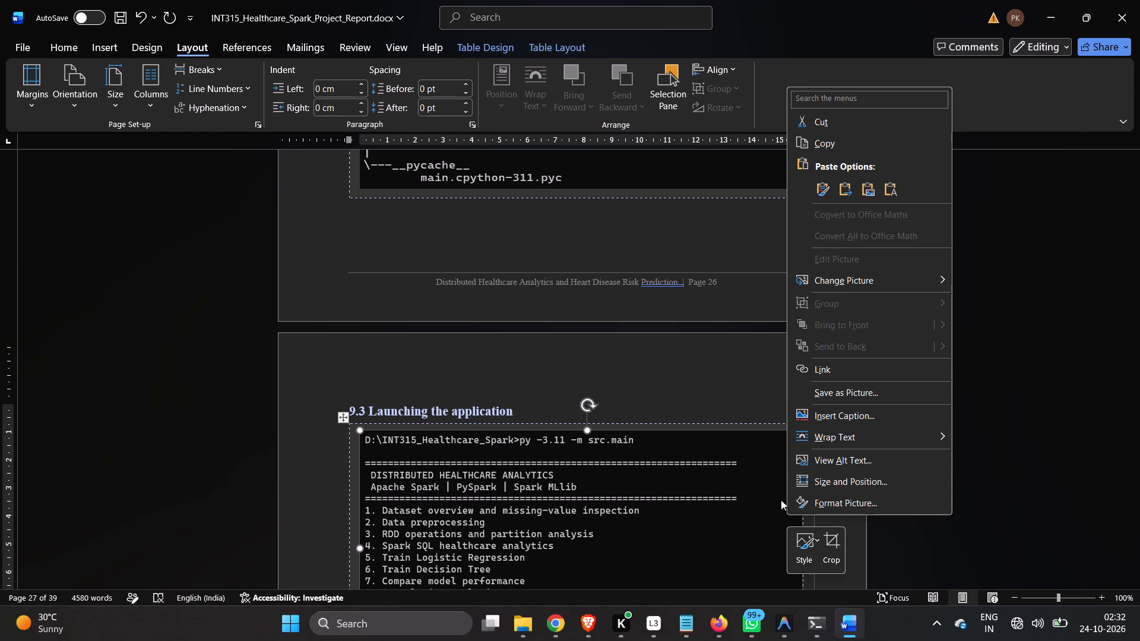
left_click(832, 542)
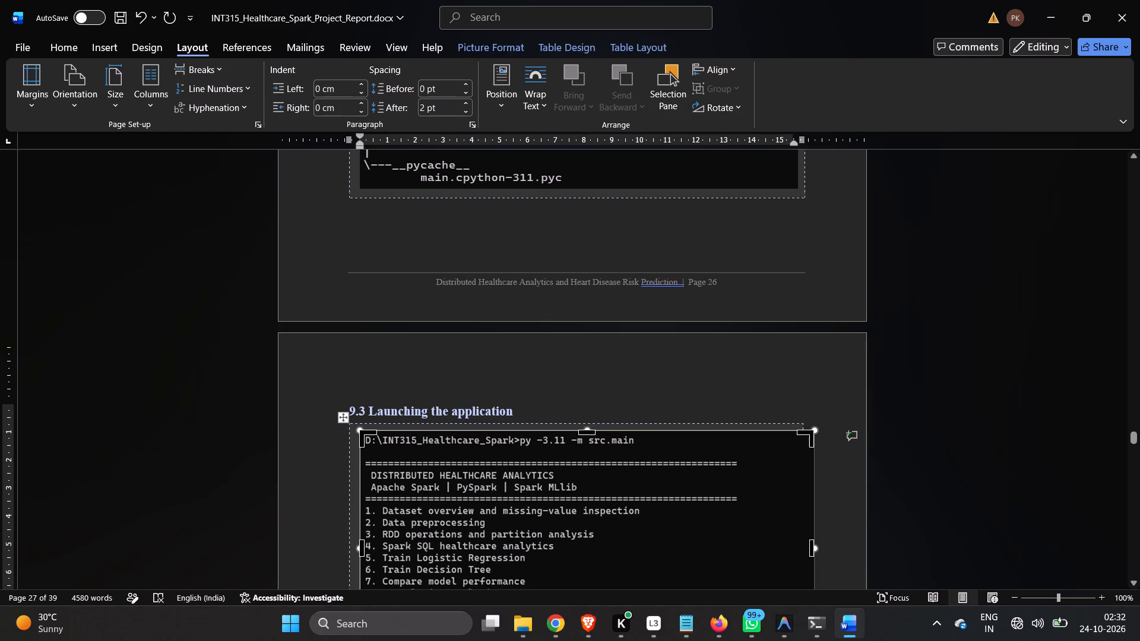
left_click_drag(811, 551, 798, 550)
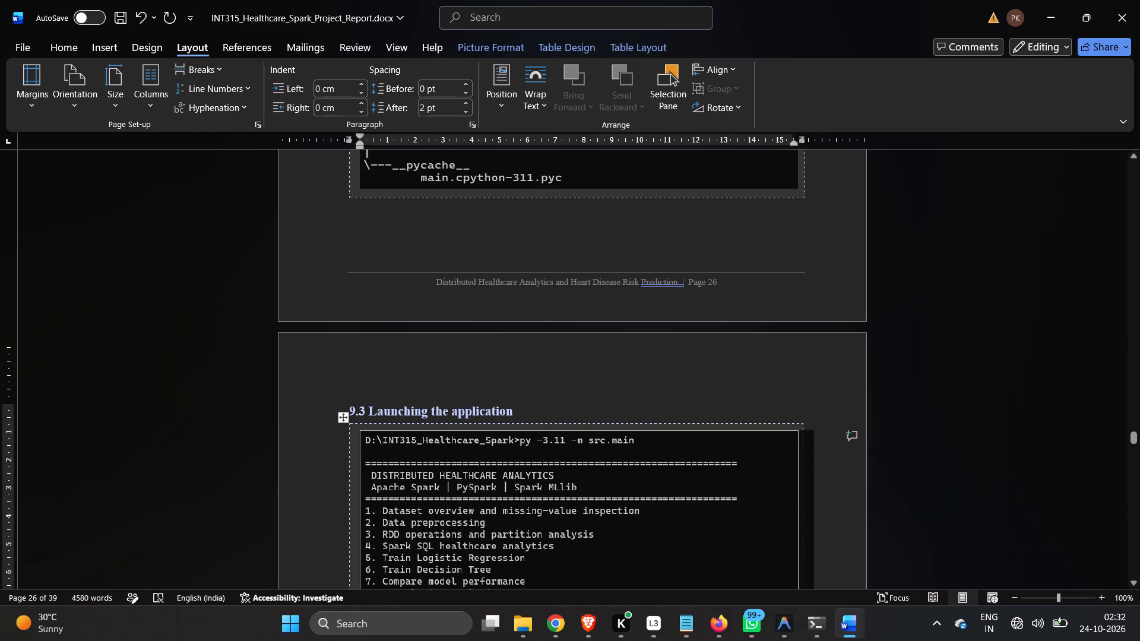
left_click_drag(798, 550, 796, 550)
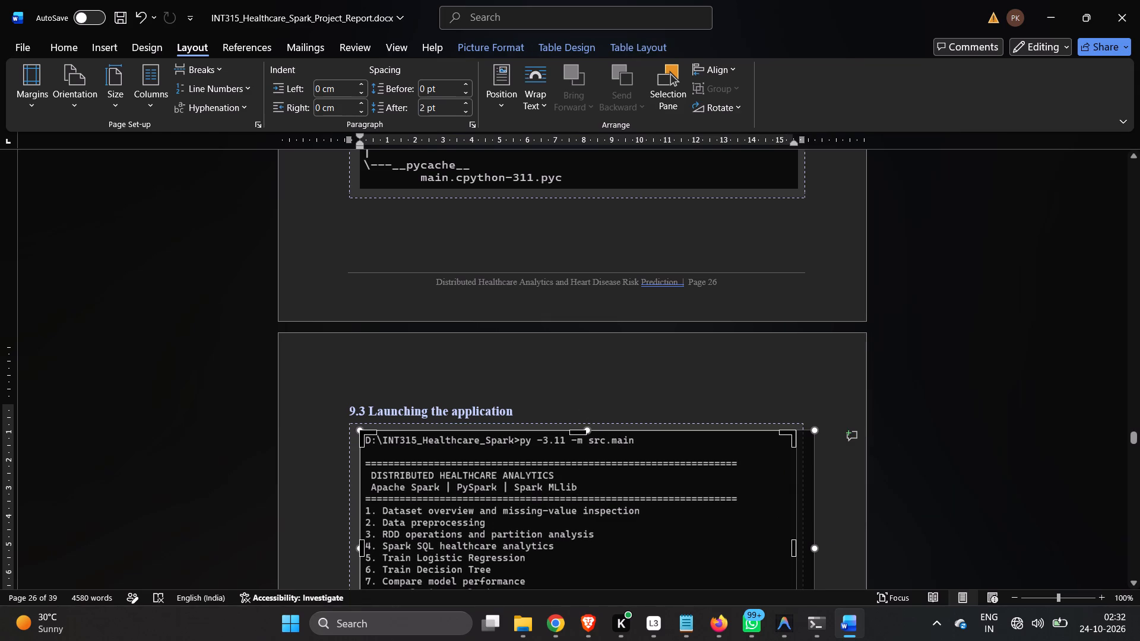
left_click(815, 411)
scroll(815, 411, "down", 3)
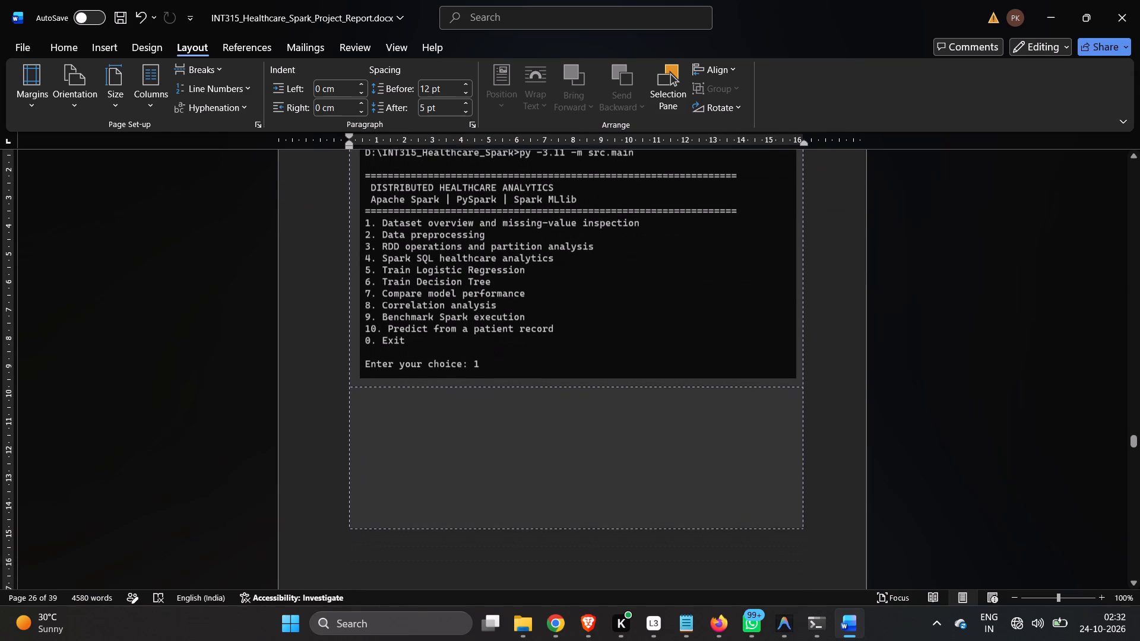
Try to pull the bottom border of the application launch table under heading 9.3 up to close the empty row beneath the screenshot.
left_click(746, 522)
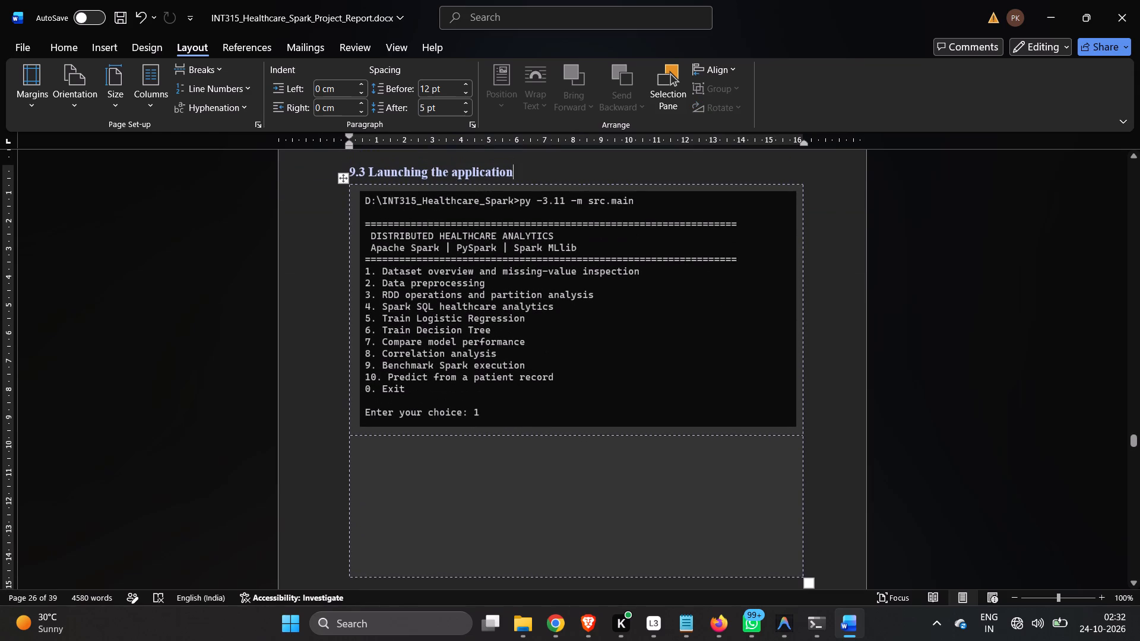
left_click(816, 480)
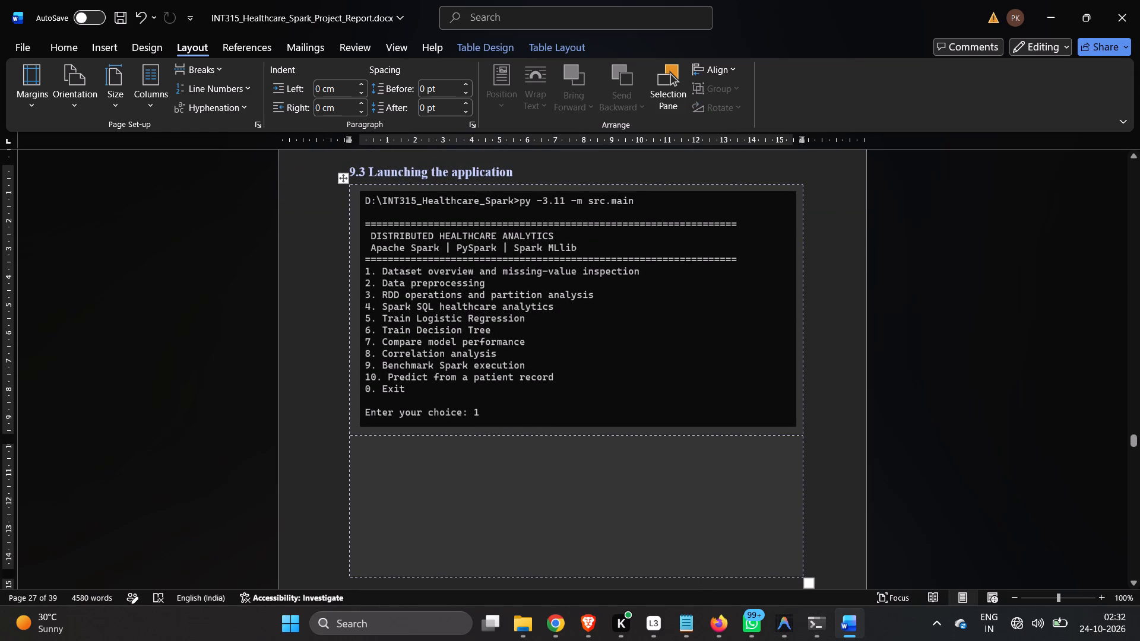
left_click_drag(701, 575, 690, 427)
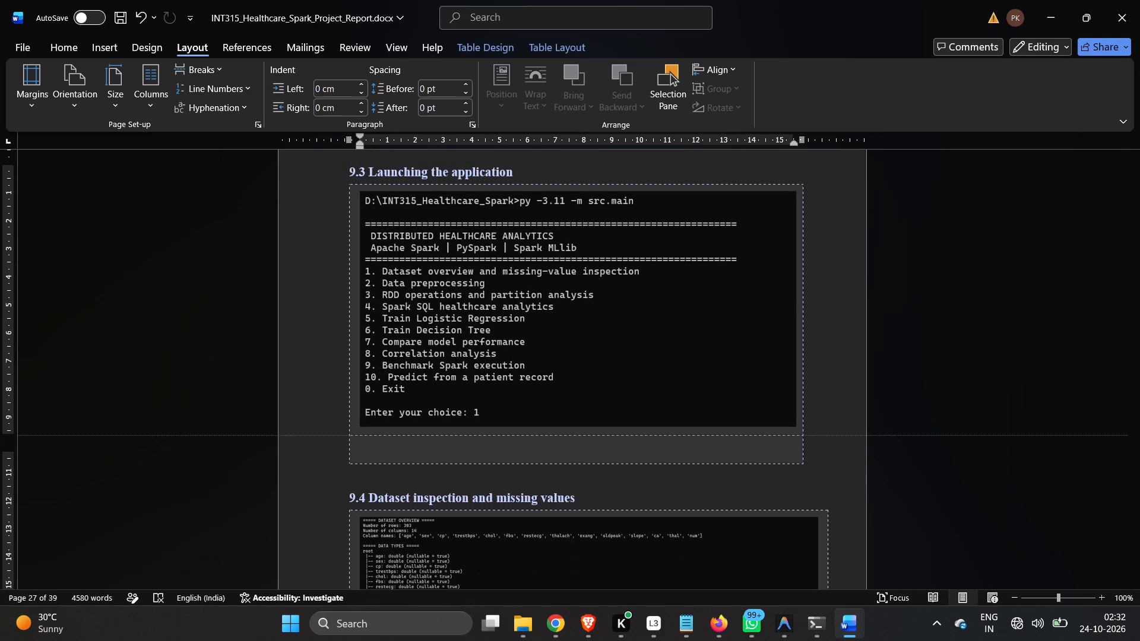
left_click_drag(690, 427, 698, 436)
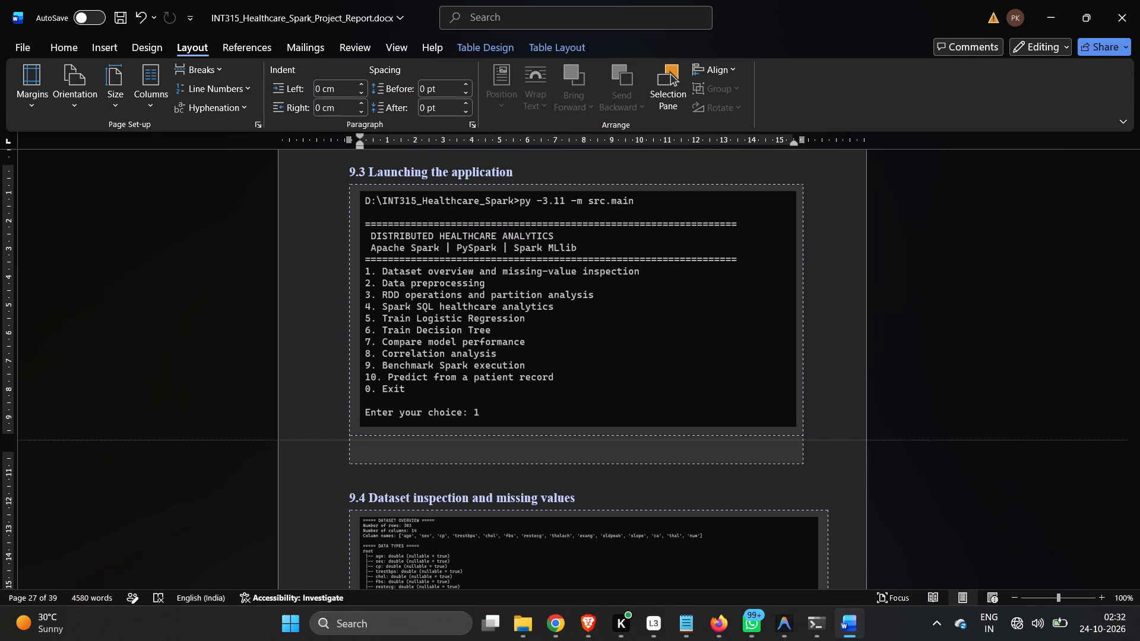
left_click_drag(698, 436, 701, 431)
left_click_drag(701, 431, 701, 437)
Undo the recent row height, crop and right border changes to the application launch table and screenshot under heading 9.3.
key("ctrl+z")
key("ctrl+z")
key("ctrl+z")
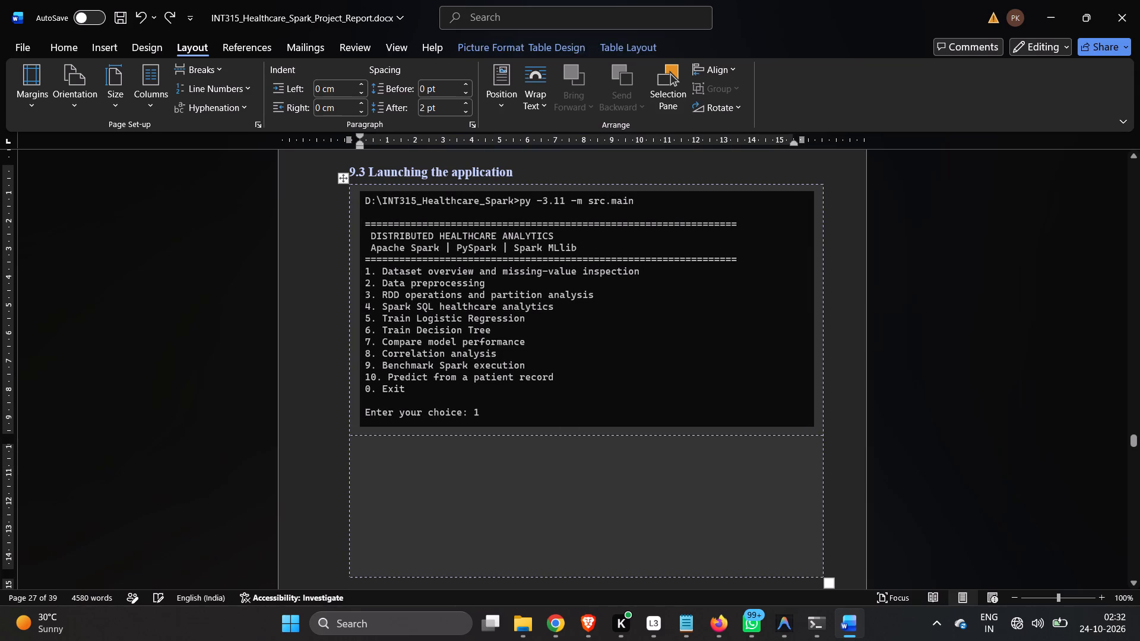
key("ctrl+z")
key("ctrl+z")
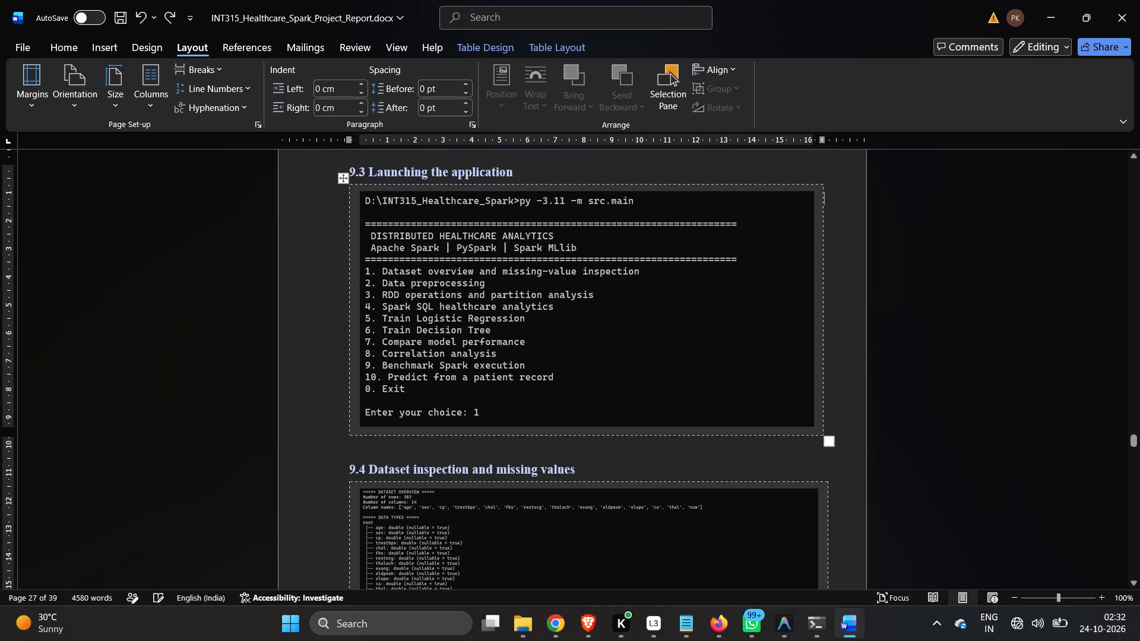
left_click(844, 384)
left_click(940, 392)
Review the screenshots and tables from heading 9.3 through the end of the report, checking their widths against the page margins.
scroll(940, 392, "up", 1)
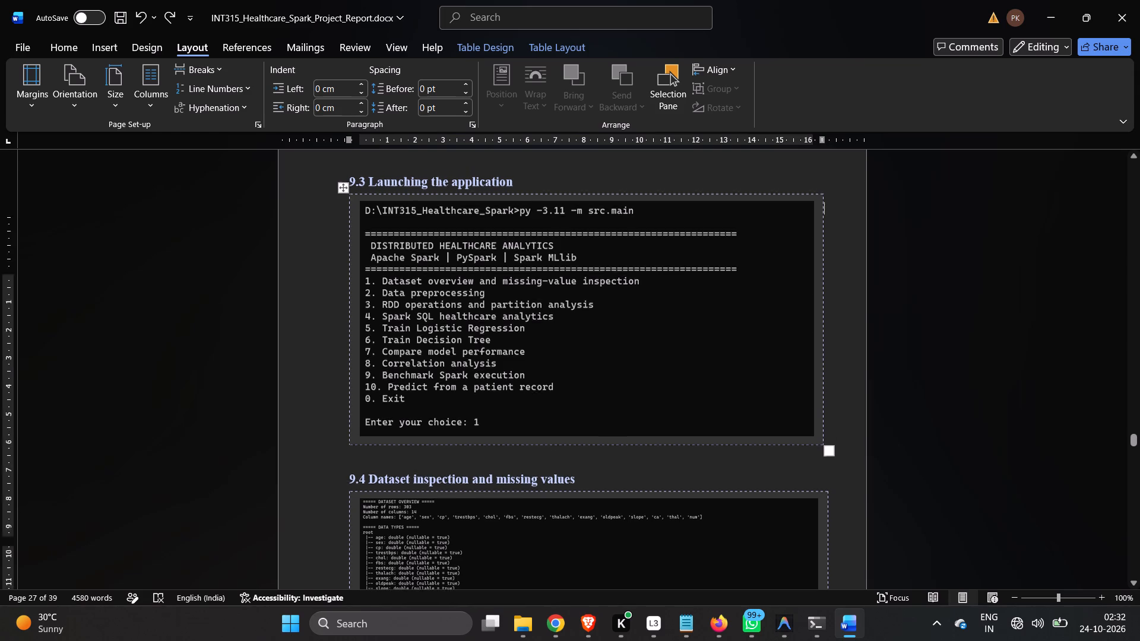
scroll(940, 392, "up", 3)
scroll(940, 392, "down", 2)
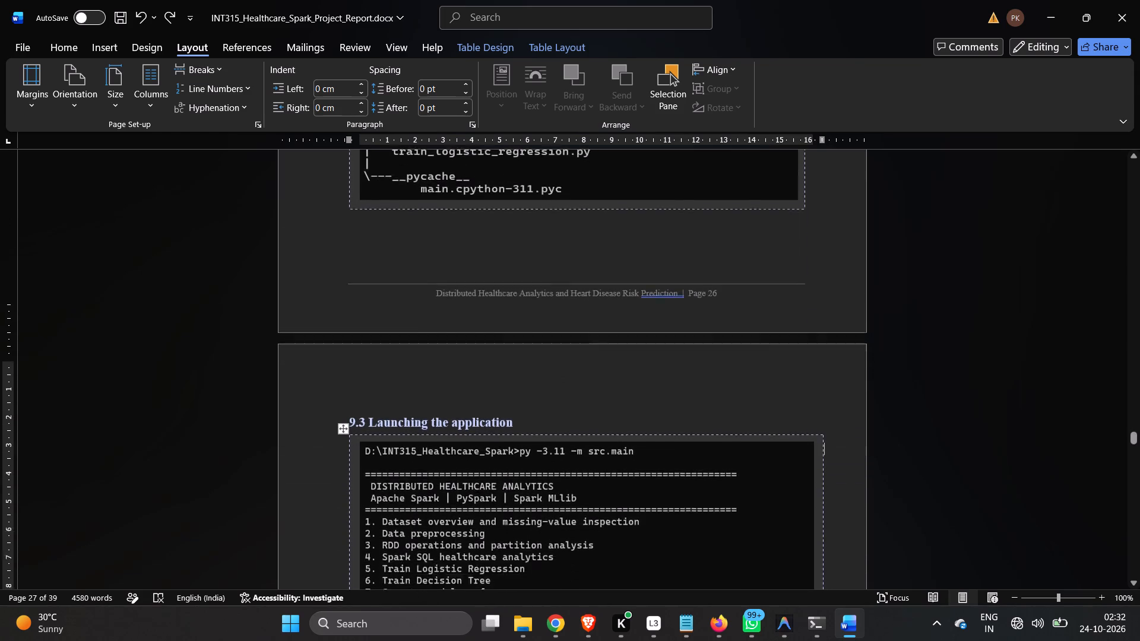
scroll(940, 392, "down", 3)
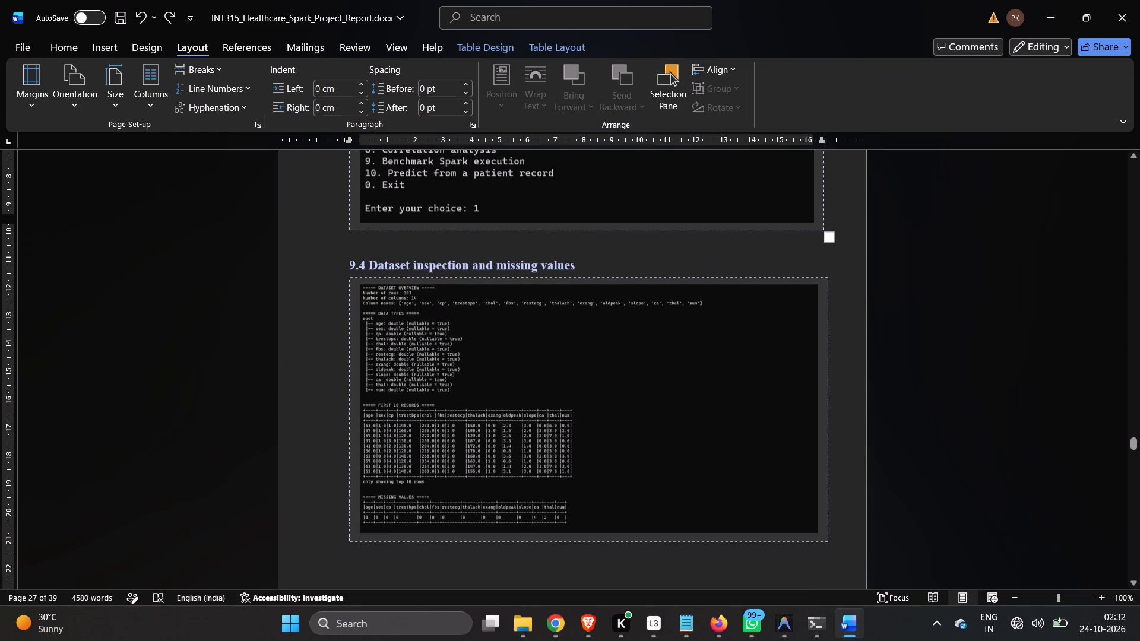
scroll(940, 392, "down", 4)
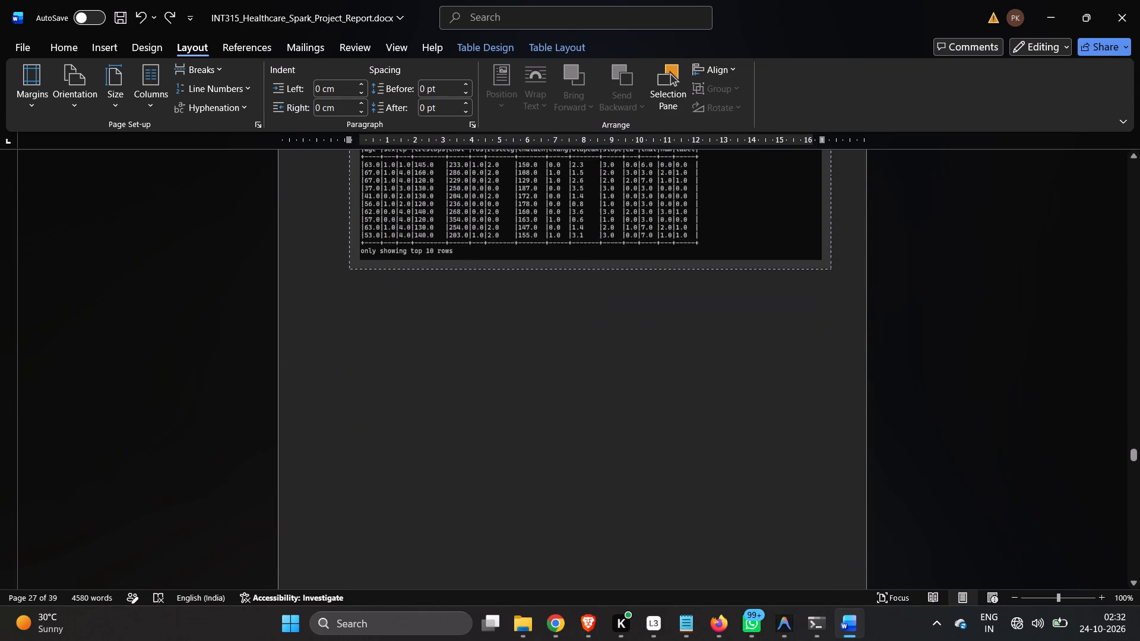
scroll(940, 392, "down", 3)
scroll(940, 392, "up", 1)
scroll(940, 392, "down", 1)
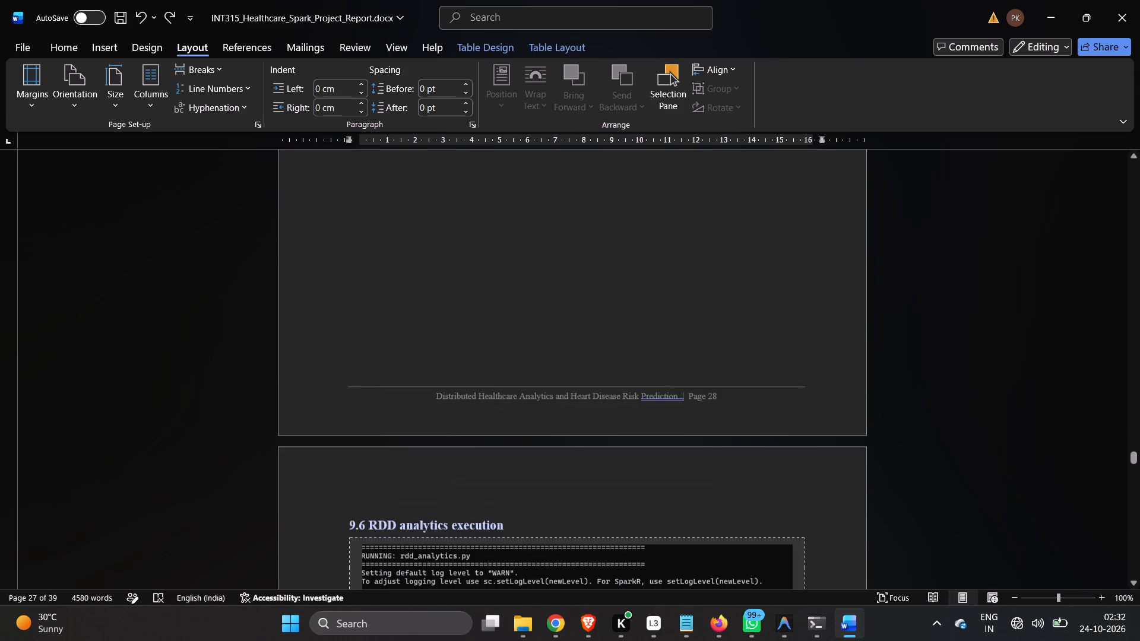
scroll(940, 392, "down", 1)
left_click(831, 552)
scroll(831, 552, "down", 4)
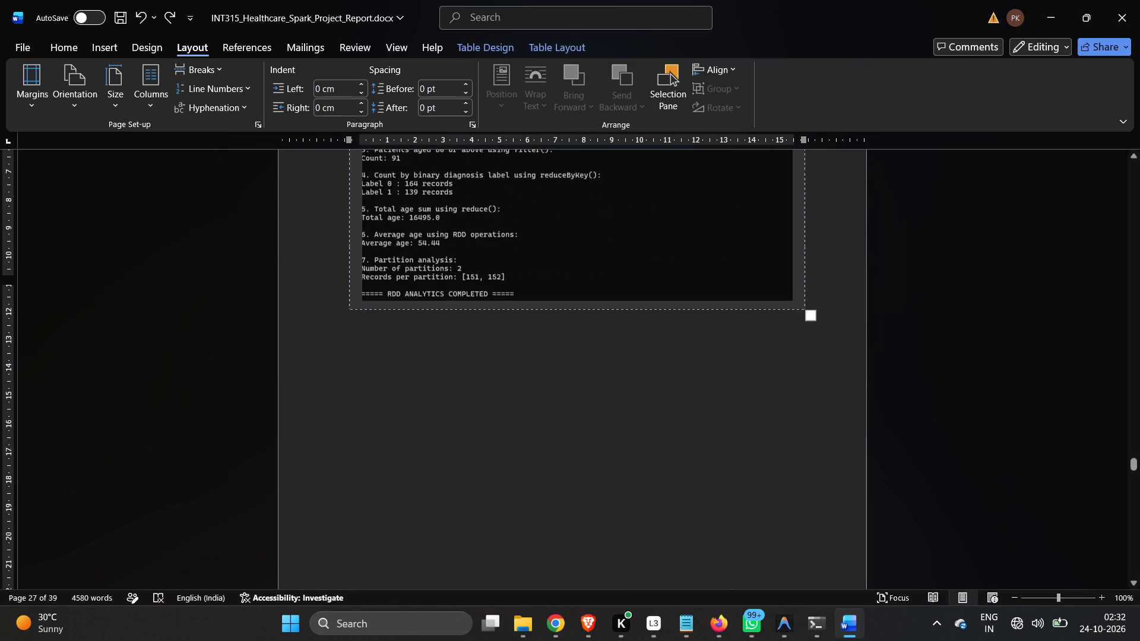
scroll(831, 552, "down", 7)
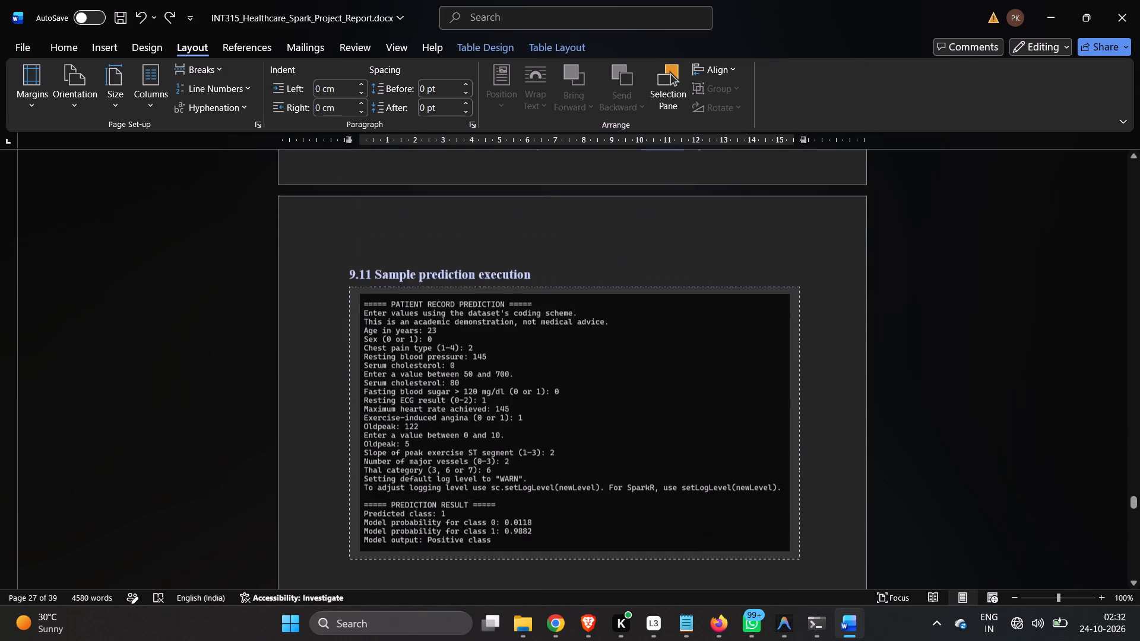
scroll(831, 552, "down", 6)
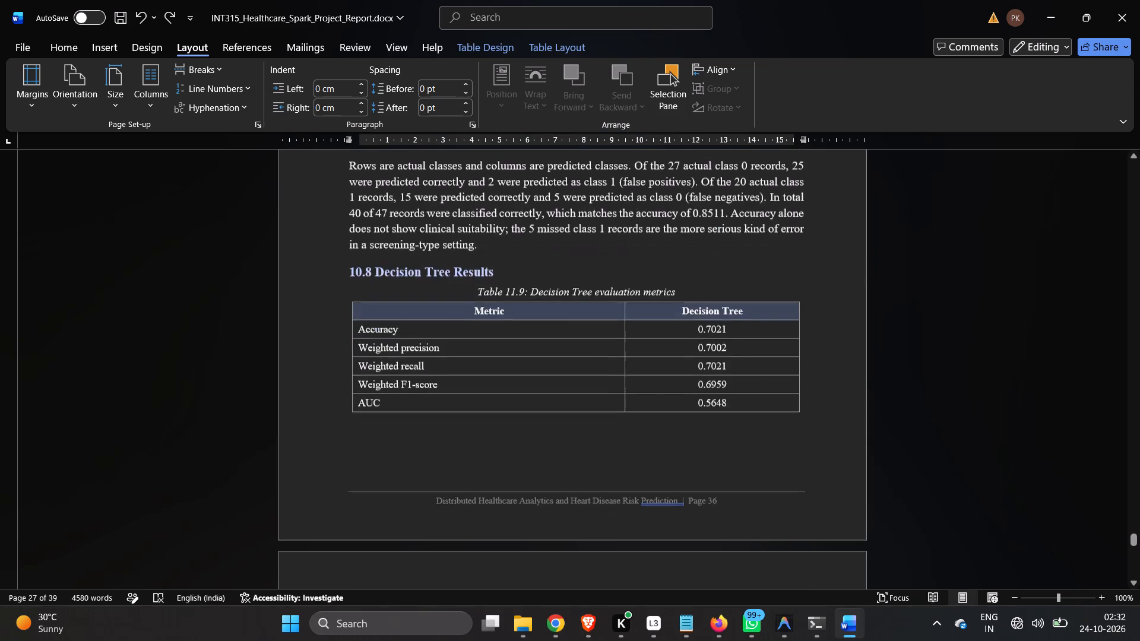
scroll(831, 552, "down", 11)
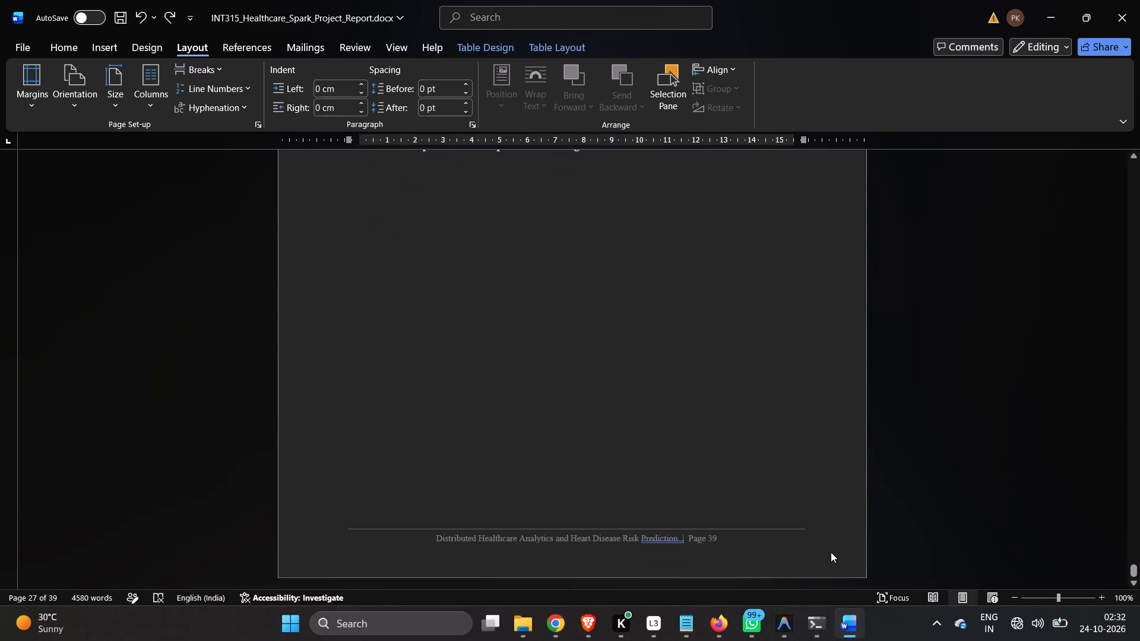
scroll(831, 552, "down", 1)
scroll(831, 552, "up", 8)
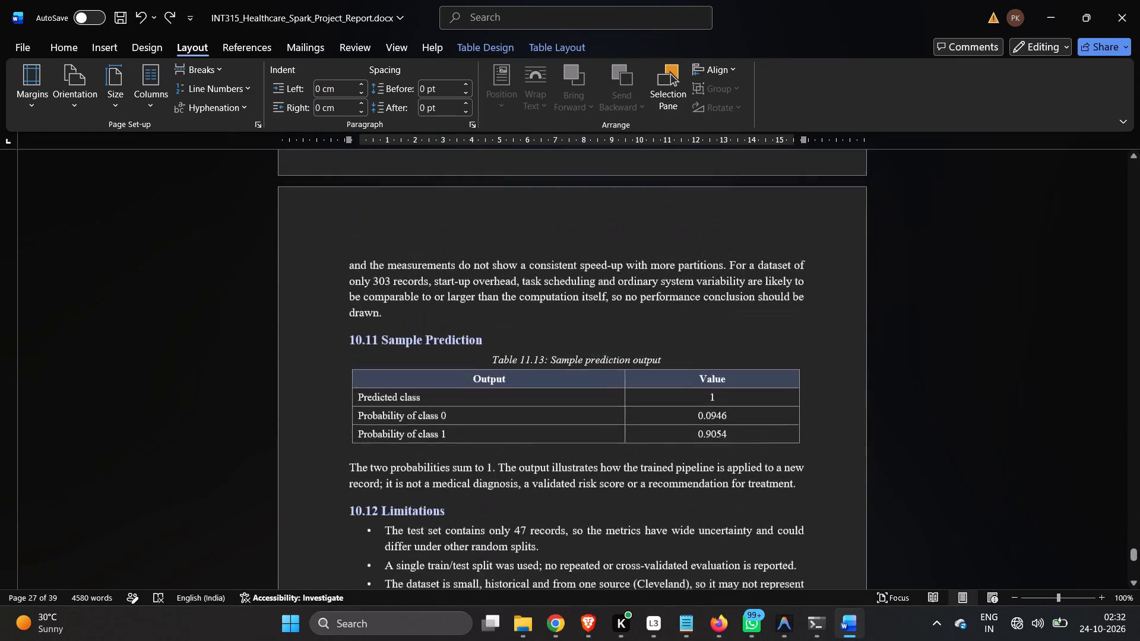
scroll(831, 552, "up", 8)
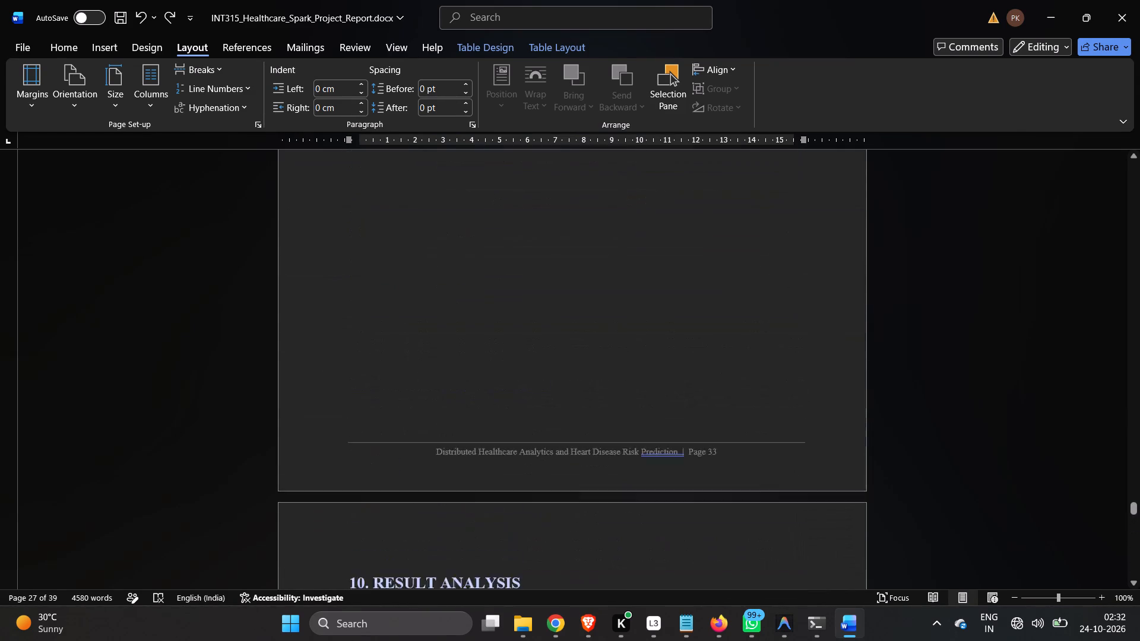
scroll(831, 552, "up", 4)
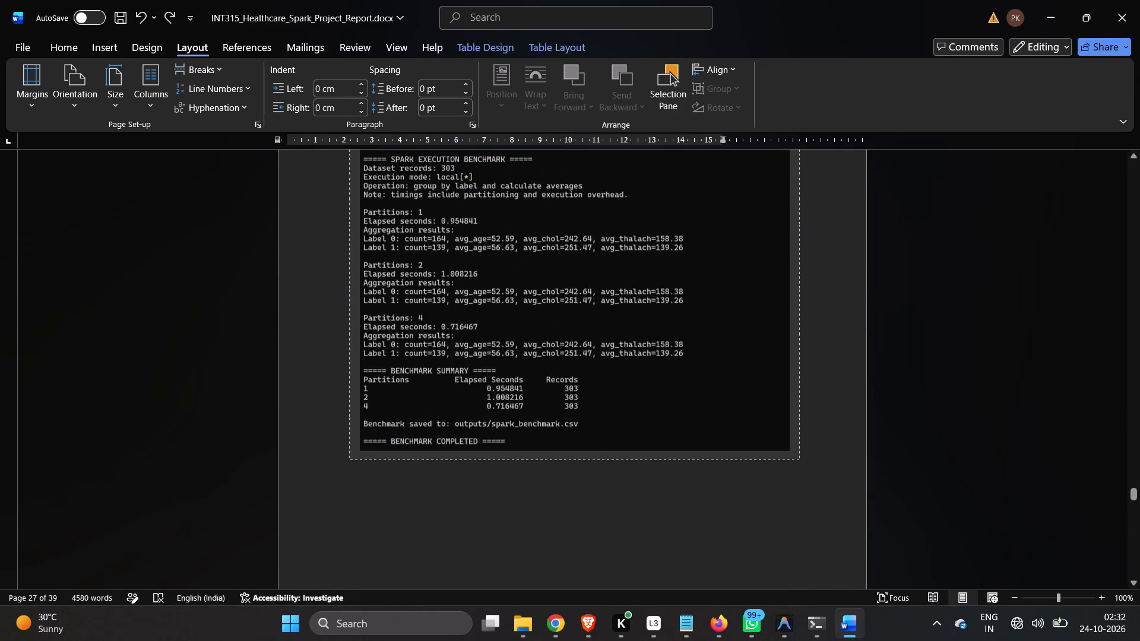
scroll(831, 552, "up", 5)
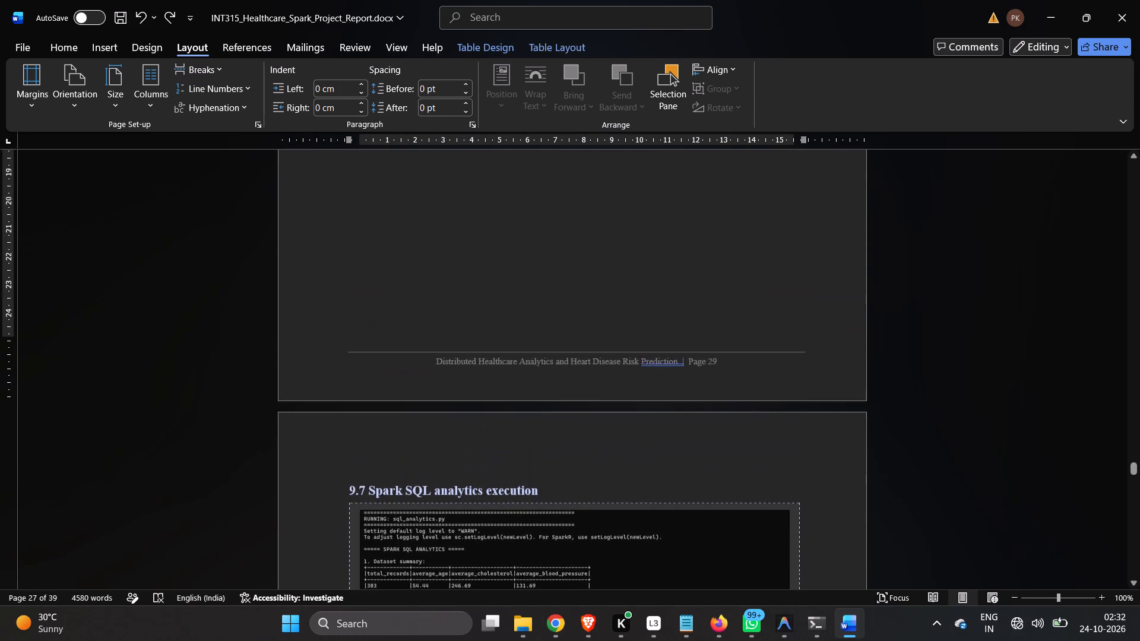
scroll(831, 552, "up", 4)
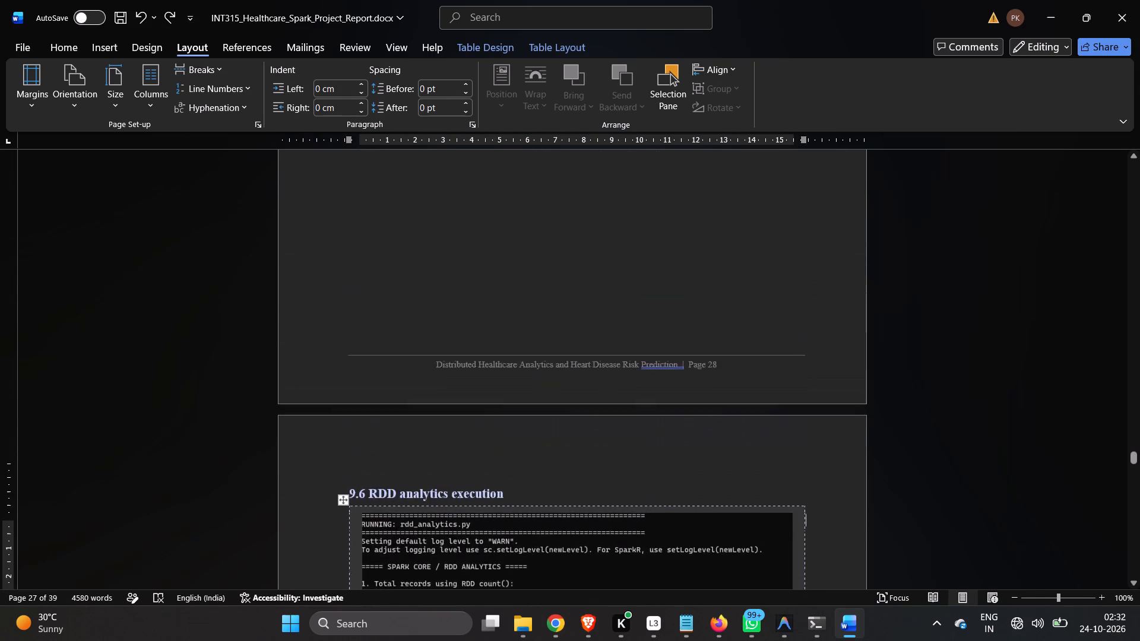
scroll(831, 552, "down", 4)
scroll(831, 552, "up", 1)
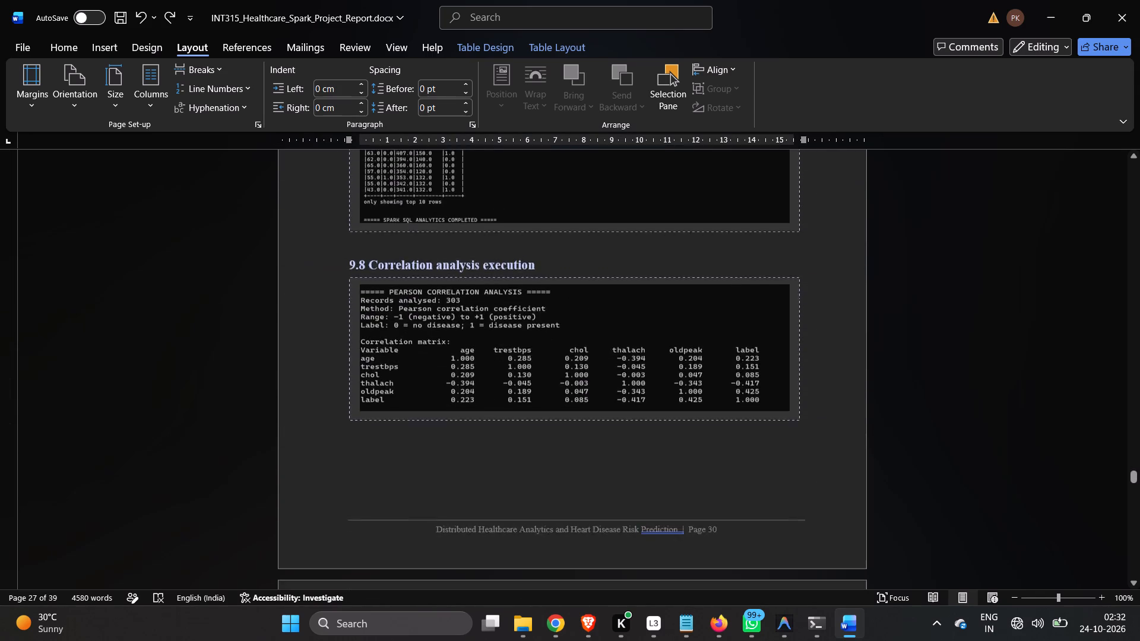
scroll(831, 552, "up", 2)
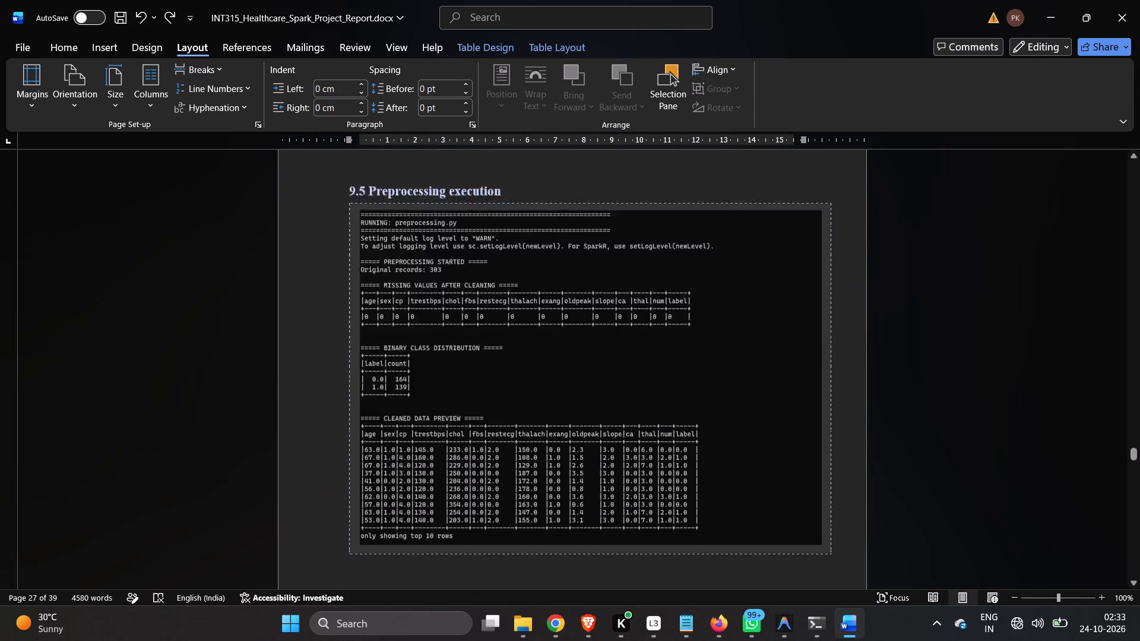
scroll(831, 552, "up", 1)
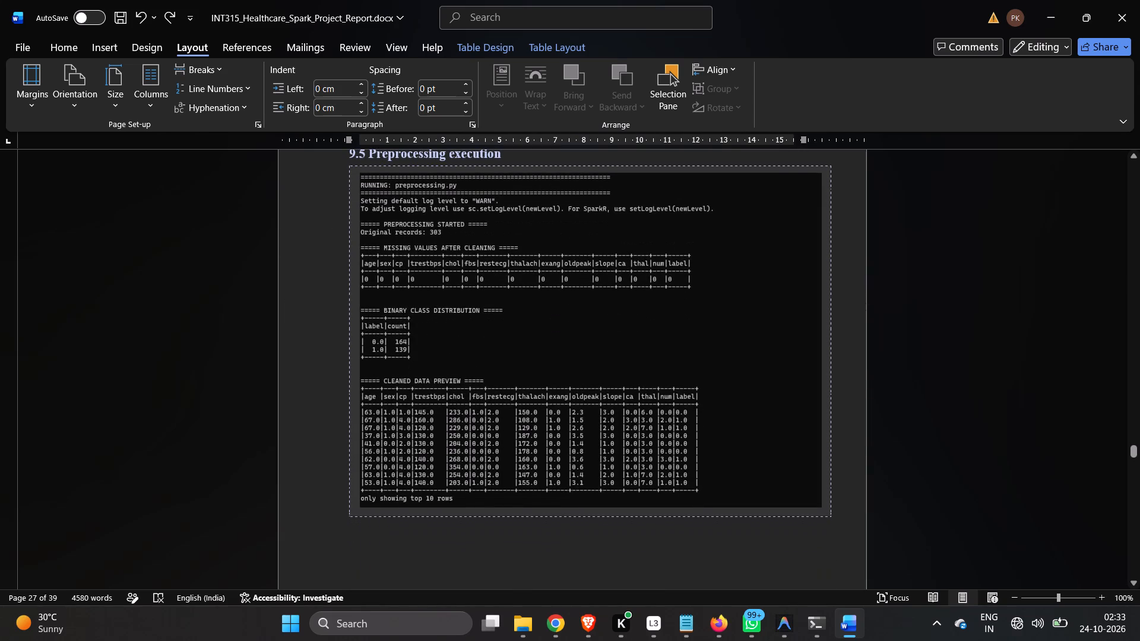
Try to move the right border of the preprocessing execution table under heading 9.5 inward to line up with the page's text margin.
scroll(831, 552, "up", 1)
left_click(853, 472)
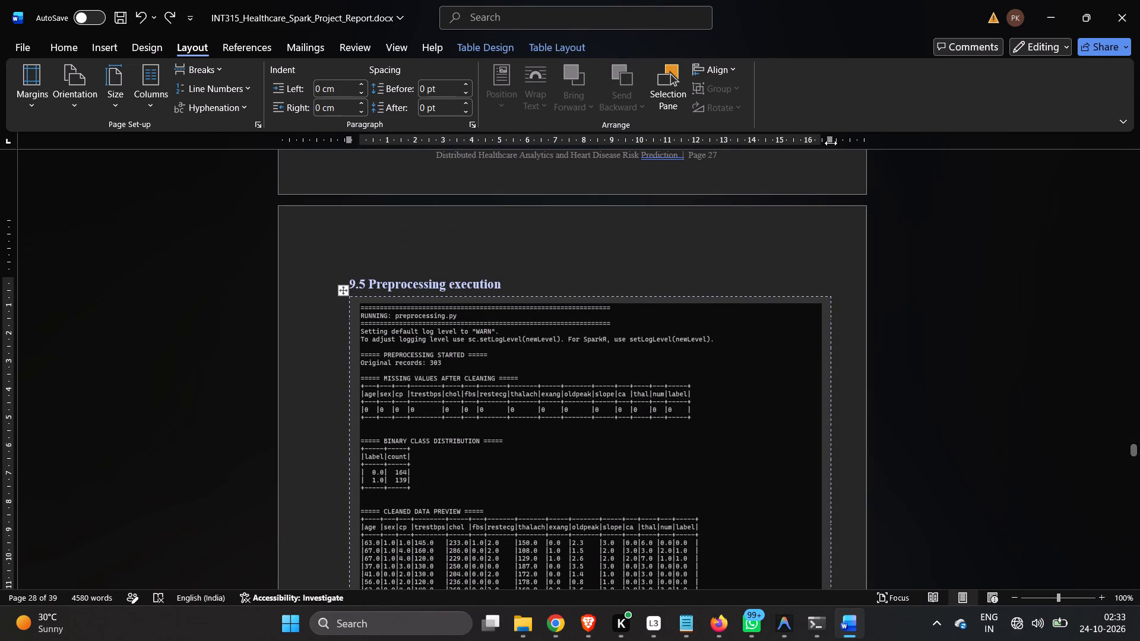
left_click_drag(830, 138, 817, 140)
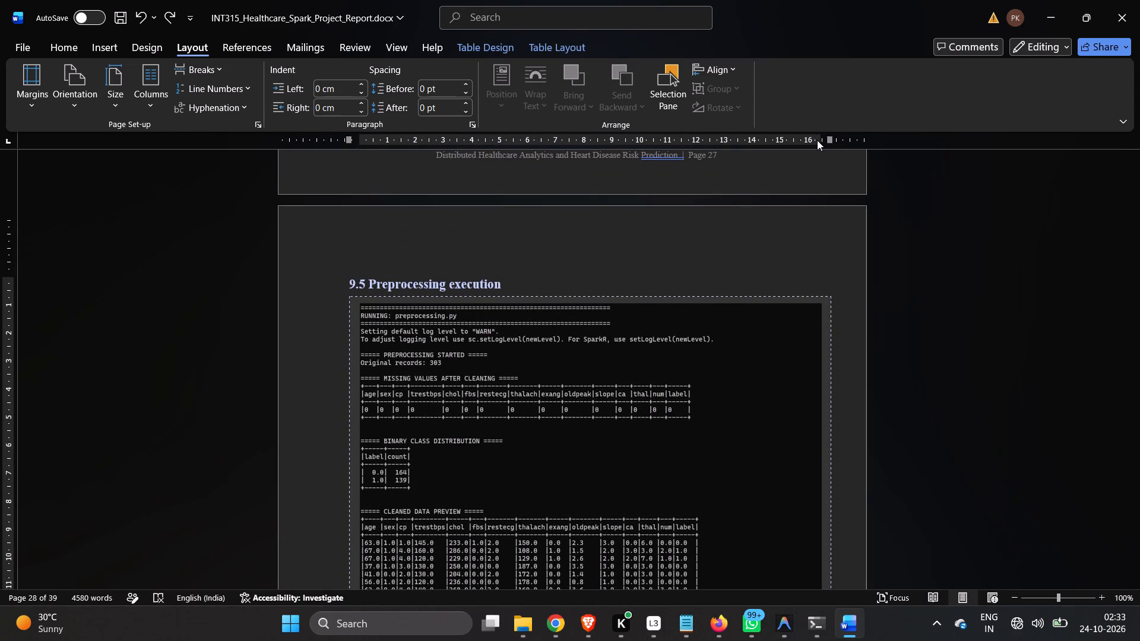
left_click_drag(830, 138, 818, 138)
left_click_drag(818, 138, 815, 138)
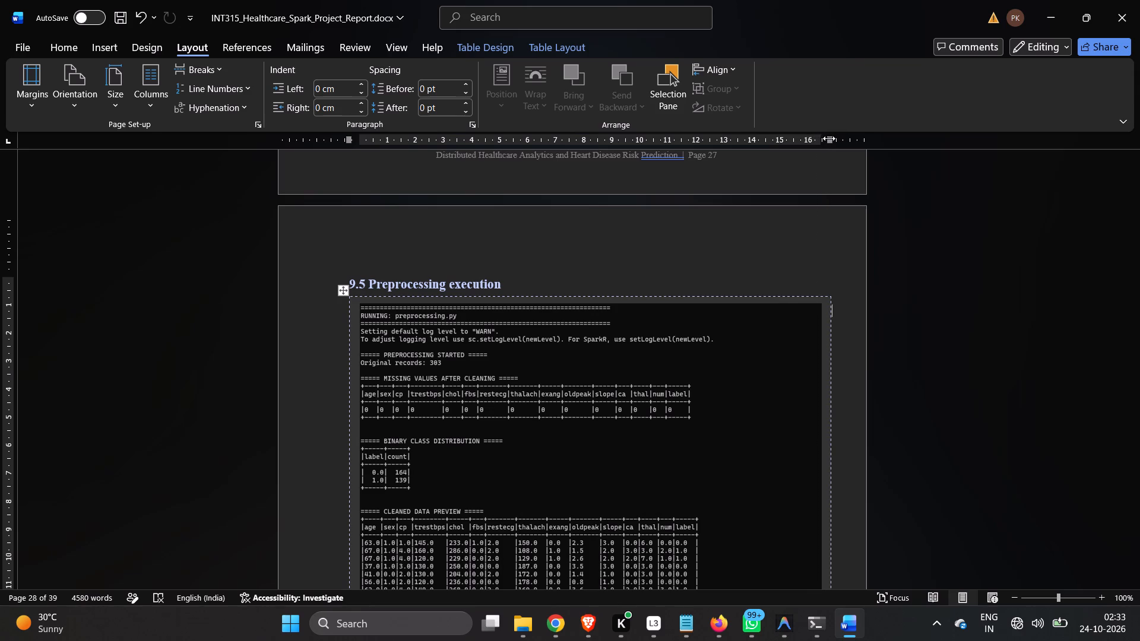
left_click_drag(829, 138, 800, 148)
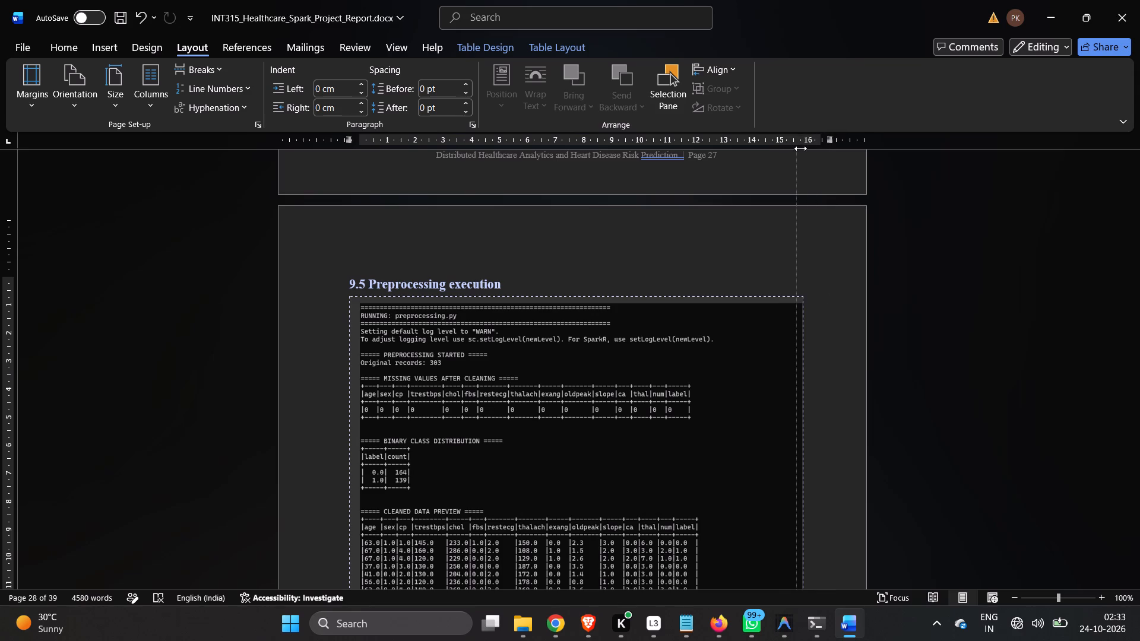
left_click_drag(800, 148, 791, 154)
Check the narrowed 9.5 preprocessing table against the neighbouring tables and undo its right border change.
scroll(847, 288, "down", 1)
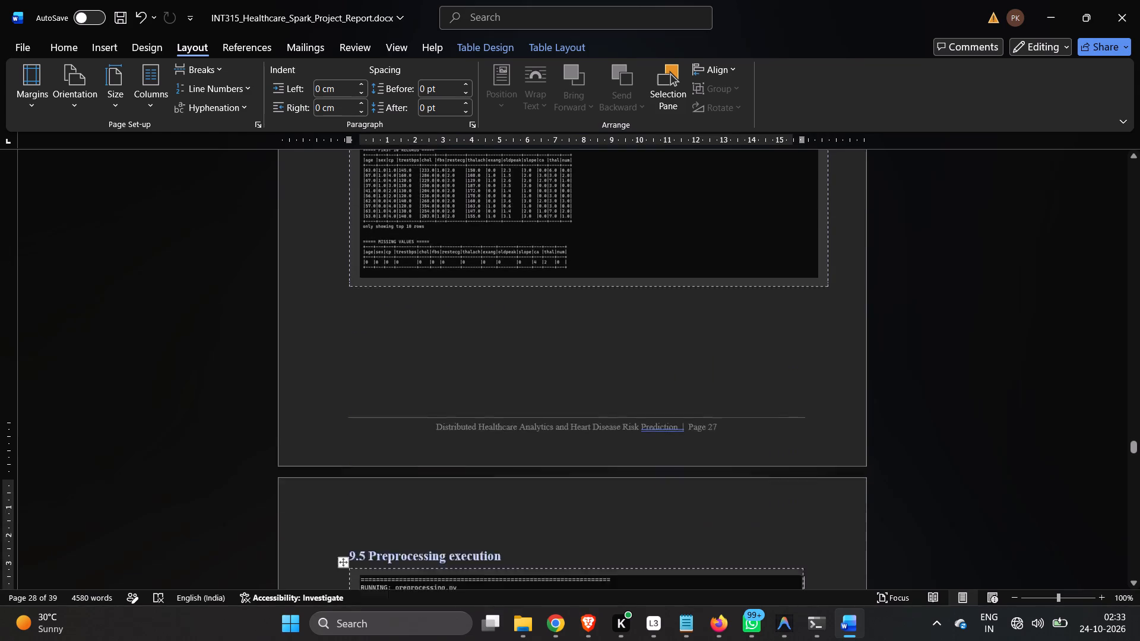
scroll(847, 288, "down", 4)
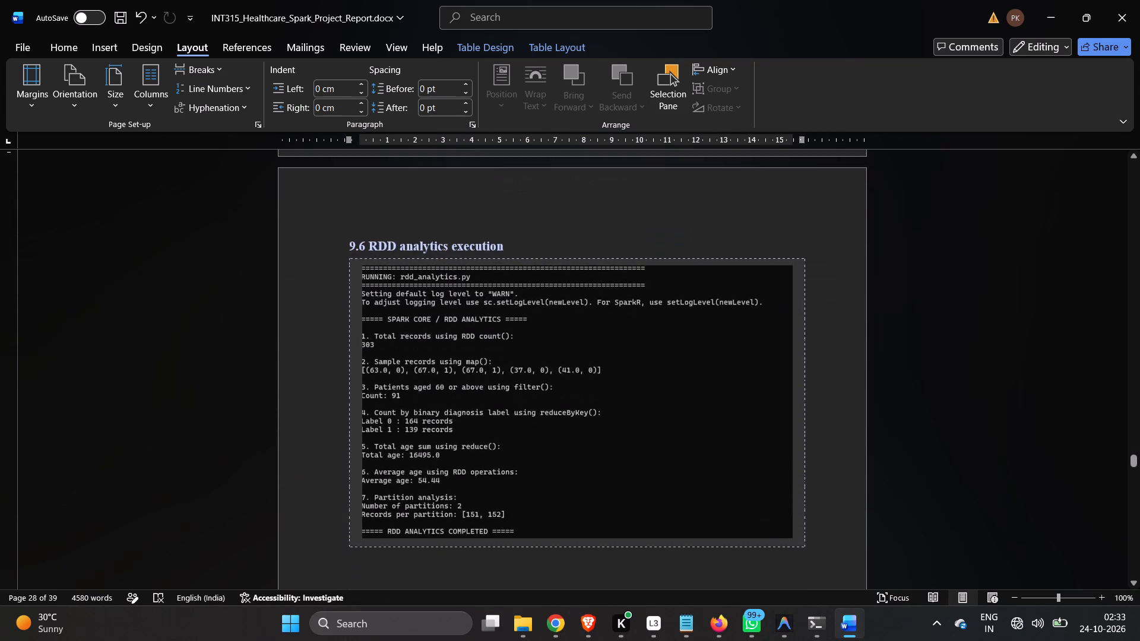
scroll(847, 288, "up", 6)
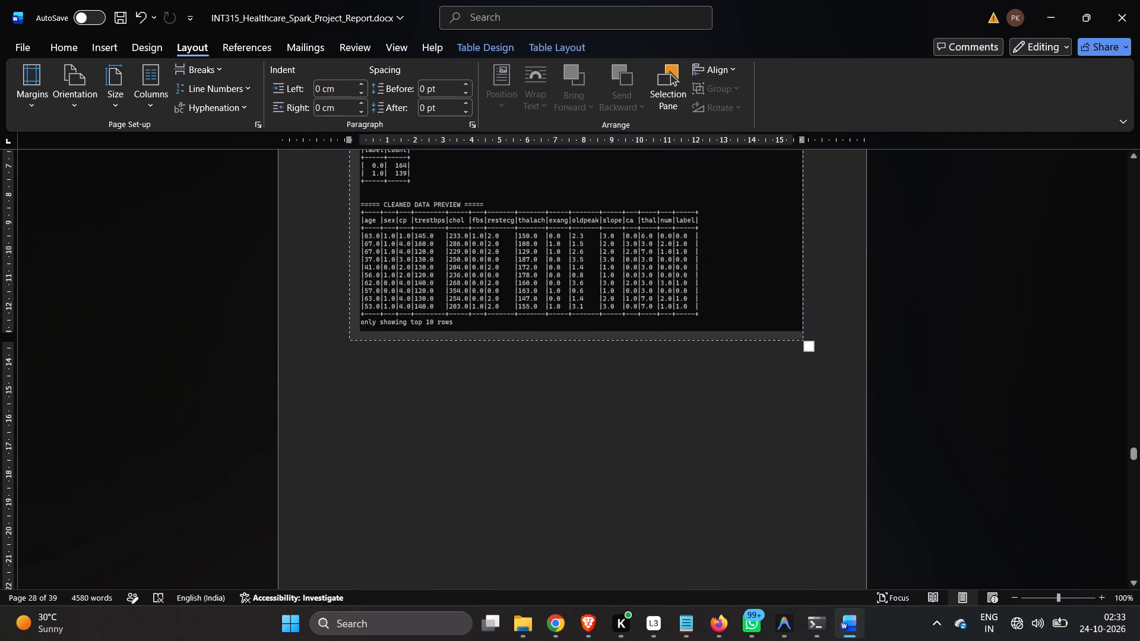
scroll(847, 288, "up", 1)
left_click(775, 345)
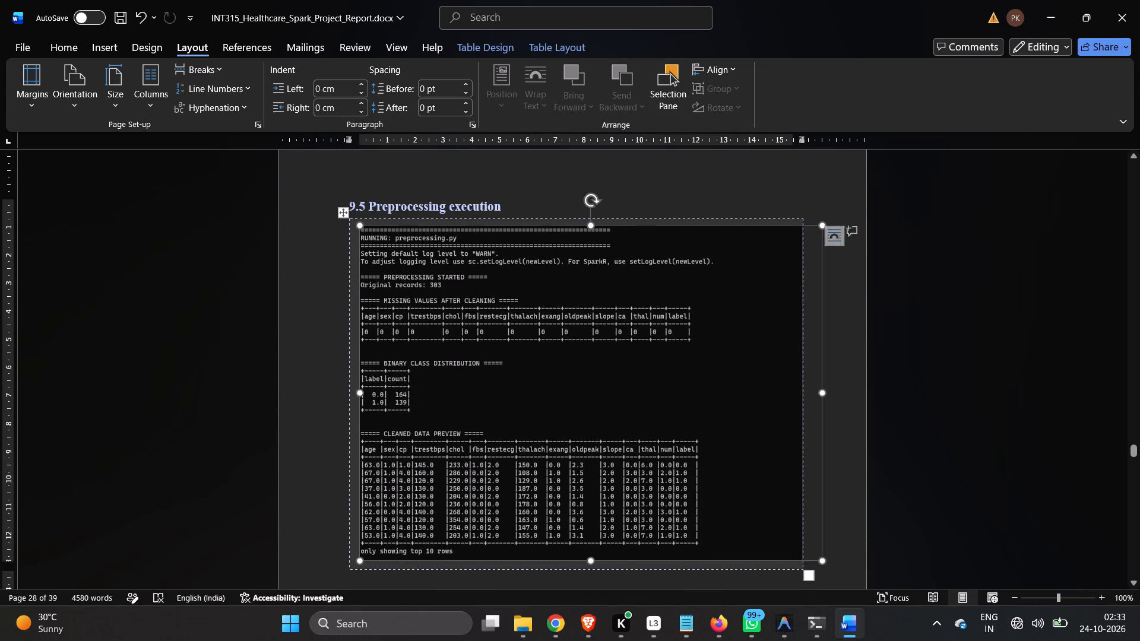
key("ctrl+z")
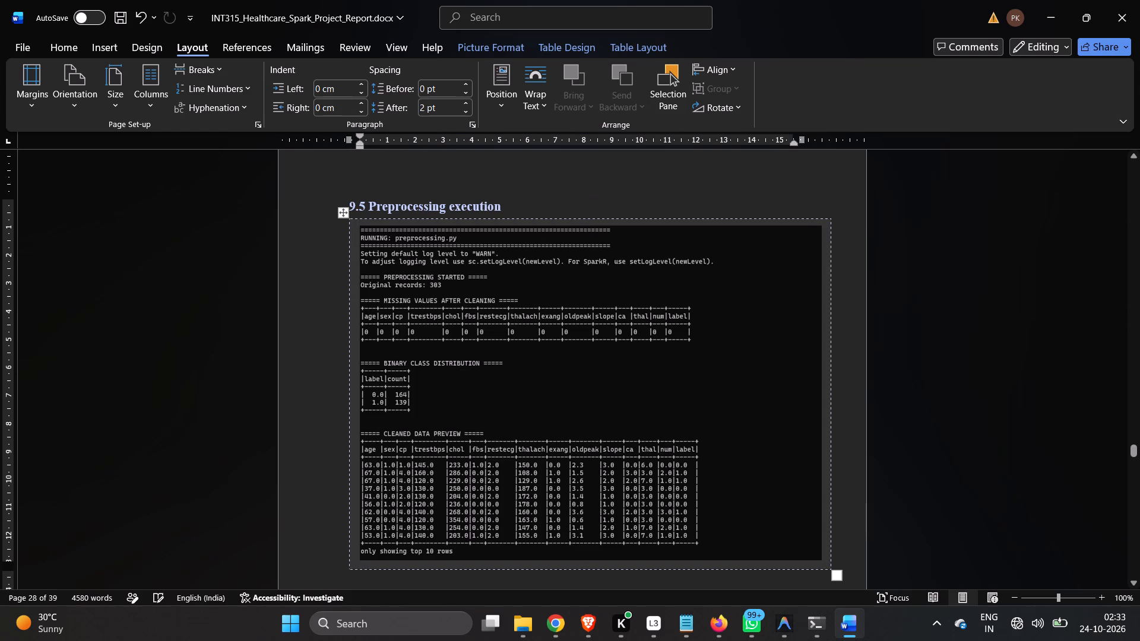
Crop the right edge of the src/main.py code screenshot under heading 8.11 slightly inward so it sits inside its table border.
scroll(775, 345, "up", 6)
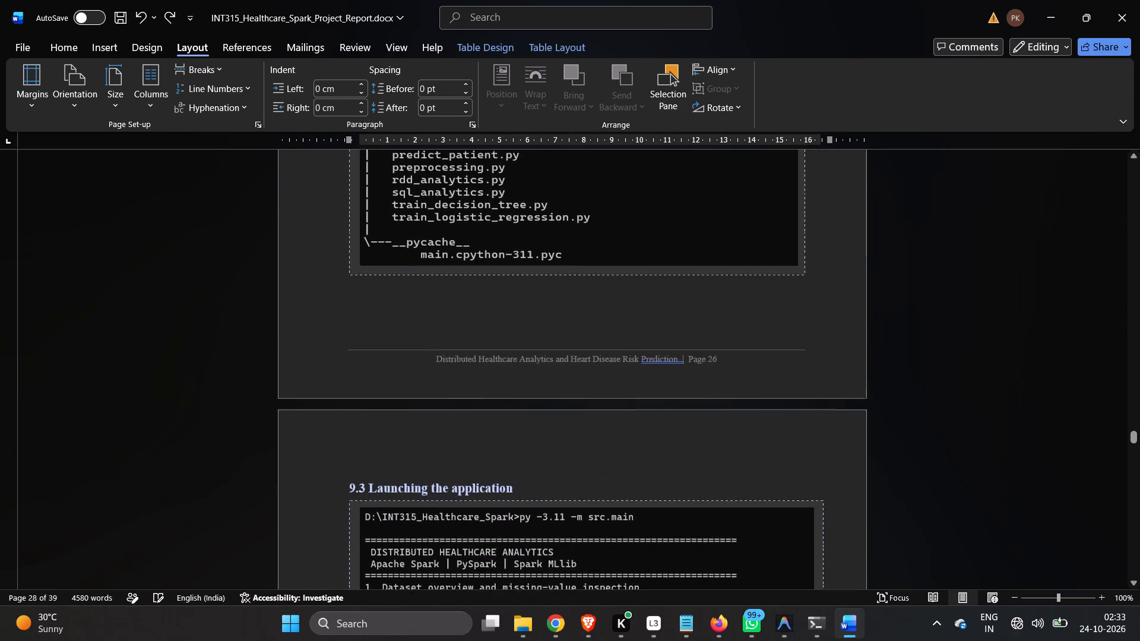
scroll(788, 379, "up", 7)
scroll(788, 379, "down", 3)
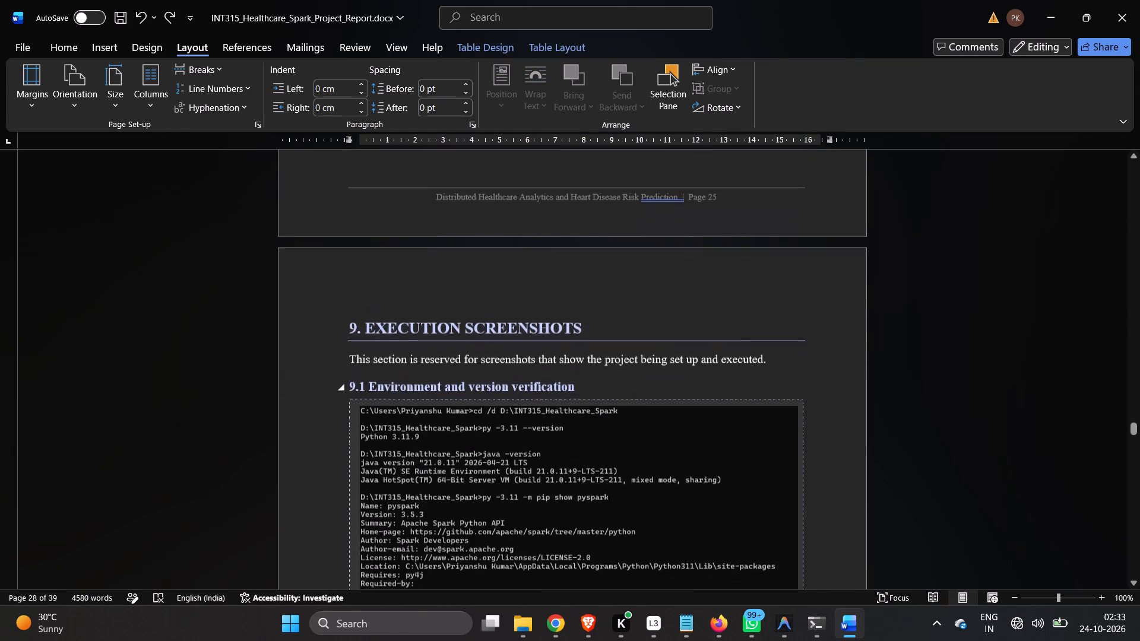
scroll(788, 379, "up", 4)
left_click(731, 354)
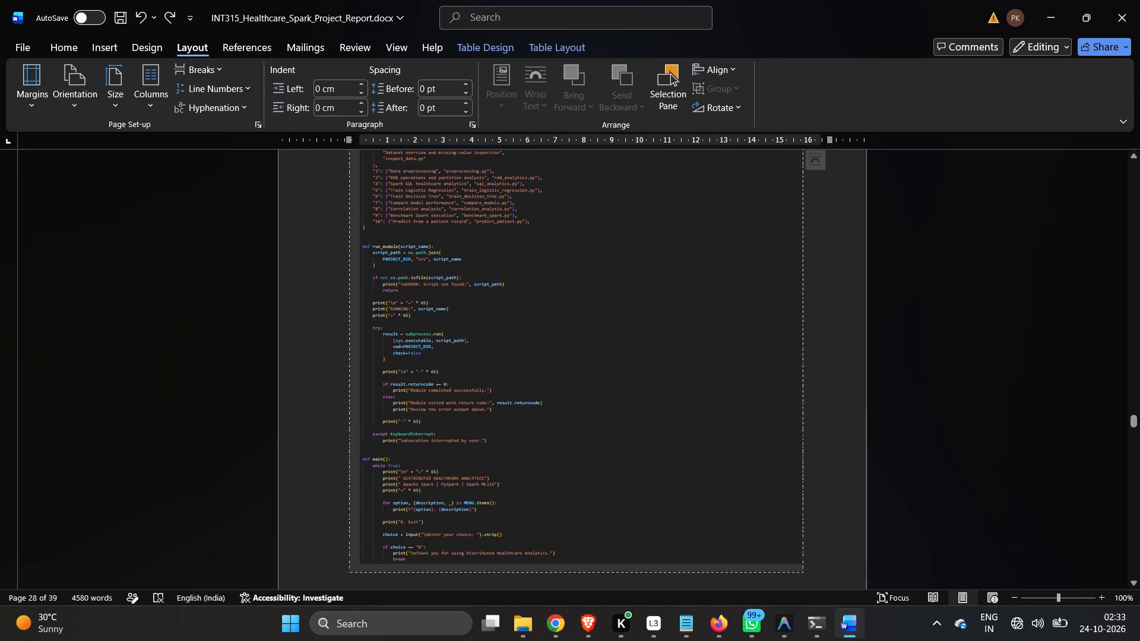
right_click(731, 354)
left_click(777, 142)
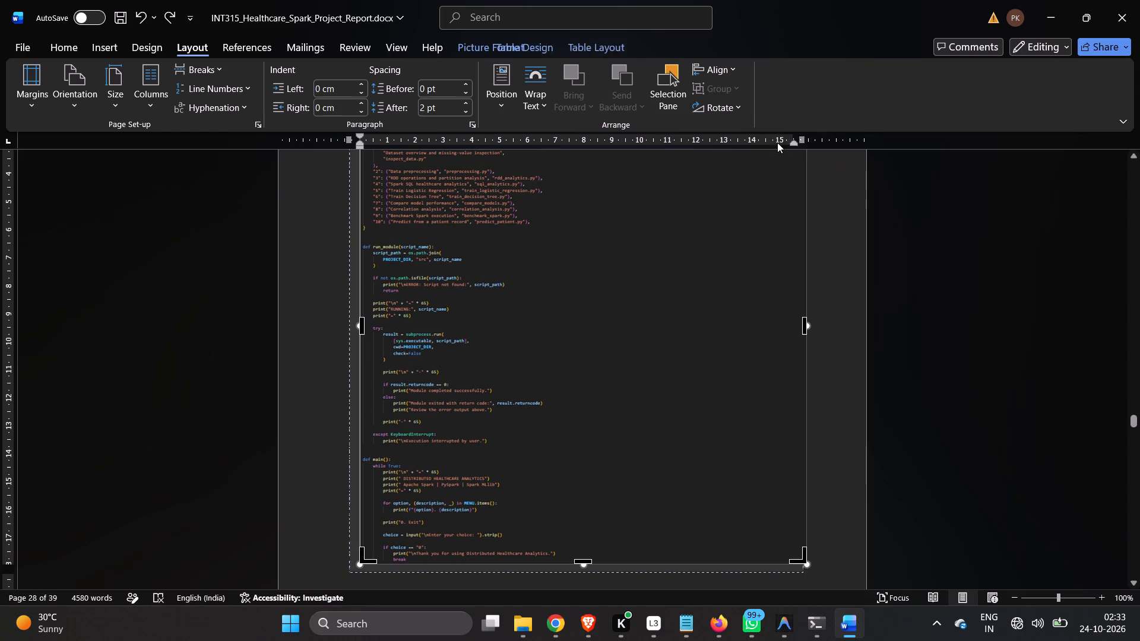
left_click_drag(803, 324, 791, 324)
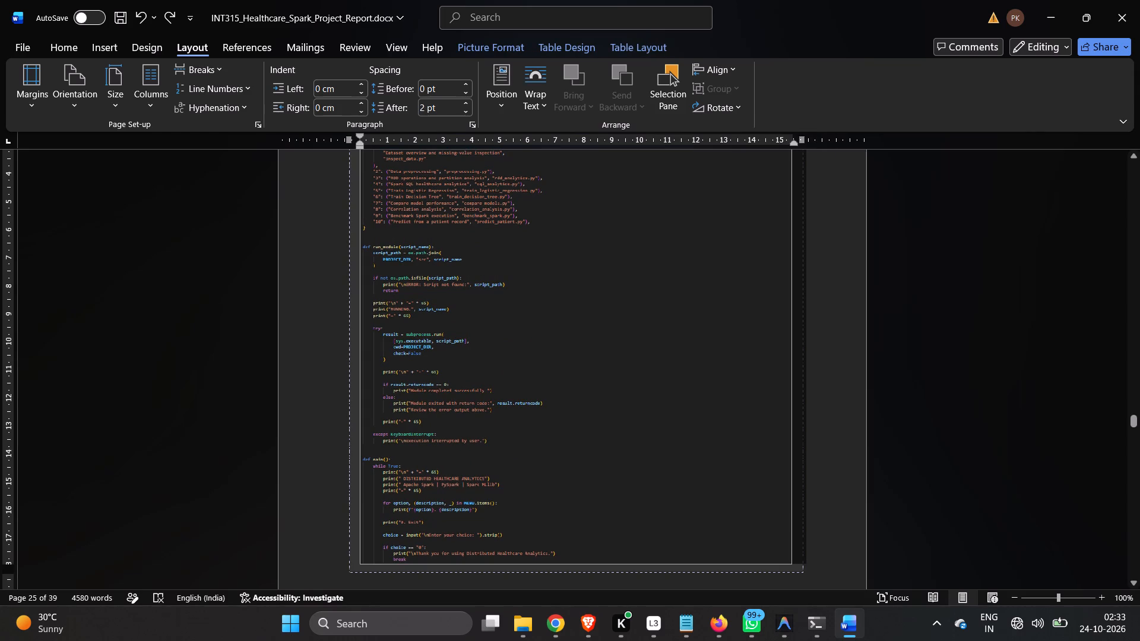
left_click_drag(791, 324, 795, 324)
left_click(845, 343)
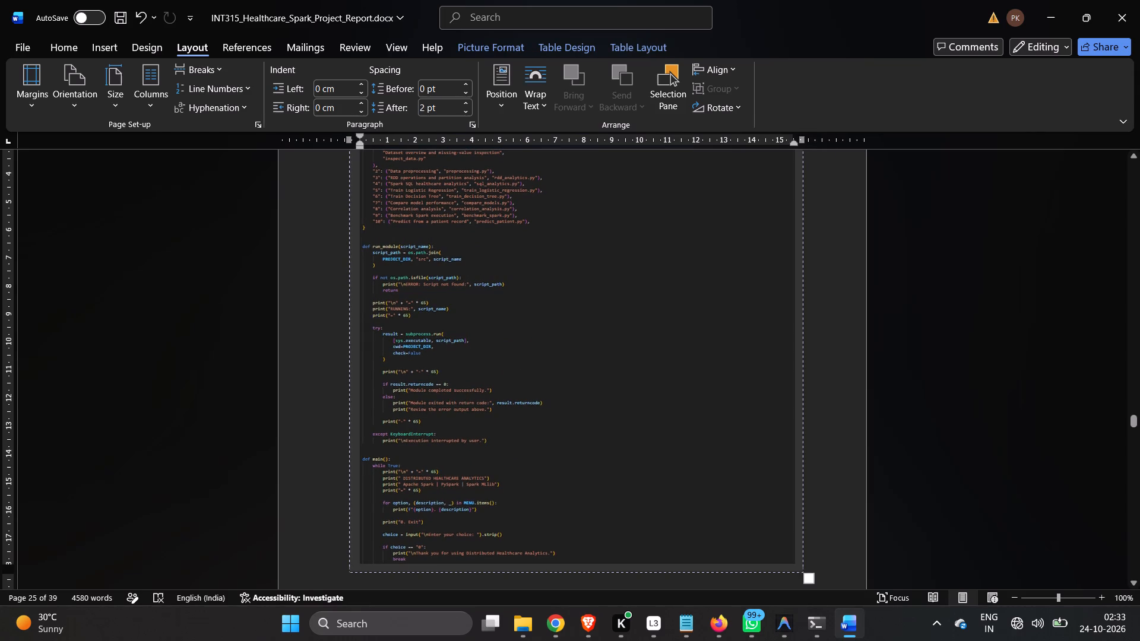
Crop the right edge of the src/predict_patient.py screenshot under heading 8.10 inward, leaving a small gap before the table border.
scroll(845, 343, "up", 6)
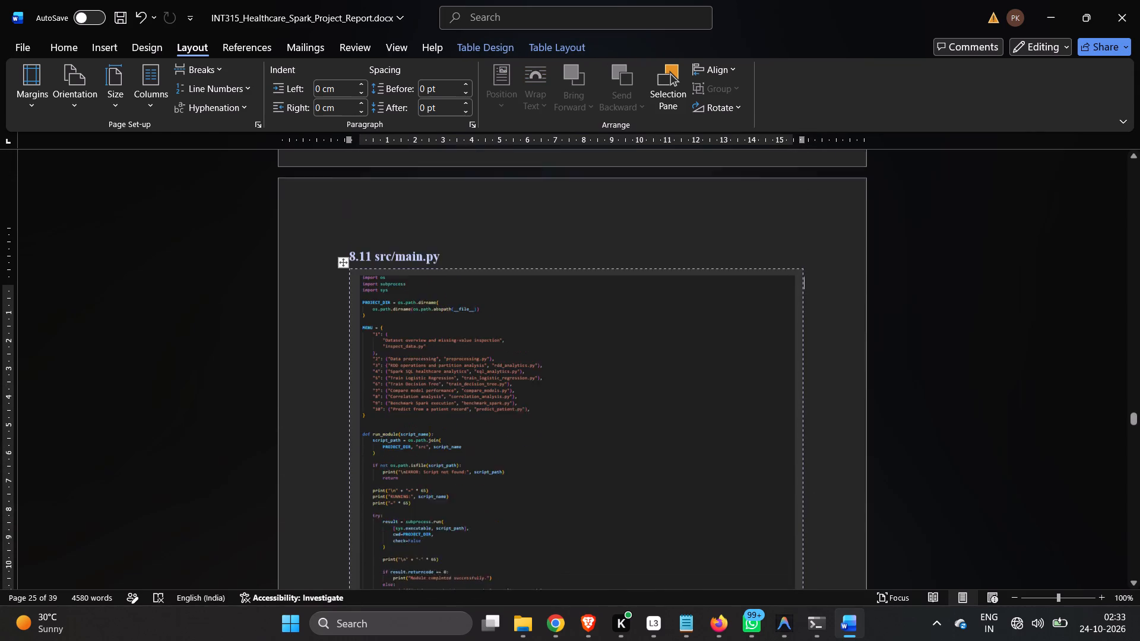
scroll(845, 343, "up", 3)
left_click(778, 333)
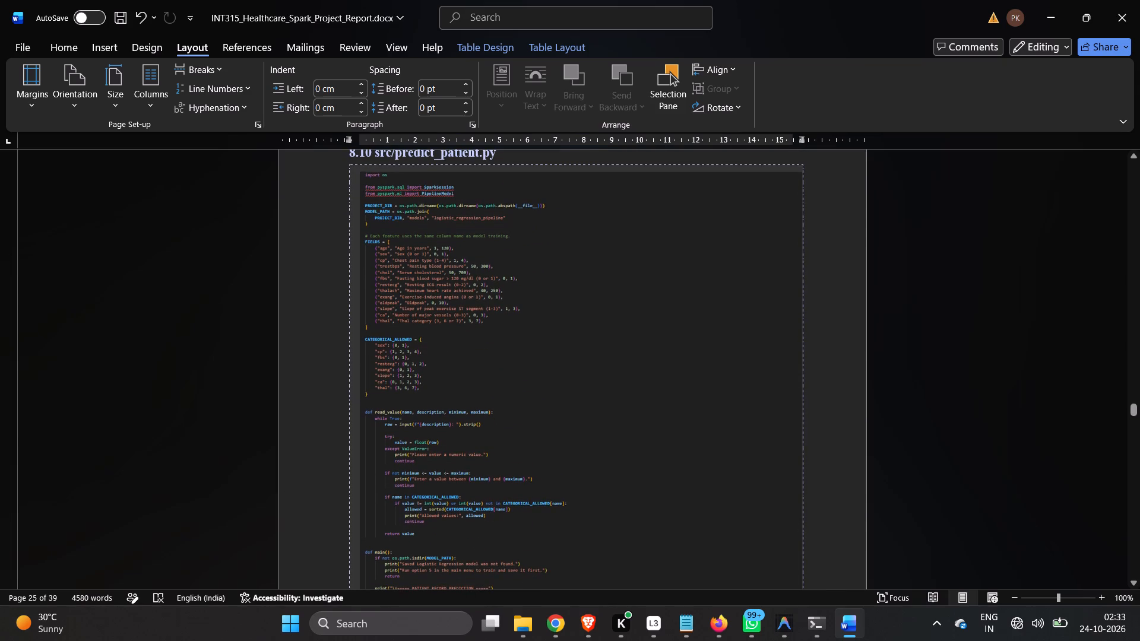
right_click(778, 333)
left_click(818, 139)
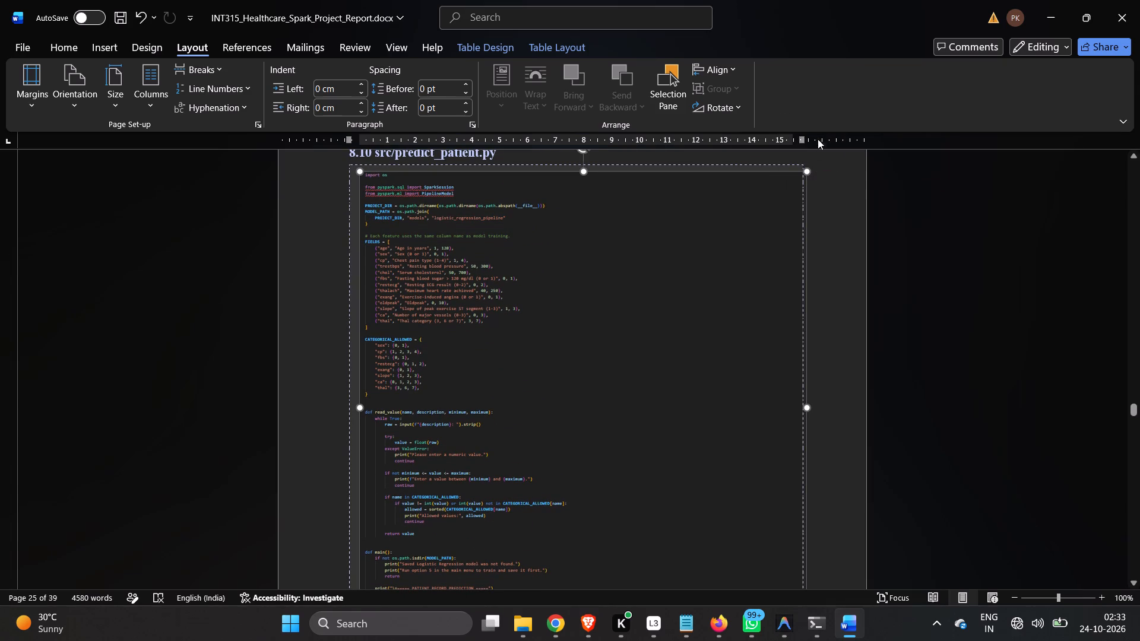
left_click_drag(802, 408, 791, 408)
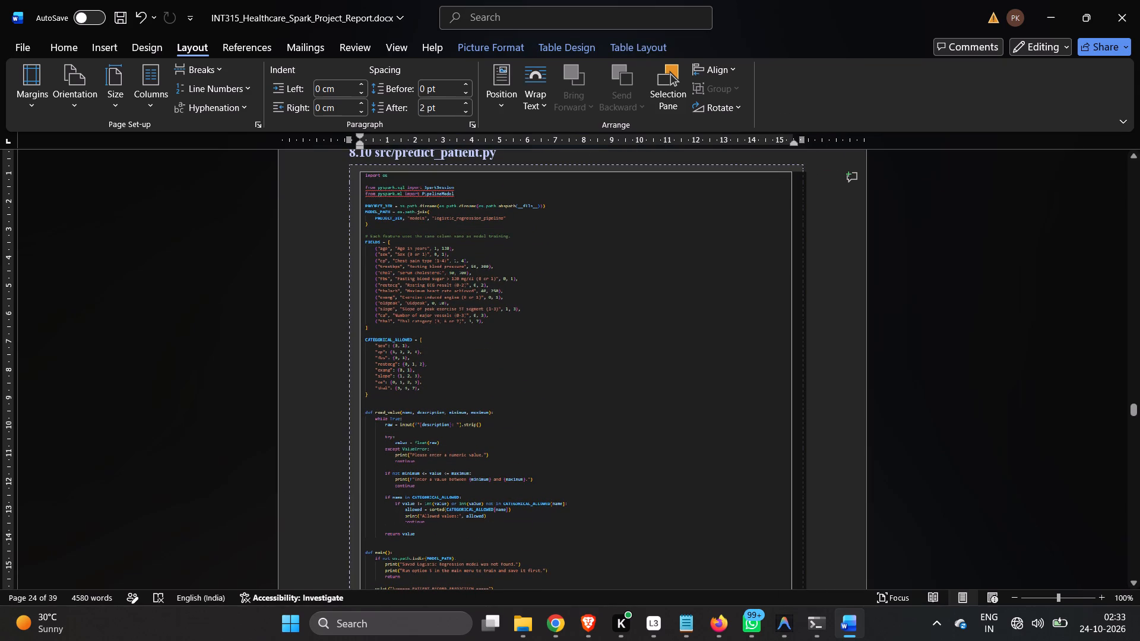
left_click_drag(791, 408, 794, 408)
left_click(824, 378)
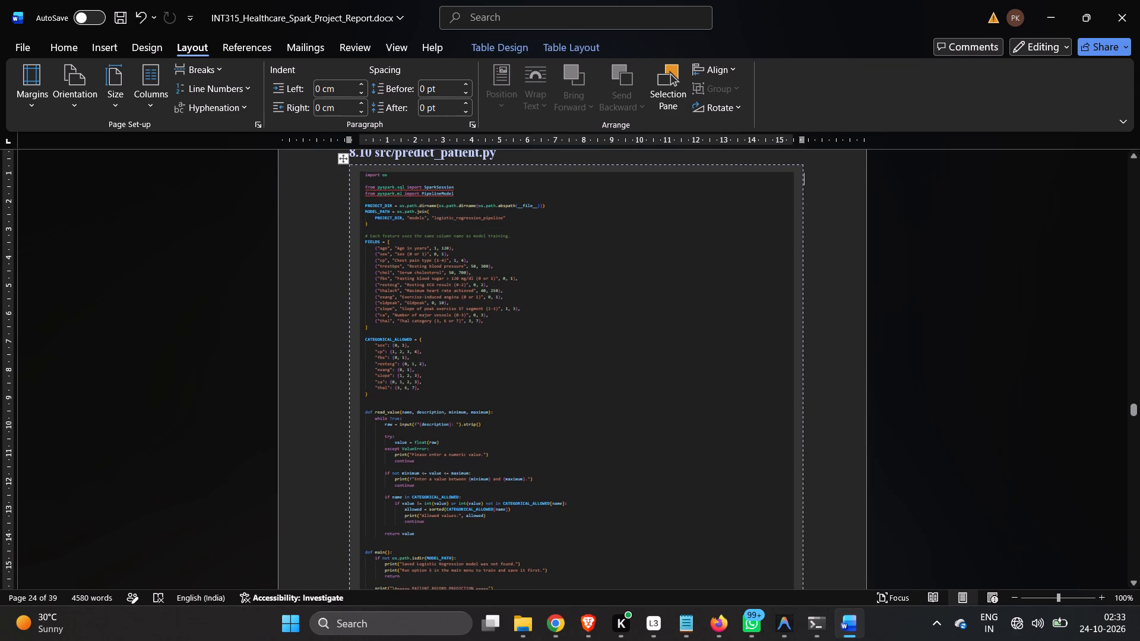
Crop the right edge of the src/benchmark_spark.py screenshot under heading 8.9 inward so it stays inside its table border.
scroll(824, 378, "up", 4)
left_click(750, 416)
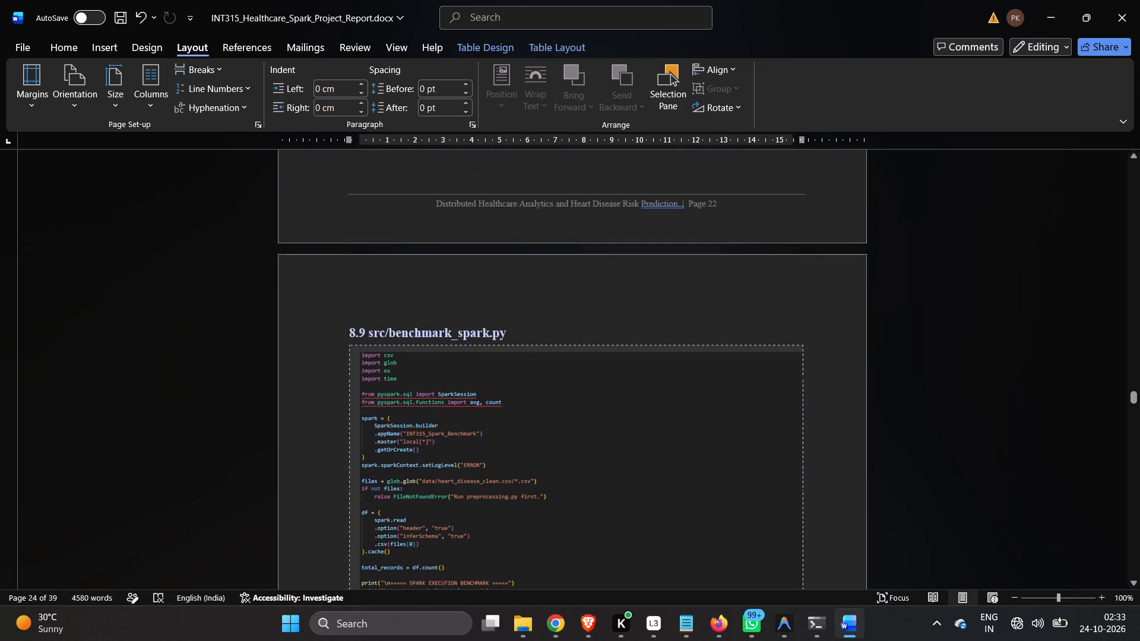
right_click(750, 416)
left_click(798, 139)
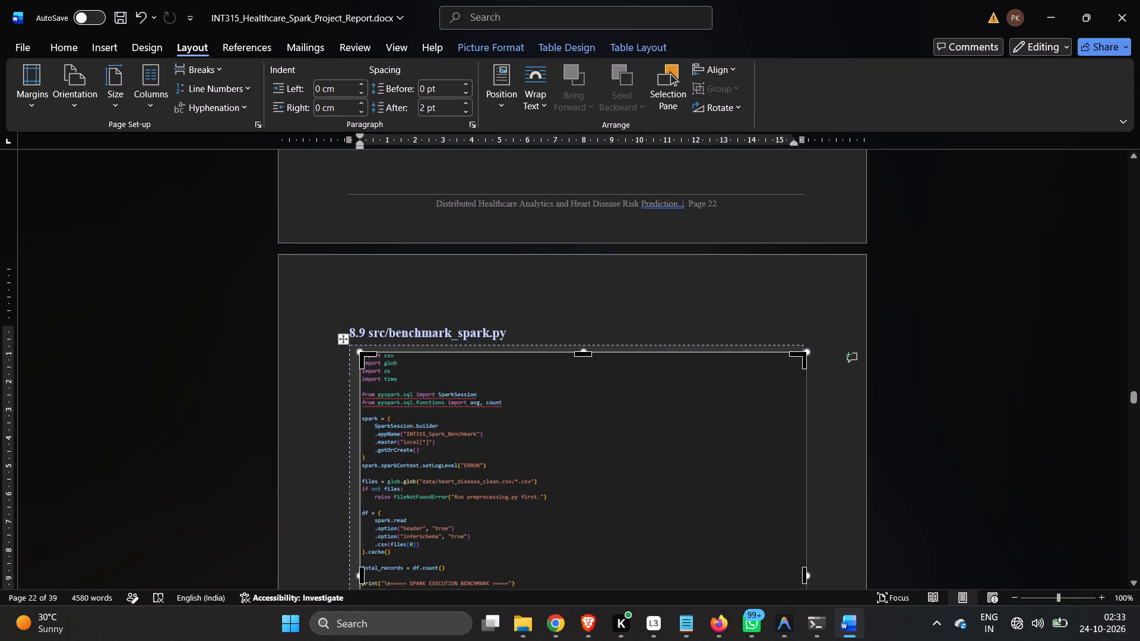
left_click_drag(805, 573, 796, 573)
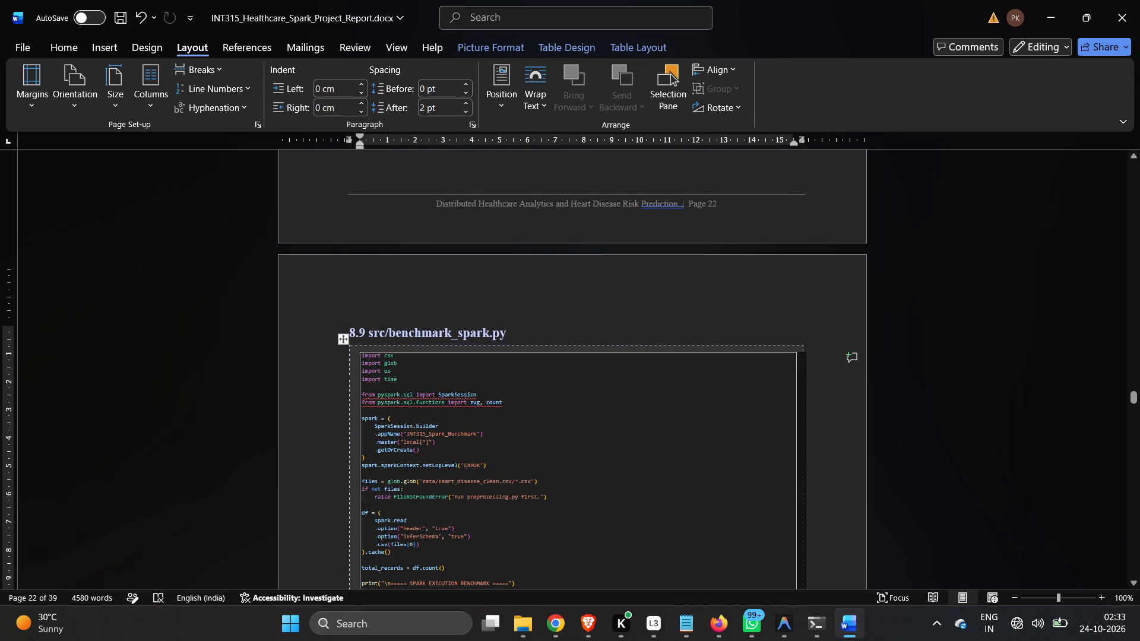
left_click_drag(796, 573, 793, 573)
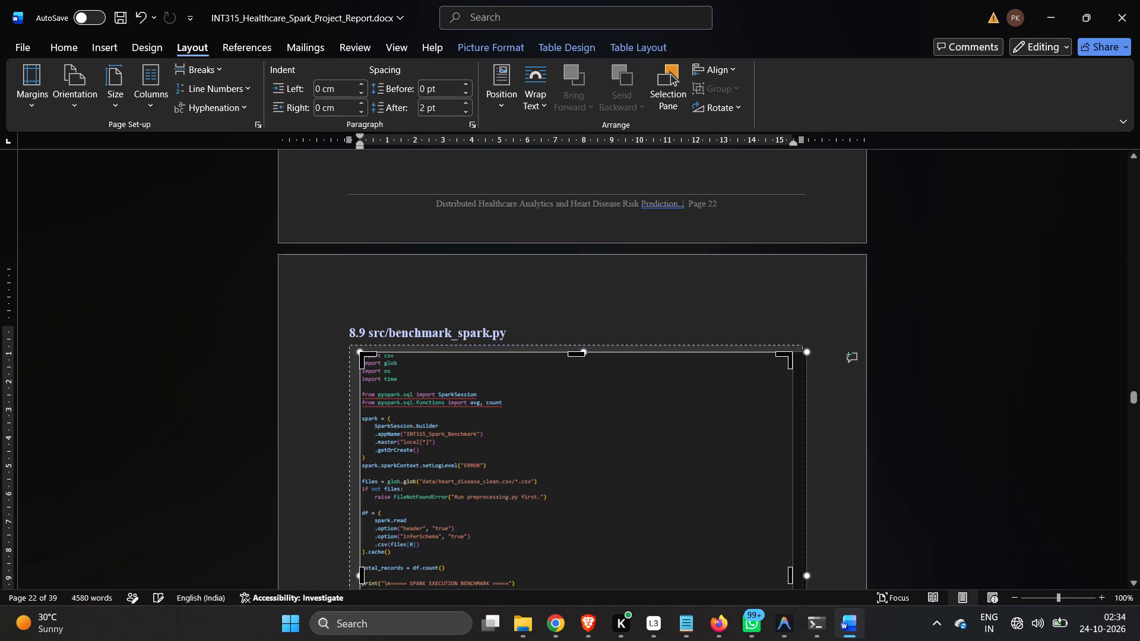
left_click(834, 495)
Crop the right edge of the src/compare_models.py screenshot under heading 8.8 inward to leave a small gap before the table border.
scroll(834, 495, "down", 6)
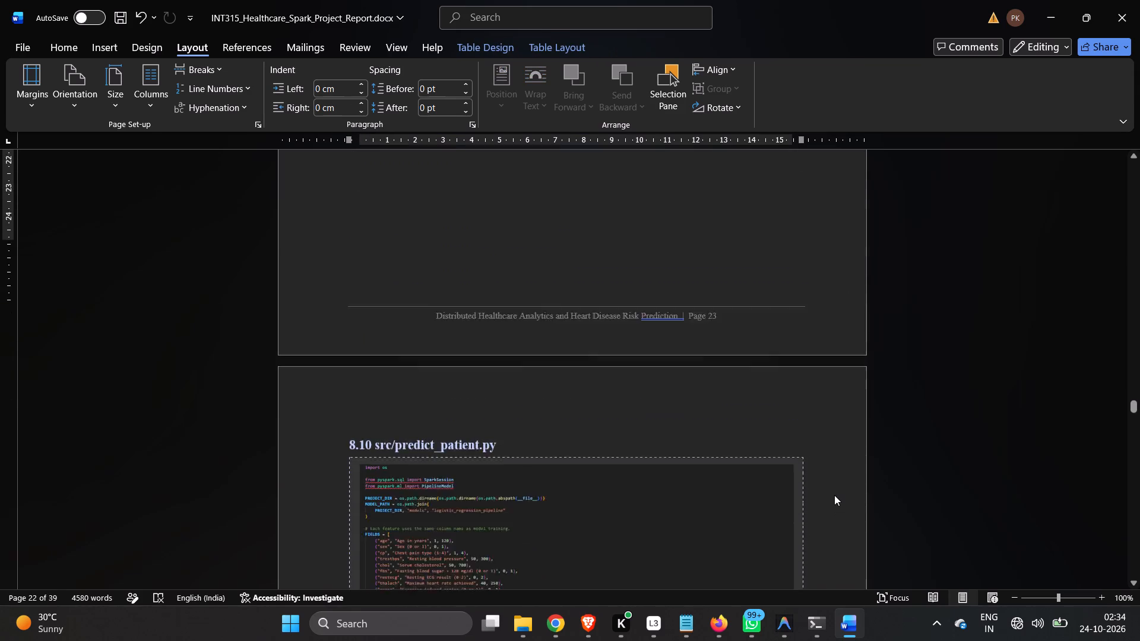
scroll(834, 495, "down", 1)
scroll(834, 495, "up", 6)
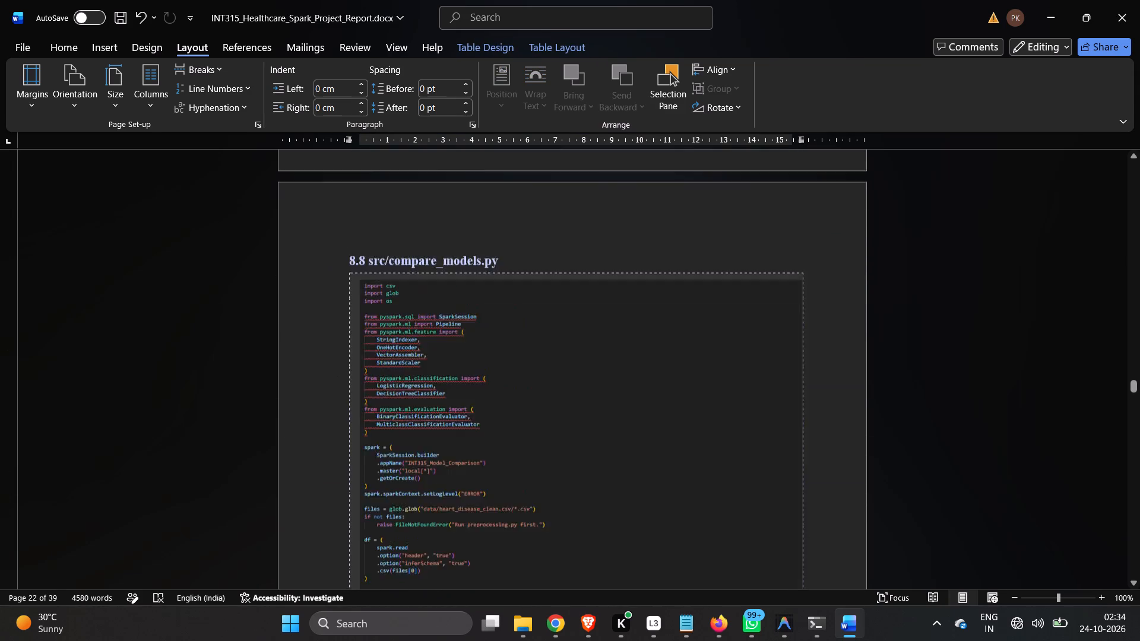
scroll(834, 495, "up", 1)
left_click(750, 496)
right_click(750, 496)
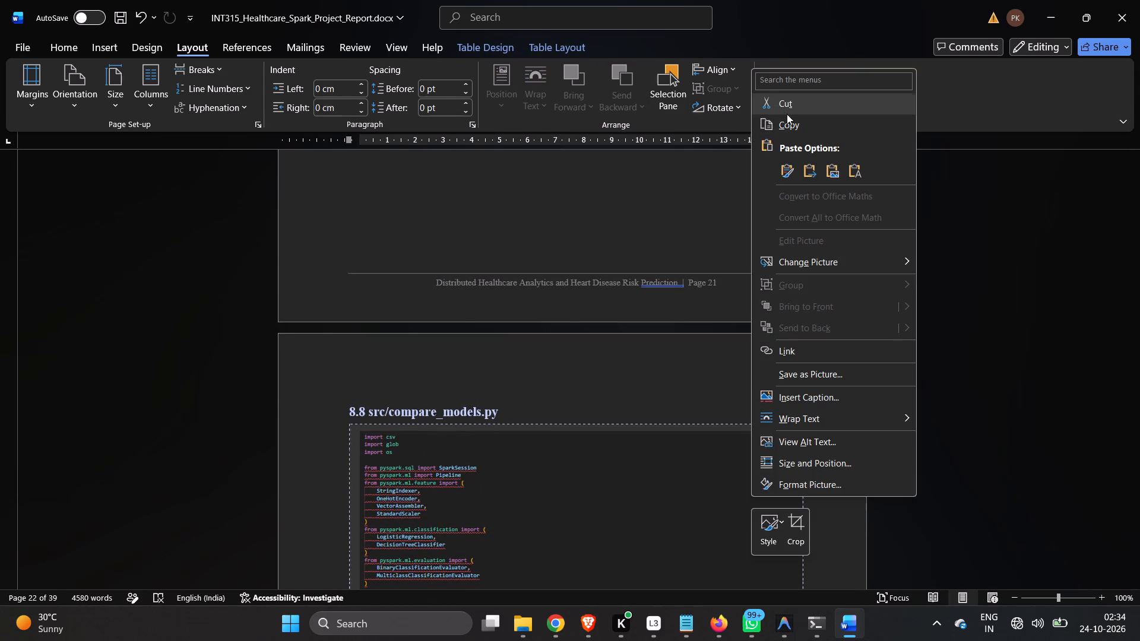
left_click(800, 518)
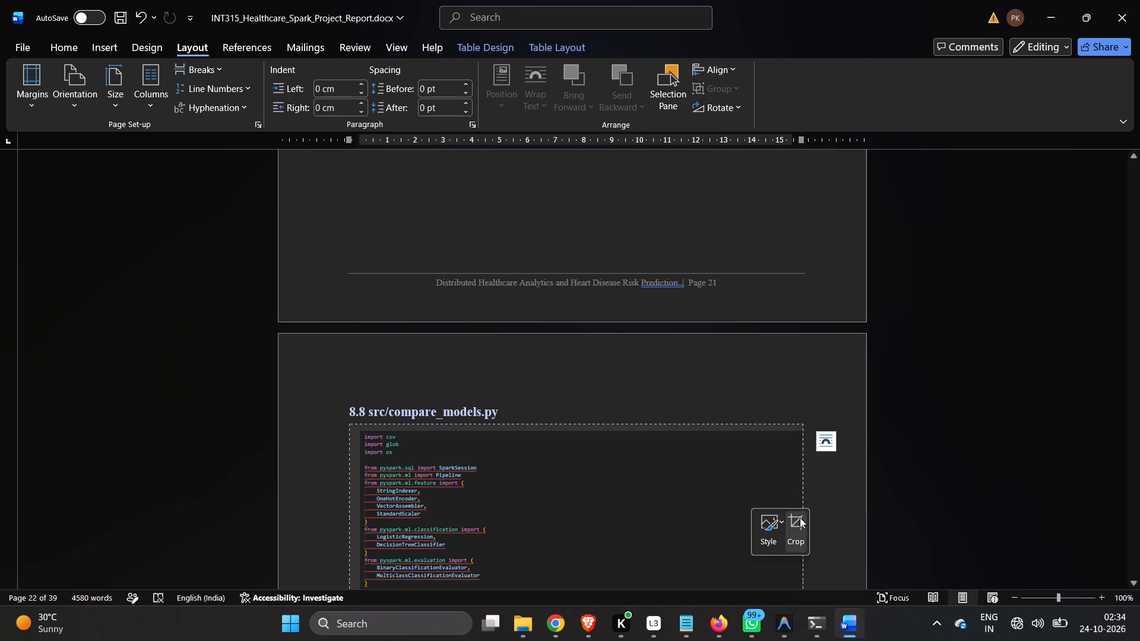
scroll(809, 522, "down", 1)
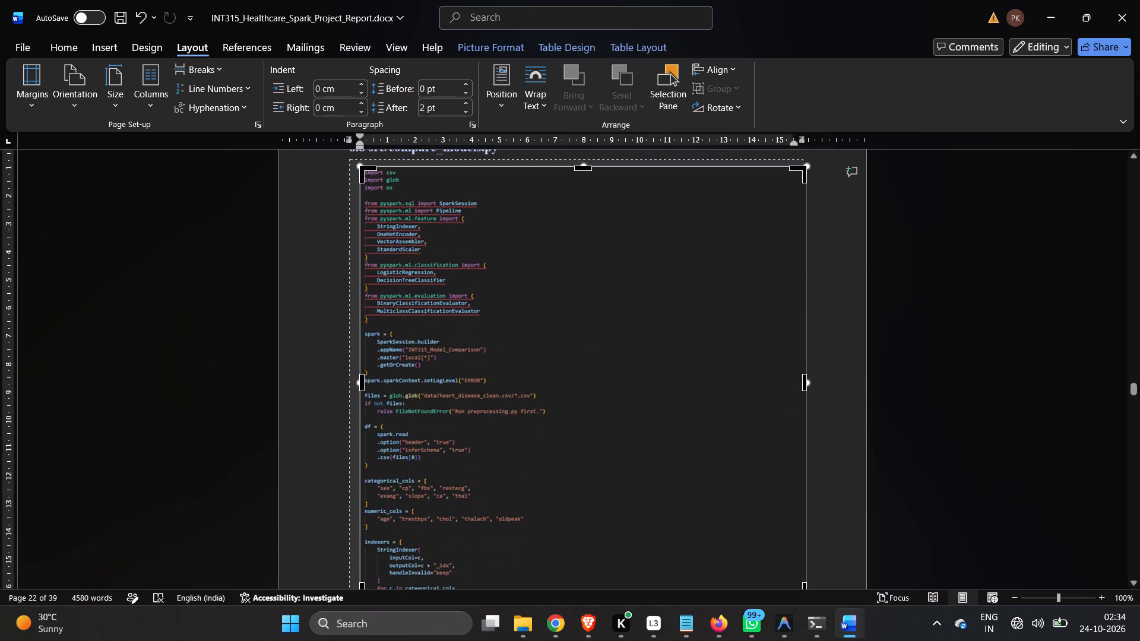
left_click_drag(805, 380, 794, 380)
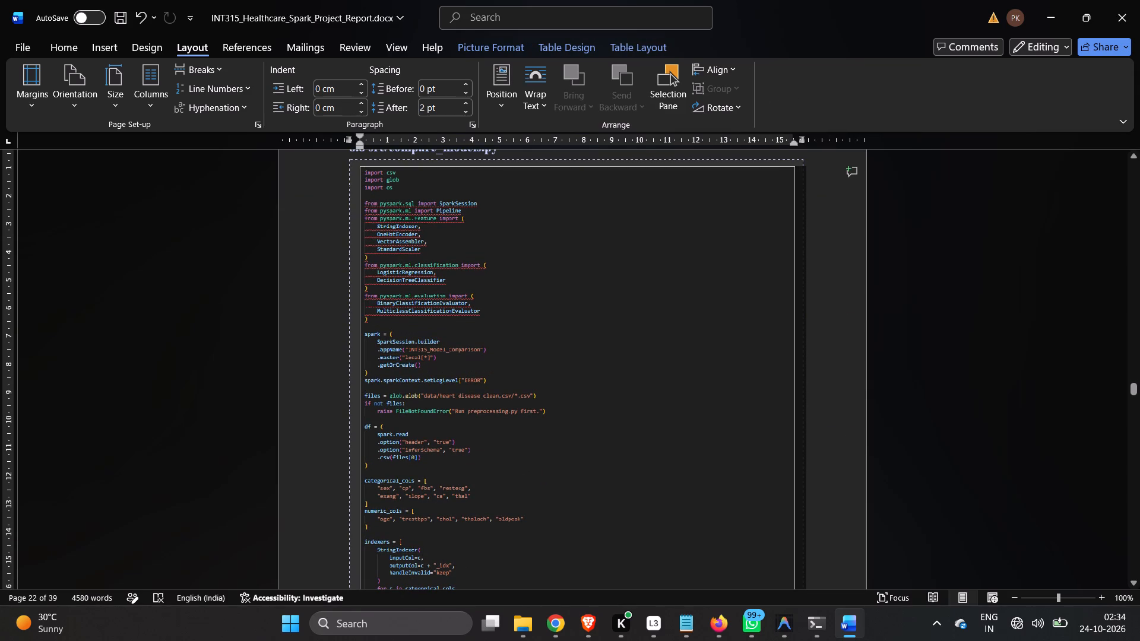
left_click_drag(794, 380, 793, 380)
left_click(841, 368)
Trim the right edge of the src/sql_analytics.py screenshot under heading 8.6 slightly with Crop to match the other code screenshots.
scroll(841, 368, "up", 1)
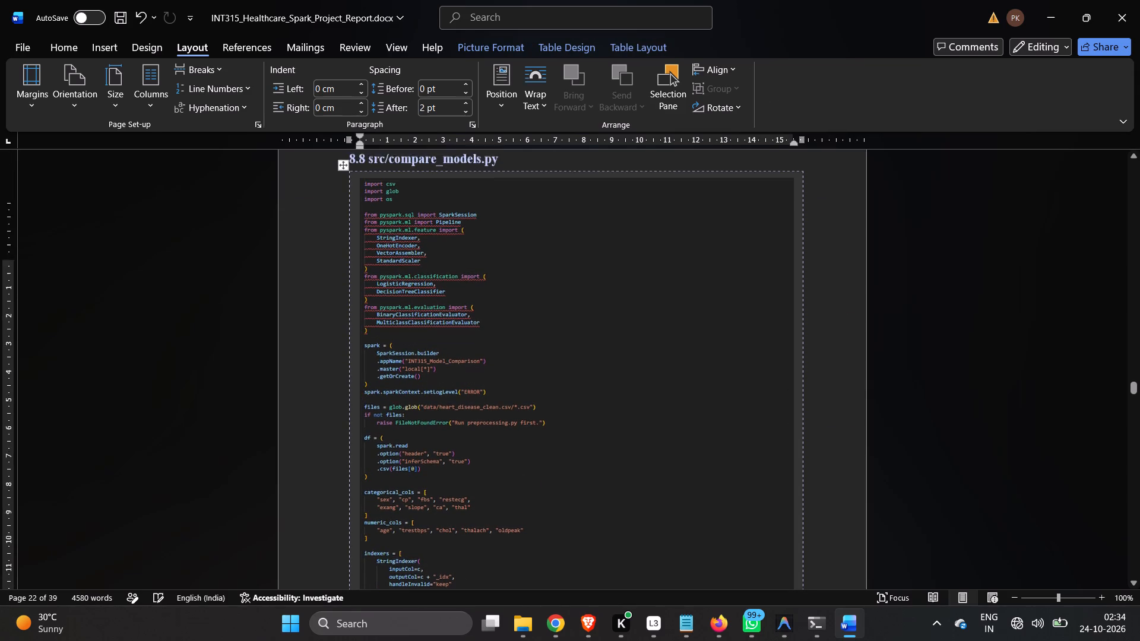
scroll(841, 368, "up", 6)
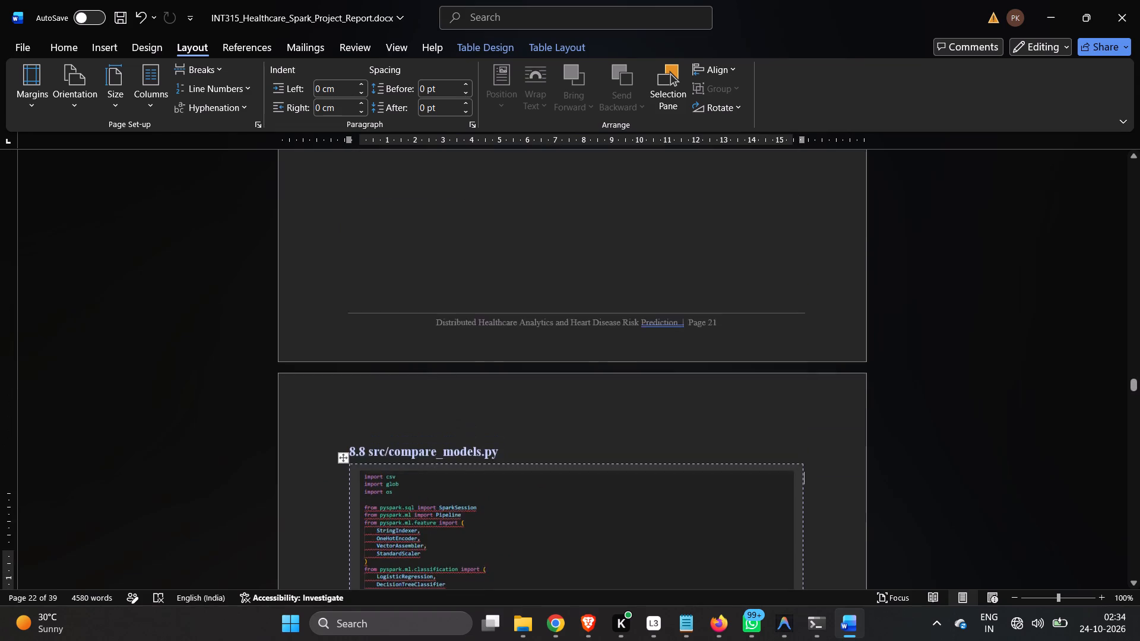
scroll(841, 368, "up", 5)
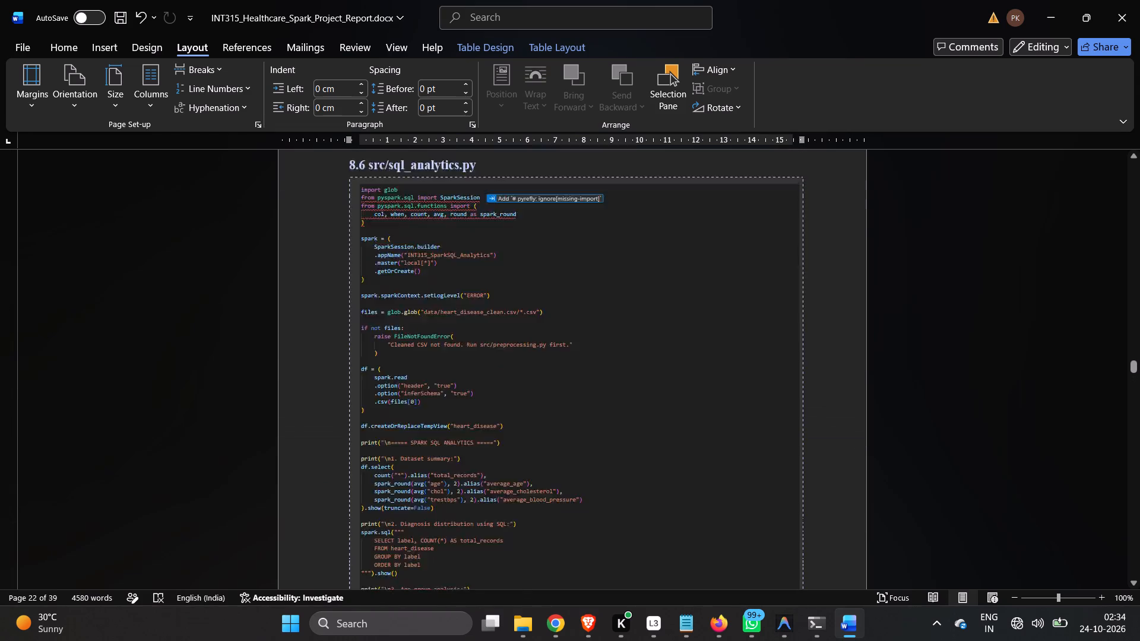
left_click(742, 382)
right_click(742, 382)
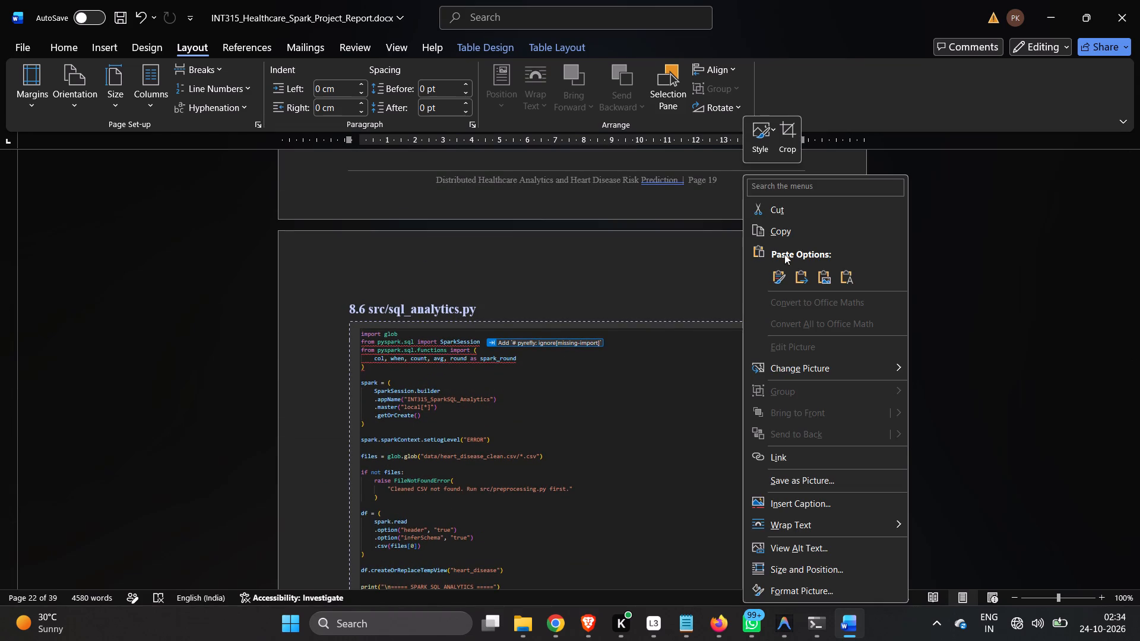
left_click(784, 135)
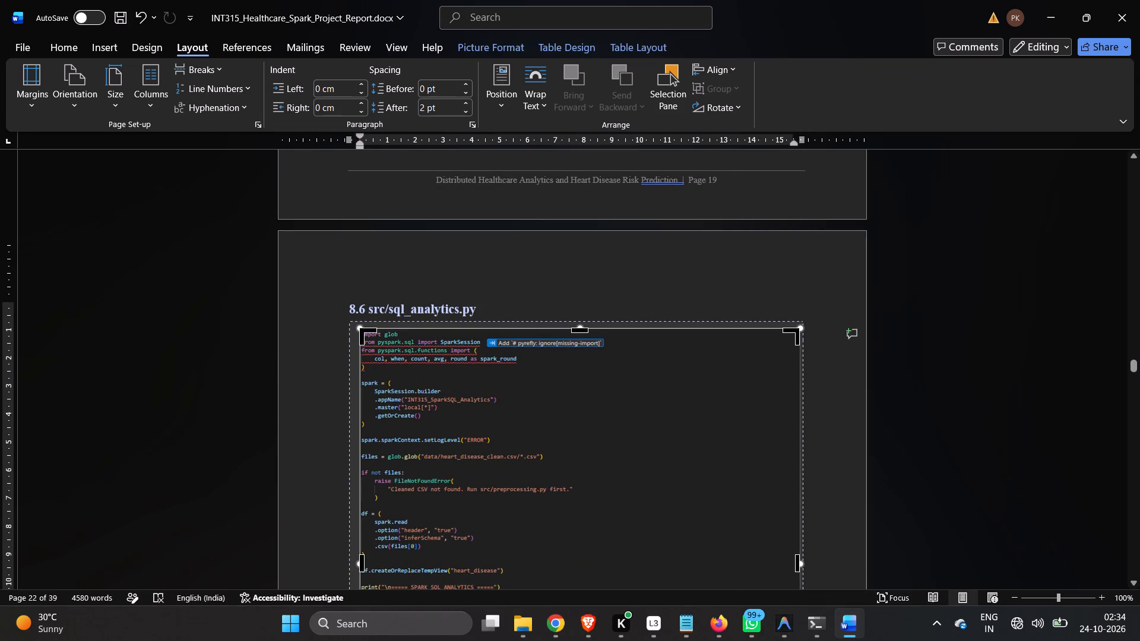
left_click(797, 561)
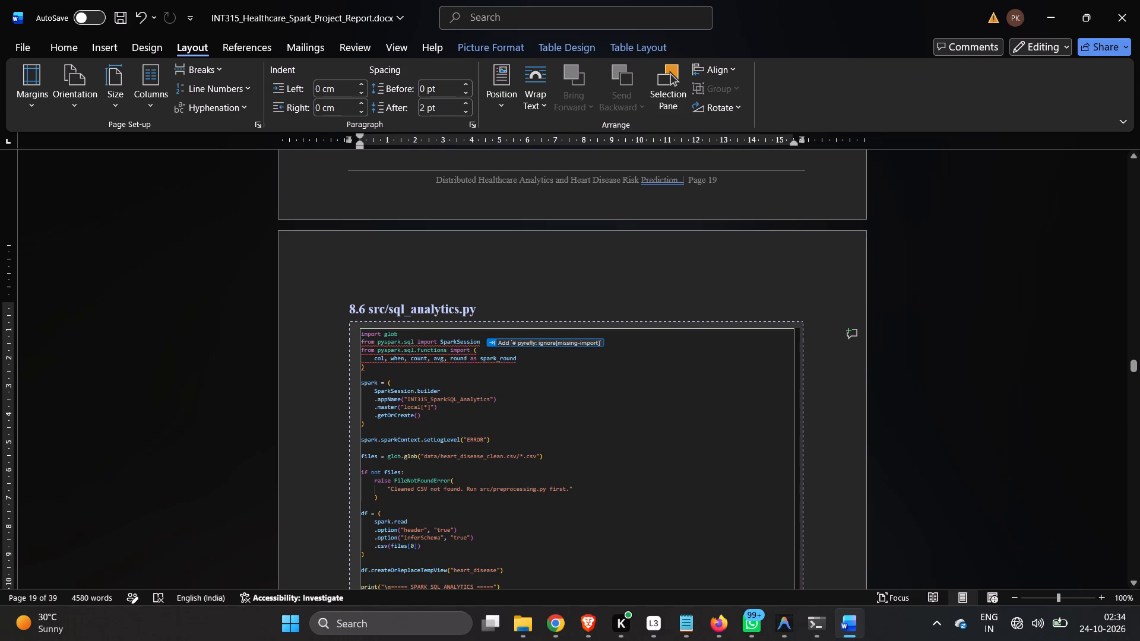
left_click(821, 525)
Crop the right edge of the src/preprocessing.py screenshot under heading 8.4 inward so it fits inside its table border.
scroll(821, 525, "up", 3)
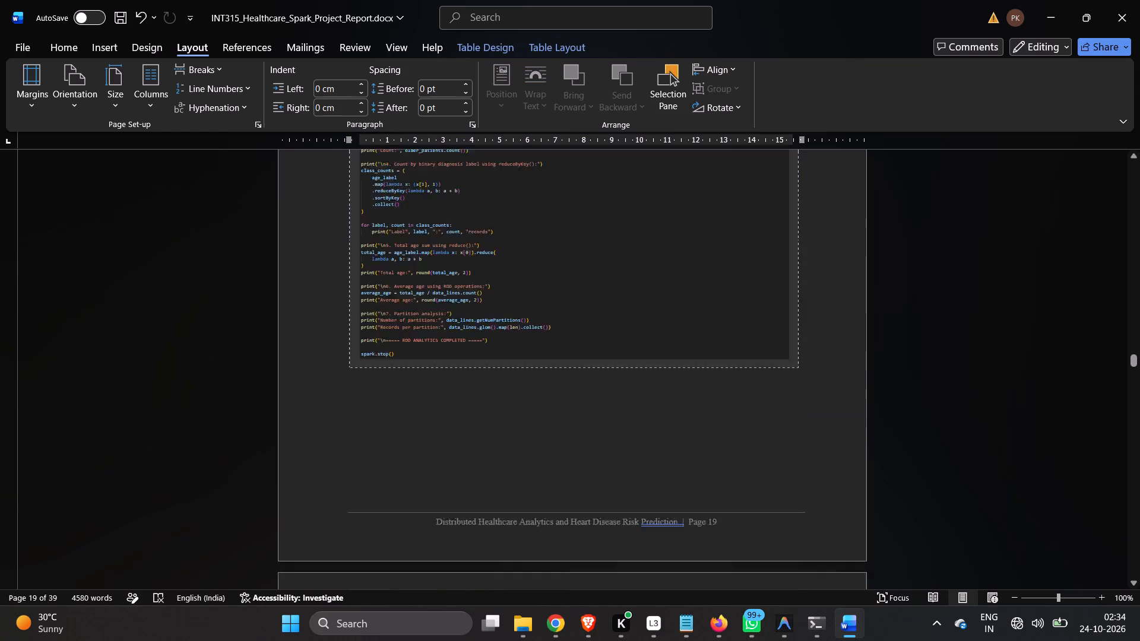
scroll(821, 525, "up", 5)
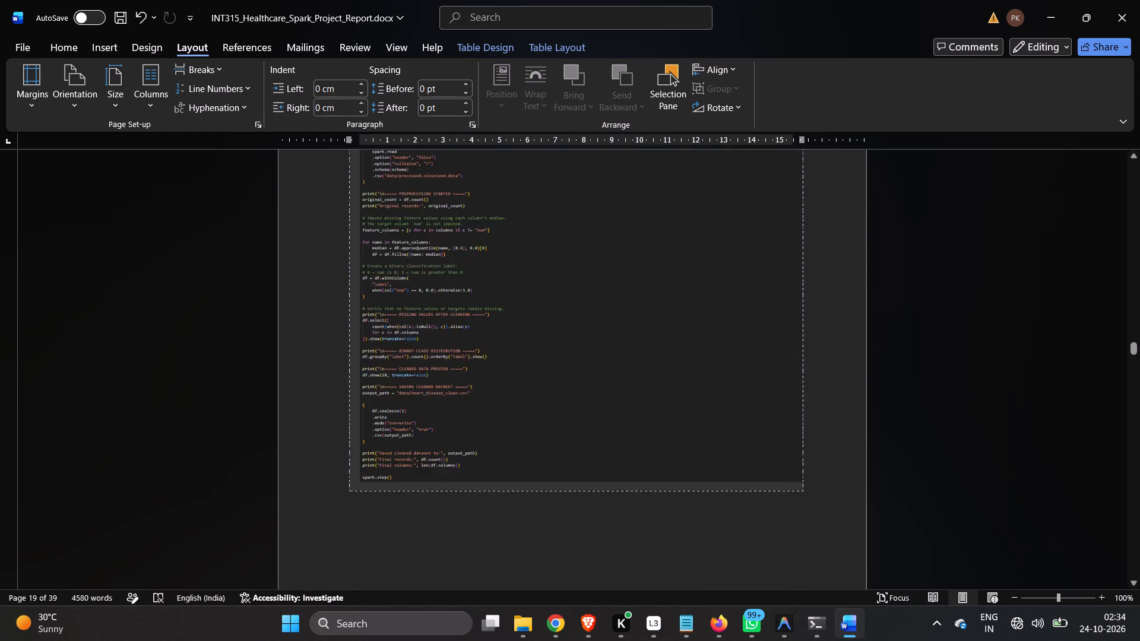
scroll(821, 525, "up", 1)
left_click(737, 402)
right_click(737, 402)
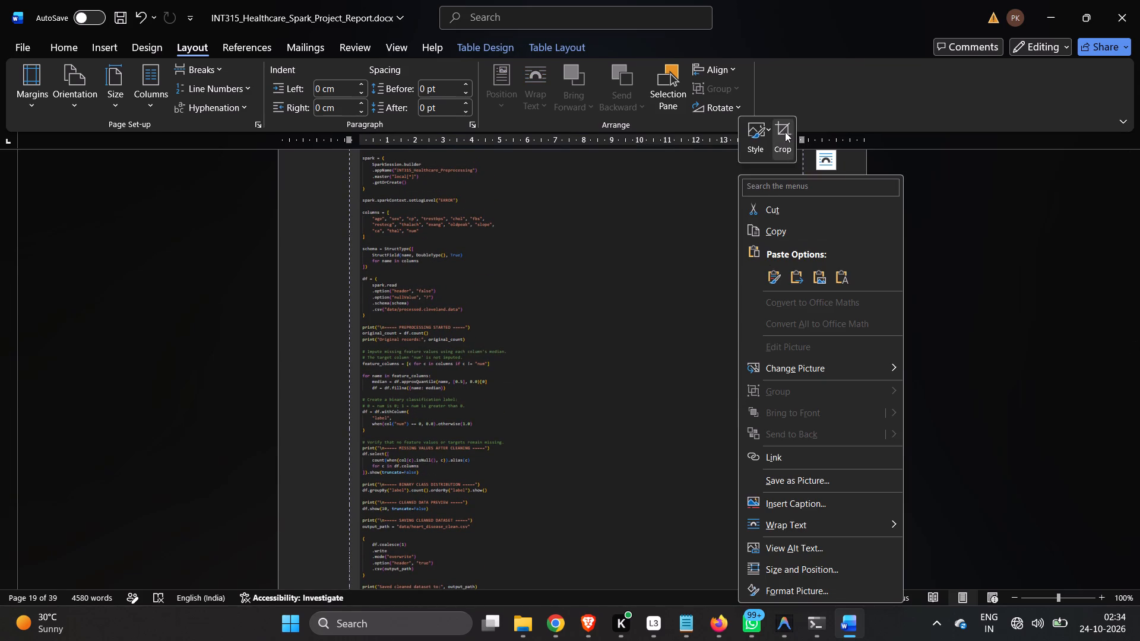
left_click(784, 125)
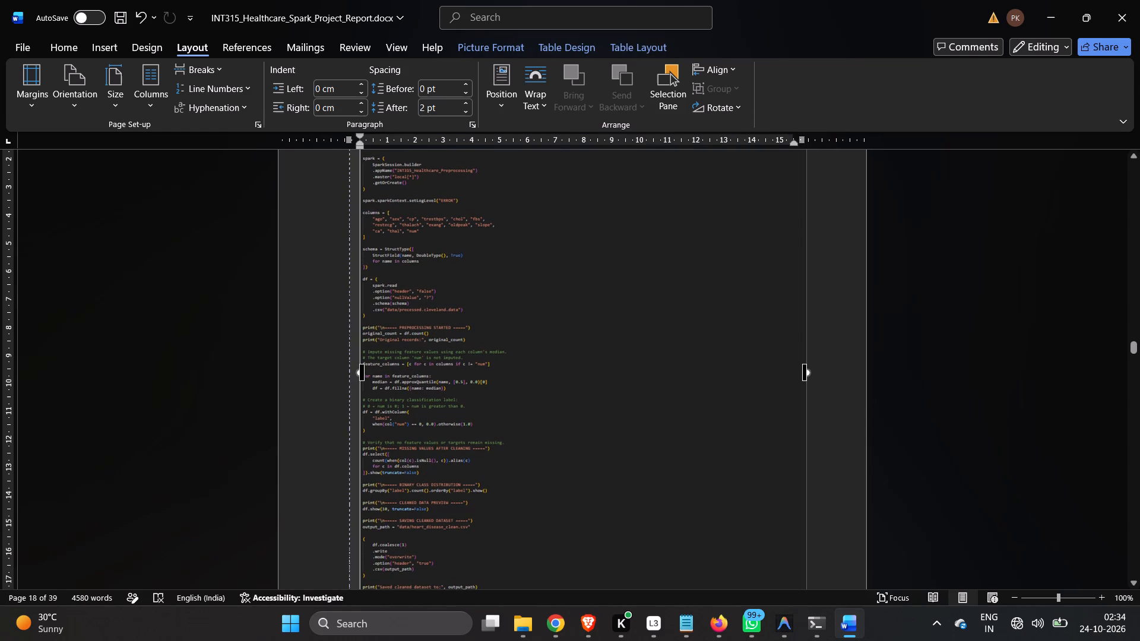
left_click_drag(806, 373, 795, 373)
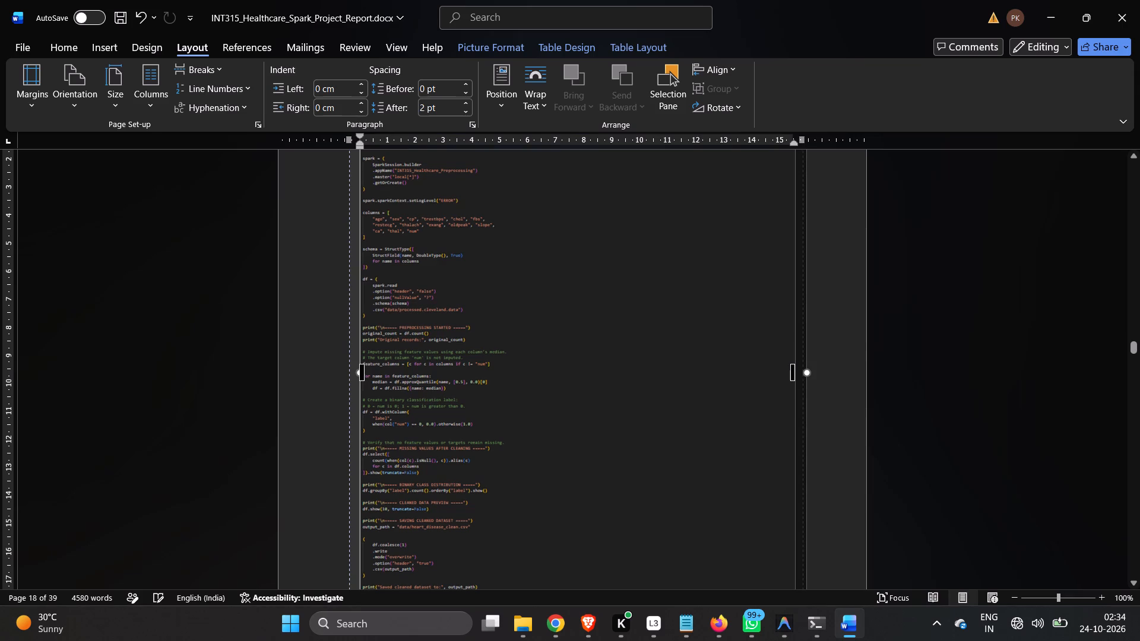
left_click(829, 366)
Crop the right edge of the src/inspect_data.py screenshot under heading 8.3 inward so it fits inside its table border.
scroll(829, 366, "up", 3)
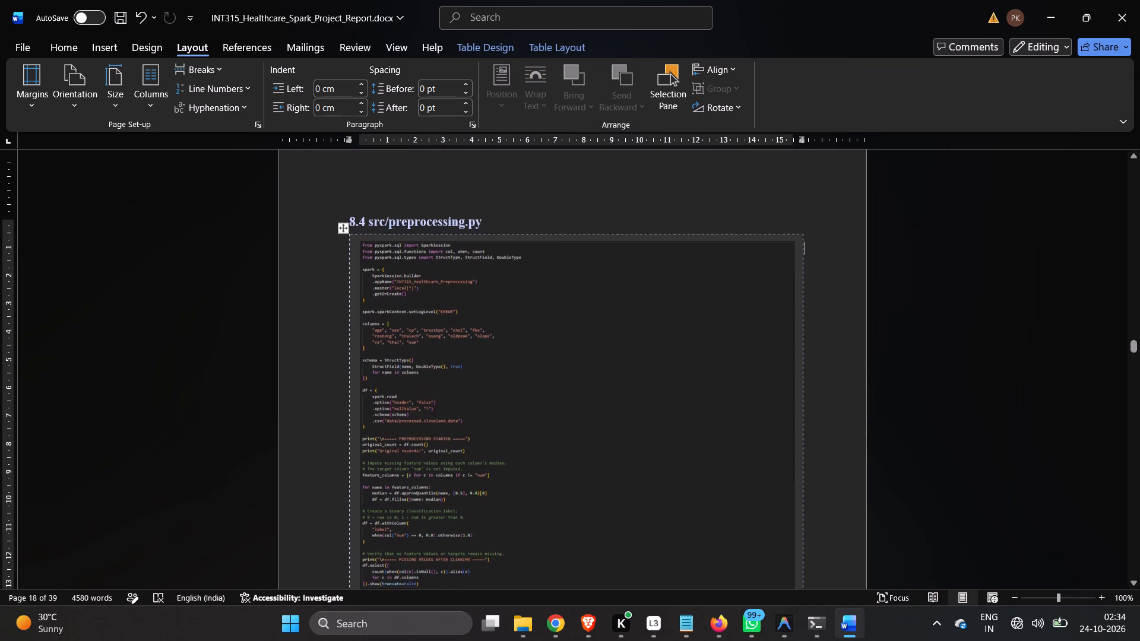
scroll(829, 366, "down", 3)
scroll(829, 366, "up", 2)
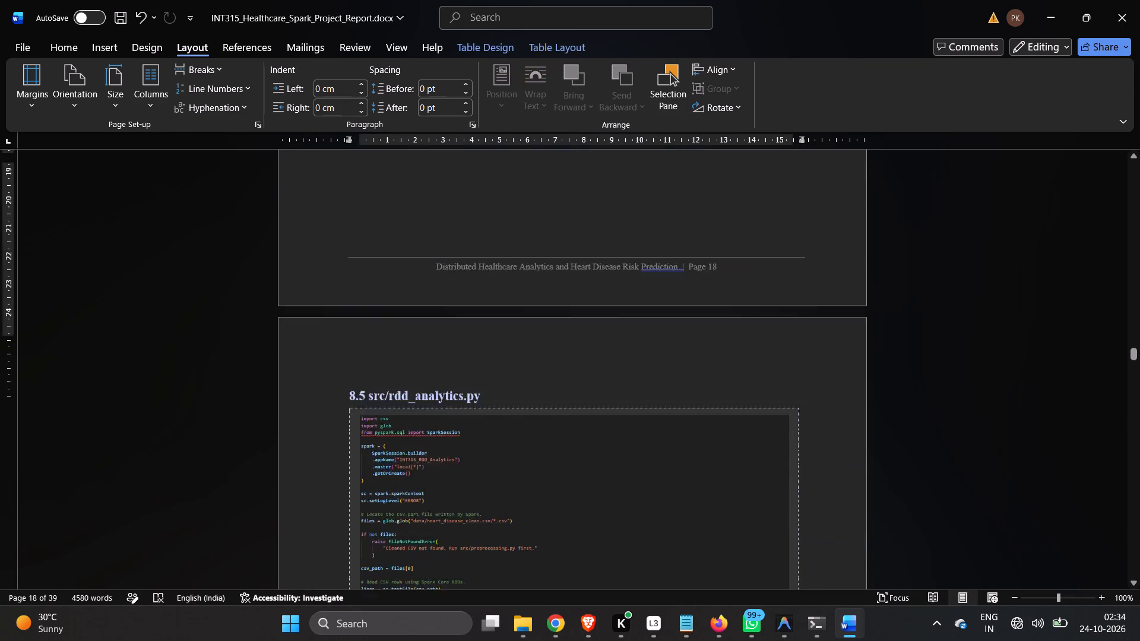
scroll(829, 366, "up", 3)
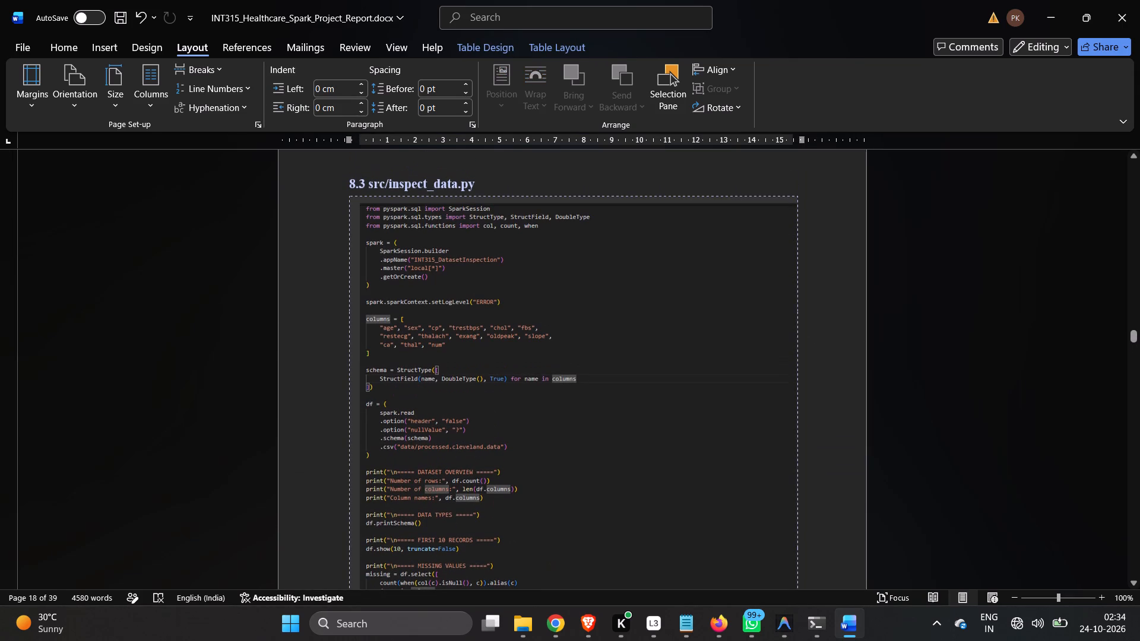
left_click(718, 341)
right_click(718, 341)
left_click(756, 141)
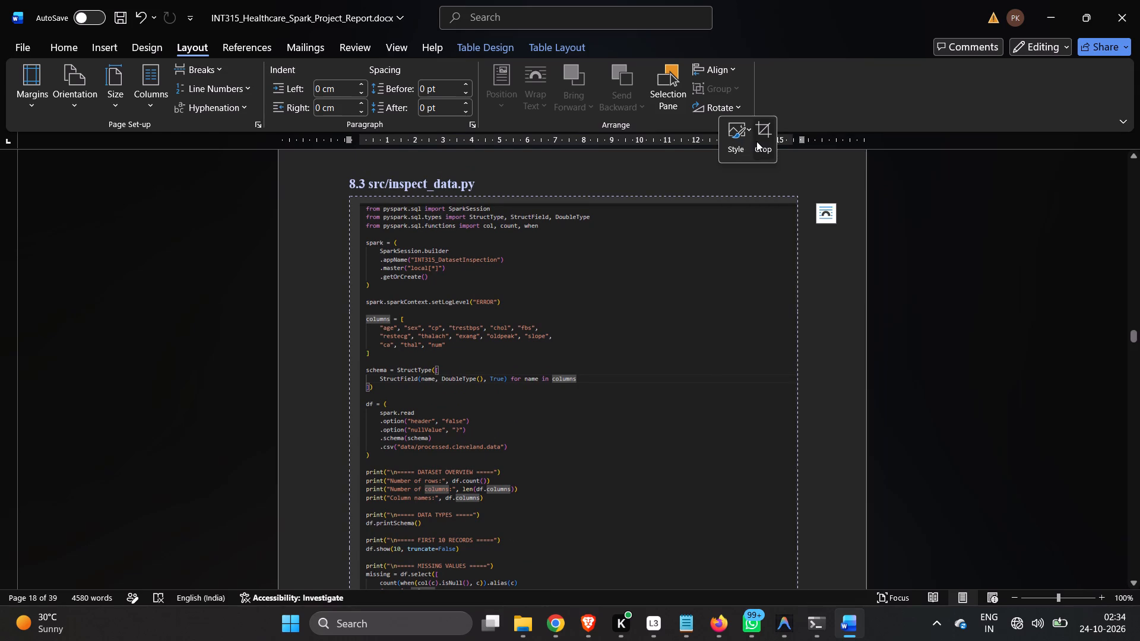
left_click_drag(805, 431, 789, 429)
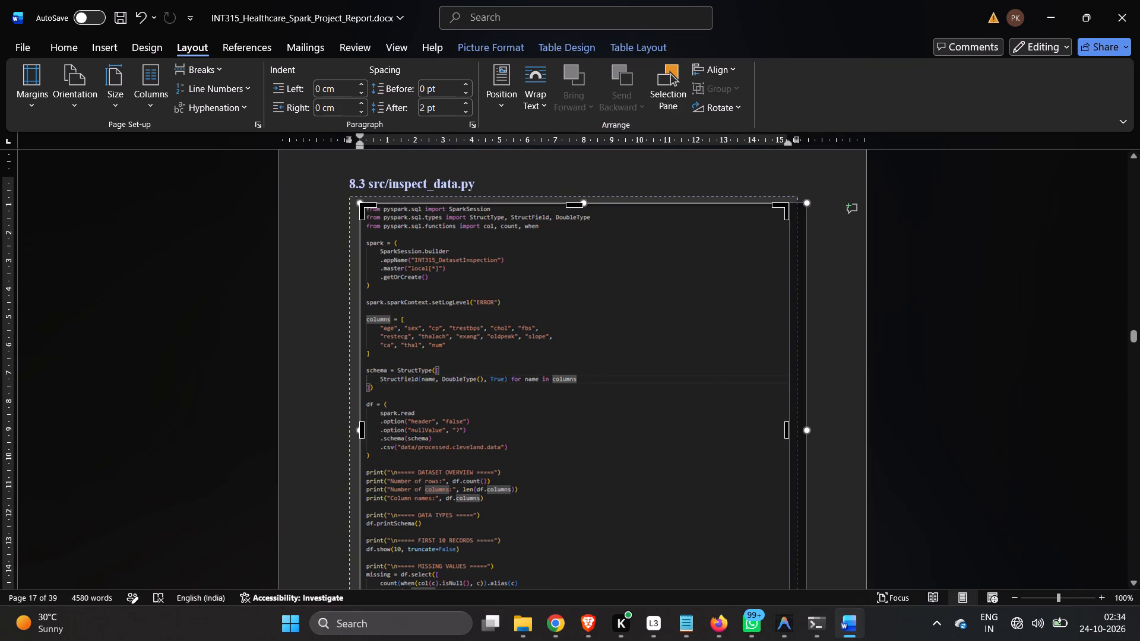
left_click(822, 392)
Review the whole report from the cover page to the final page, checking the screenshot layout and section page positions.
scroll(822, 392, "up", 3)
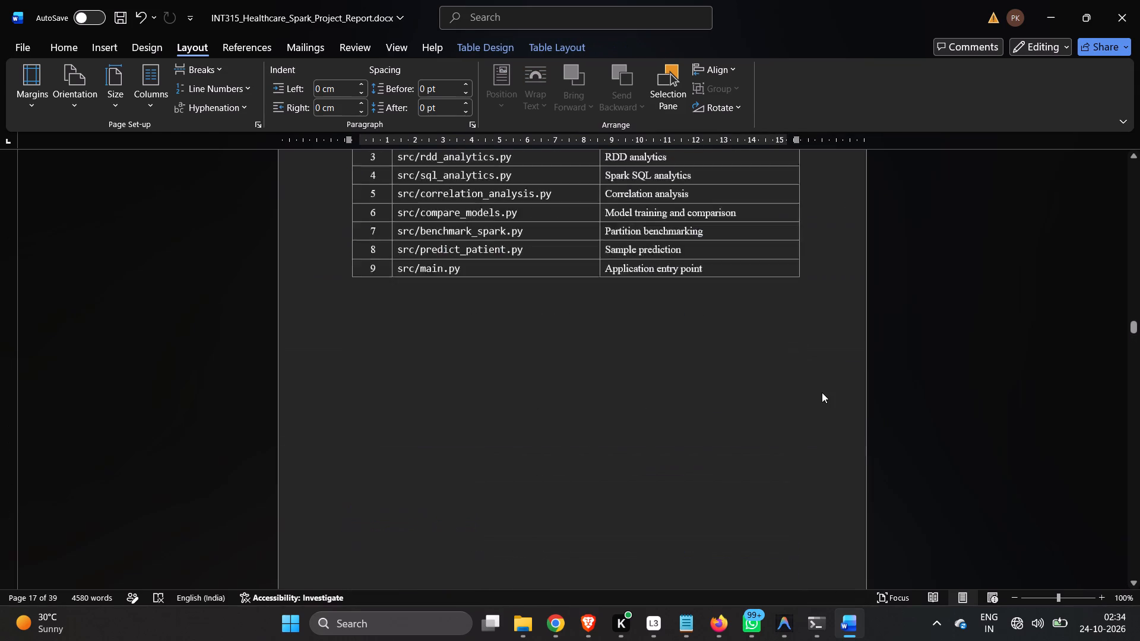
scroll(822, 392, "up", 9)
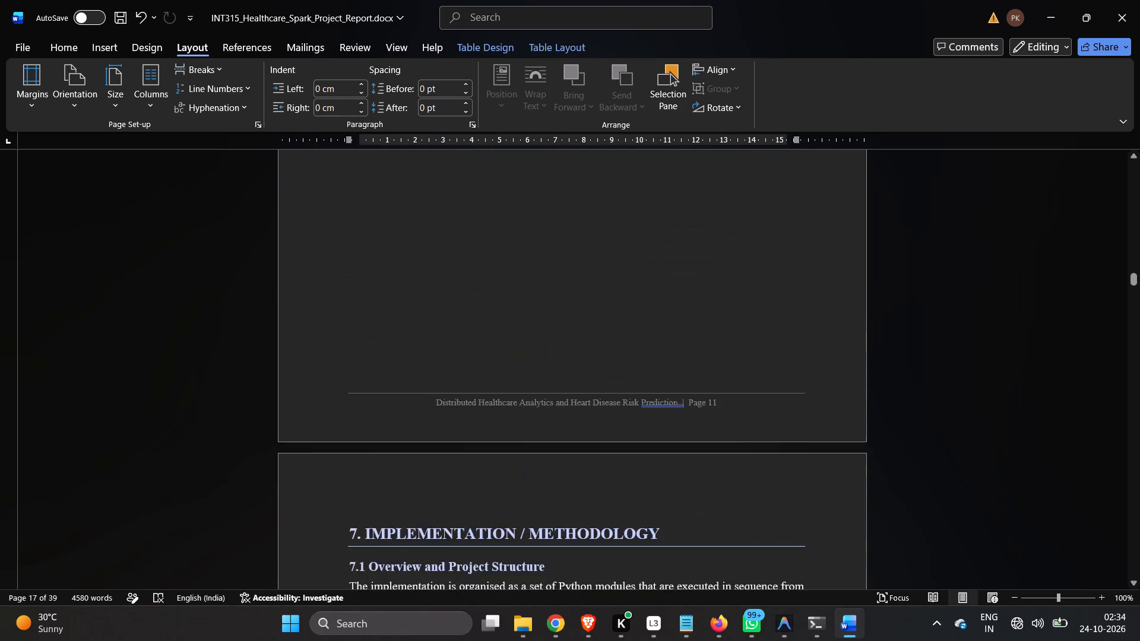
scroll(822, 392, "up", 15)
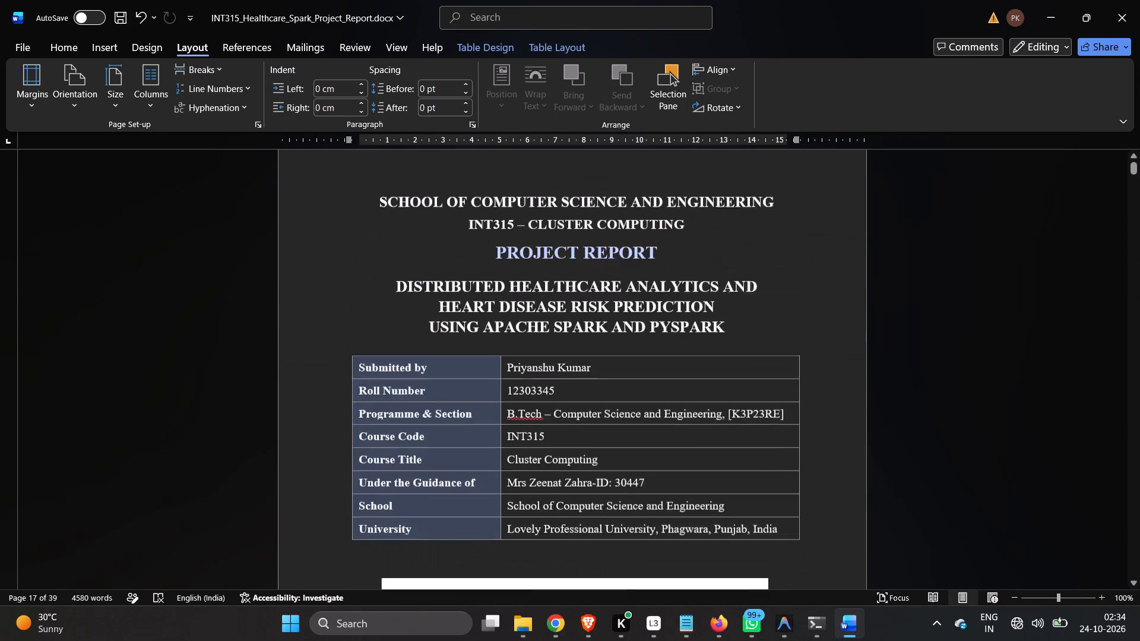
scroll(822, 392, "down", 14)
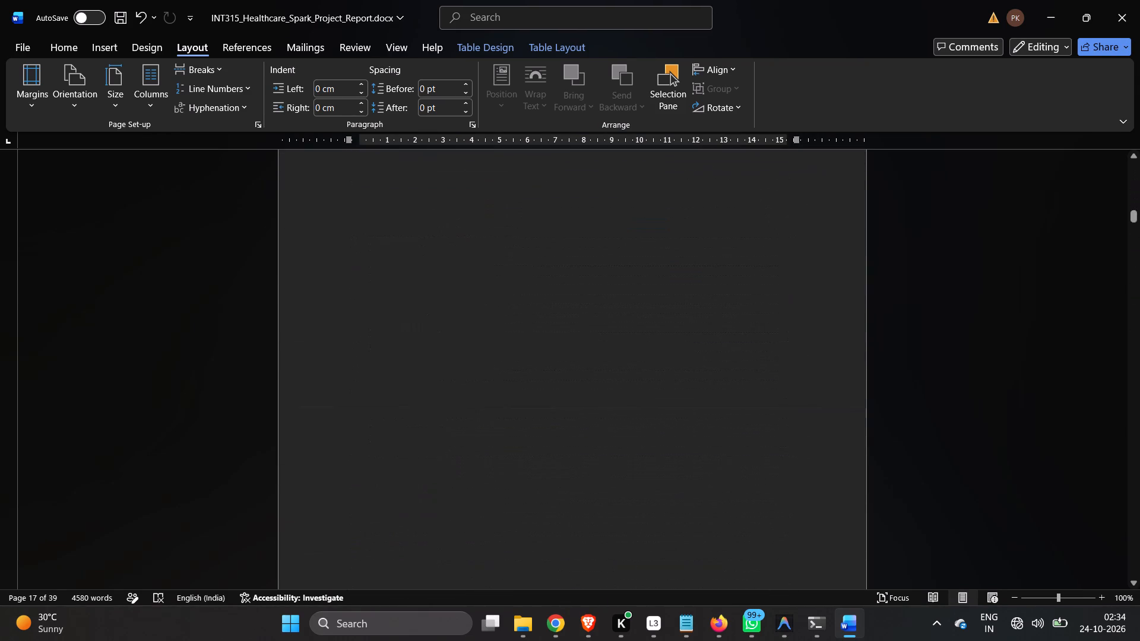
scroll(822, 392, "down", 11)
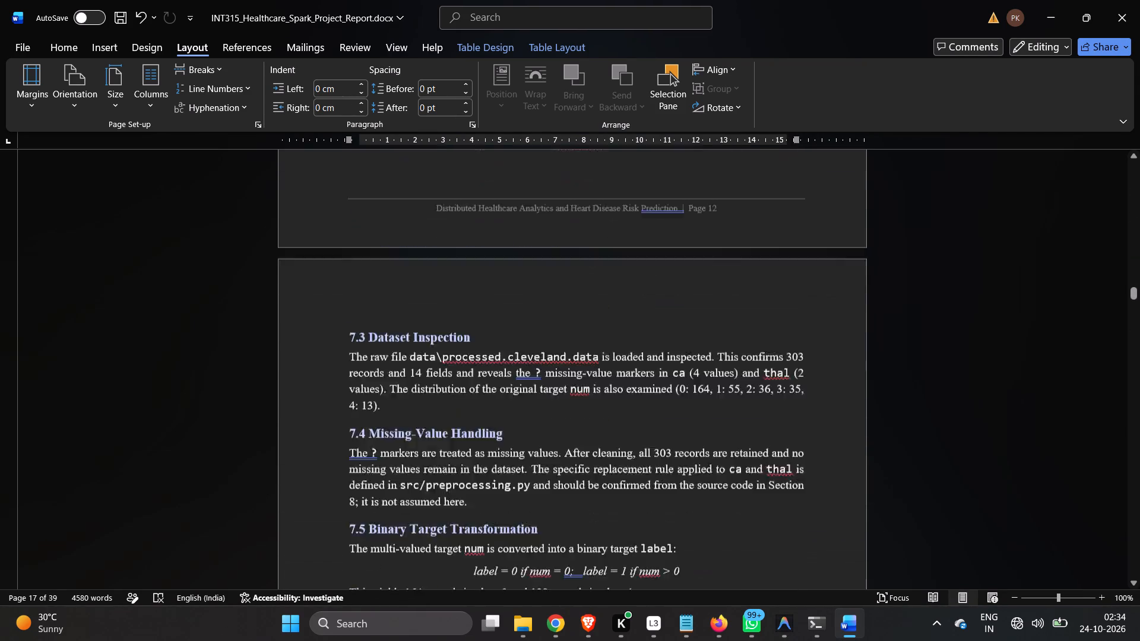
scroll(822, 392, "down", 18)
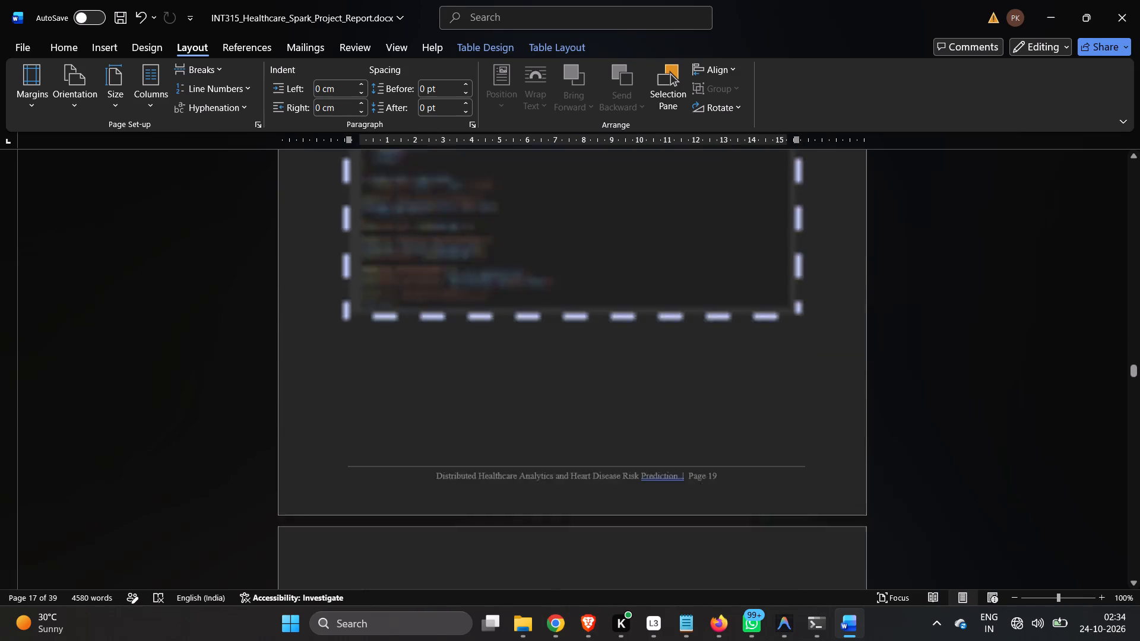
scroll(822, 392, "down", 7)
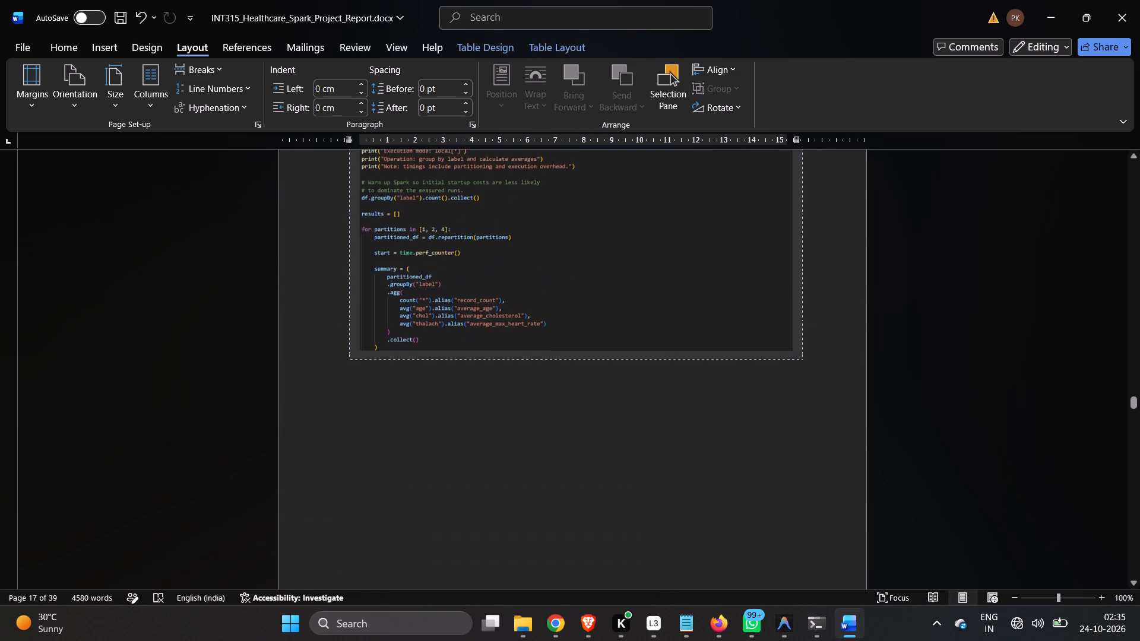
scroll(822, 392, "down", 9)
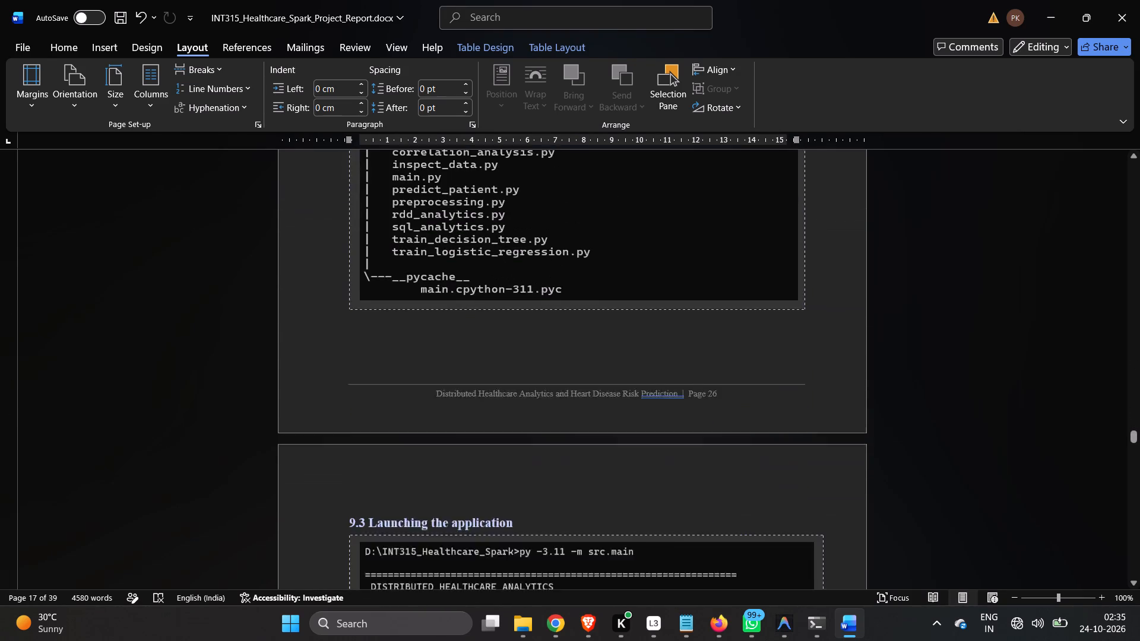
scroll(822, 392, "down", 2)
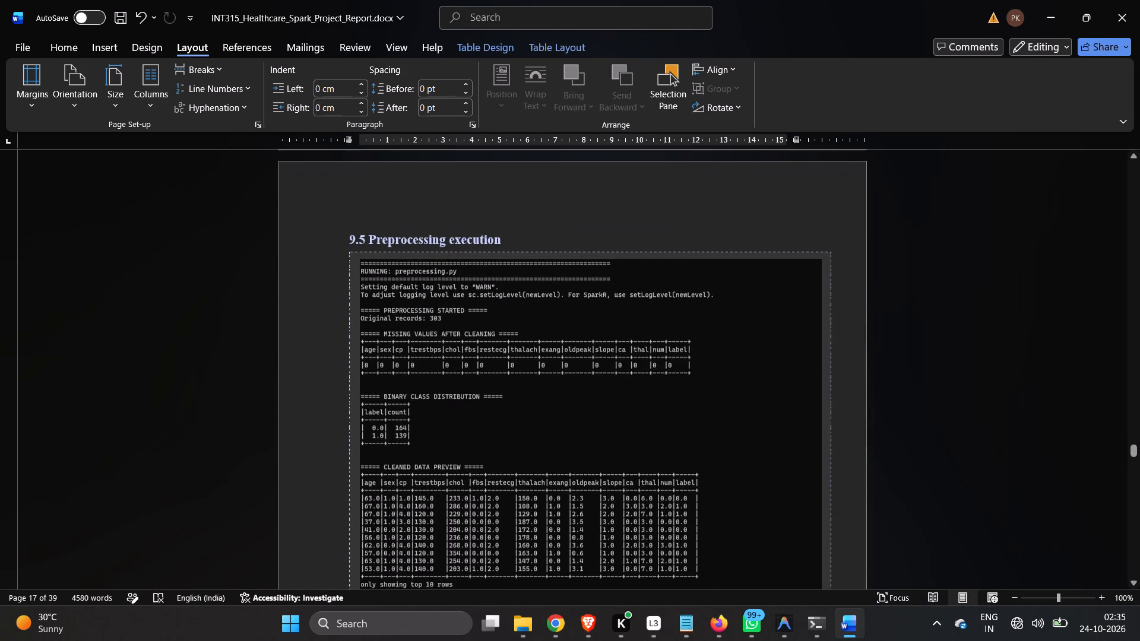
scroll(822, 392, "down", 4)
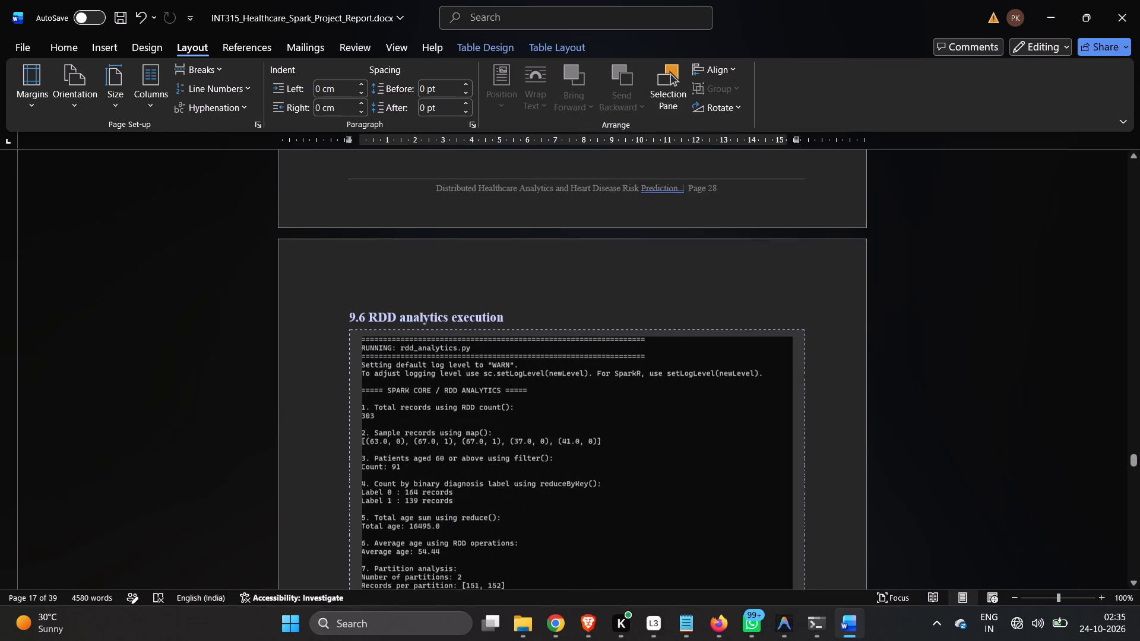
scroll(822, 392, "down", 7)
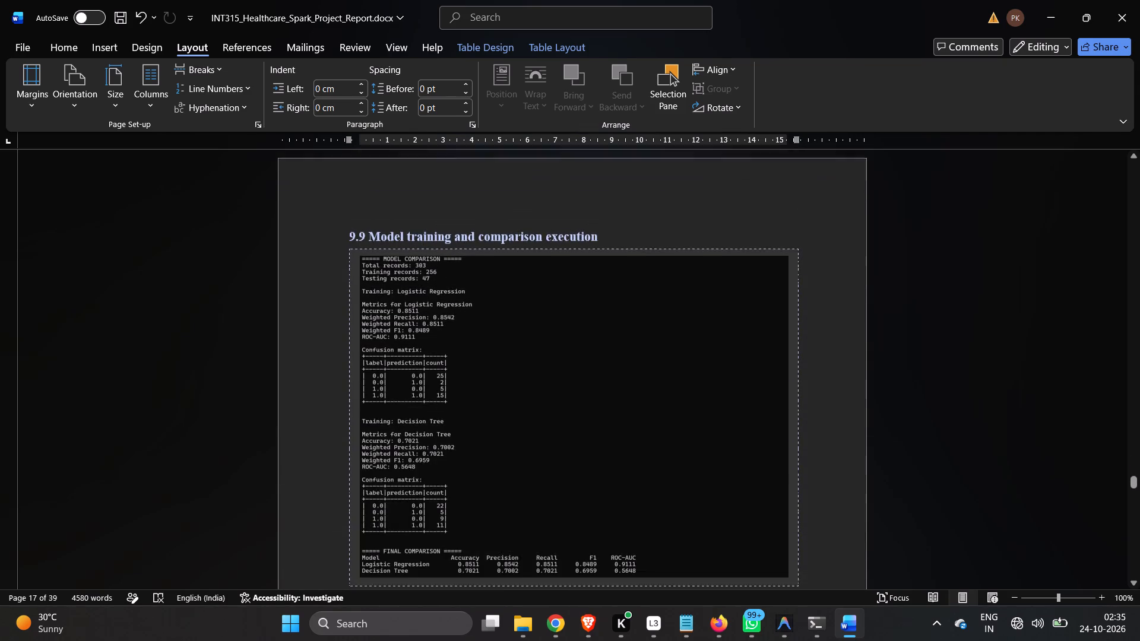
scroll(822, 392, "down", 3)
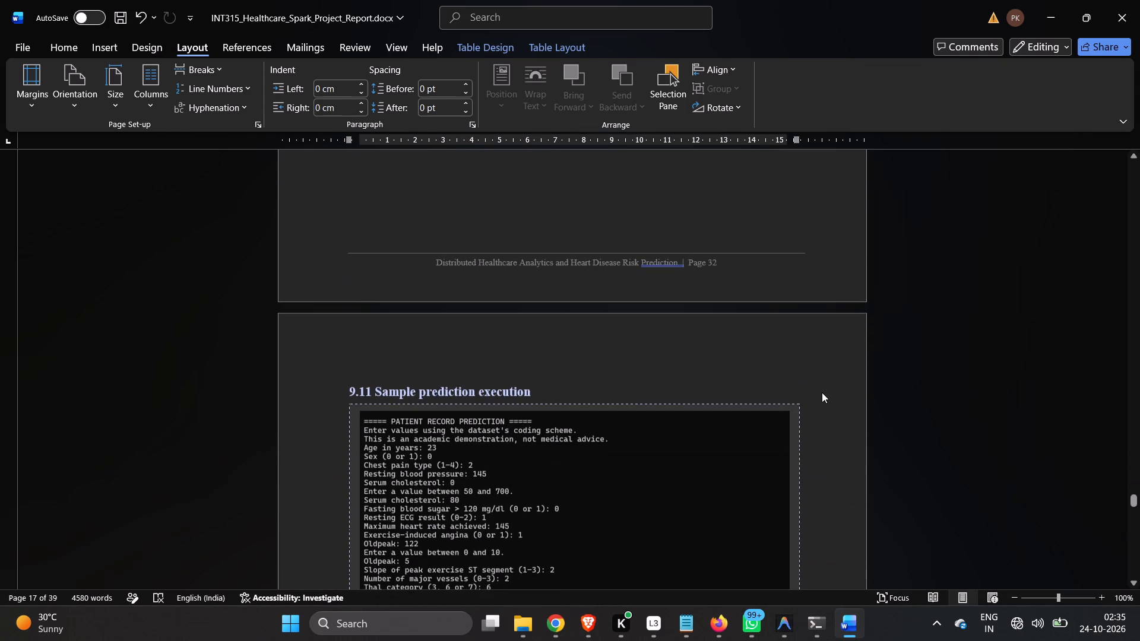
scroll(822, 392, "down", 4)
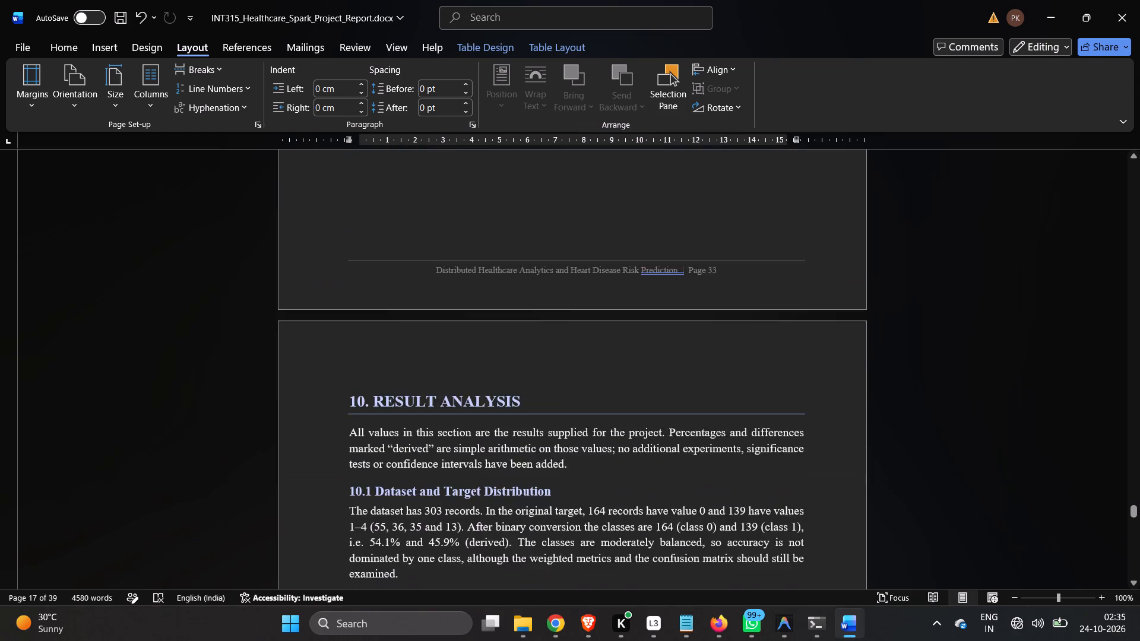
scroll(822, 392, "down", 6)
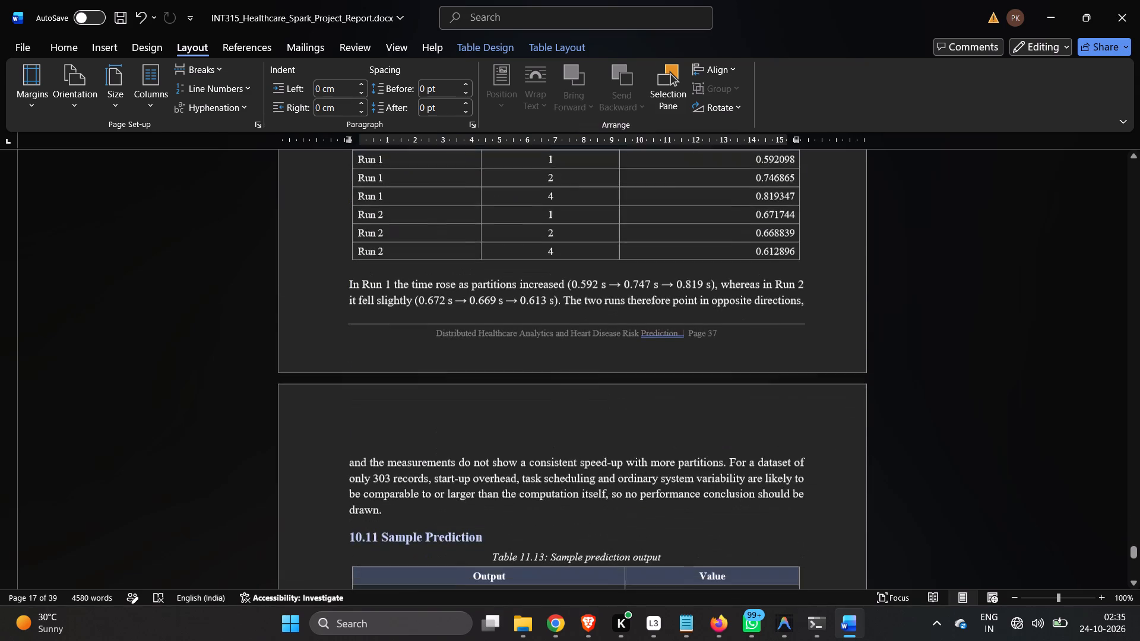
scroll(822, 392, "down", 13)
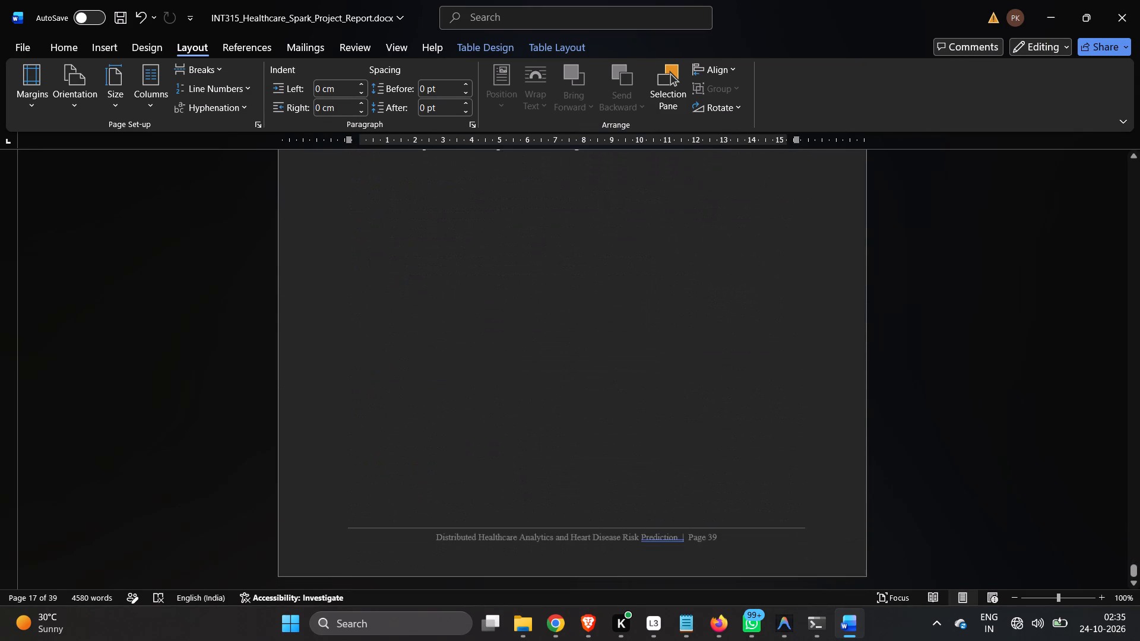
Set the table of contents page numbers for 11. Conclusion, 11.1 Future Work and 11.2 Final Remark to 39.
scroll(822, 392, "up", 20)
scroll(822, 392, "up", 13)
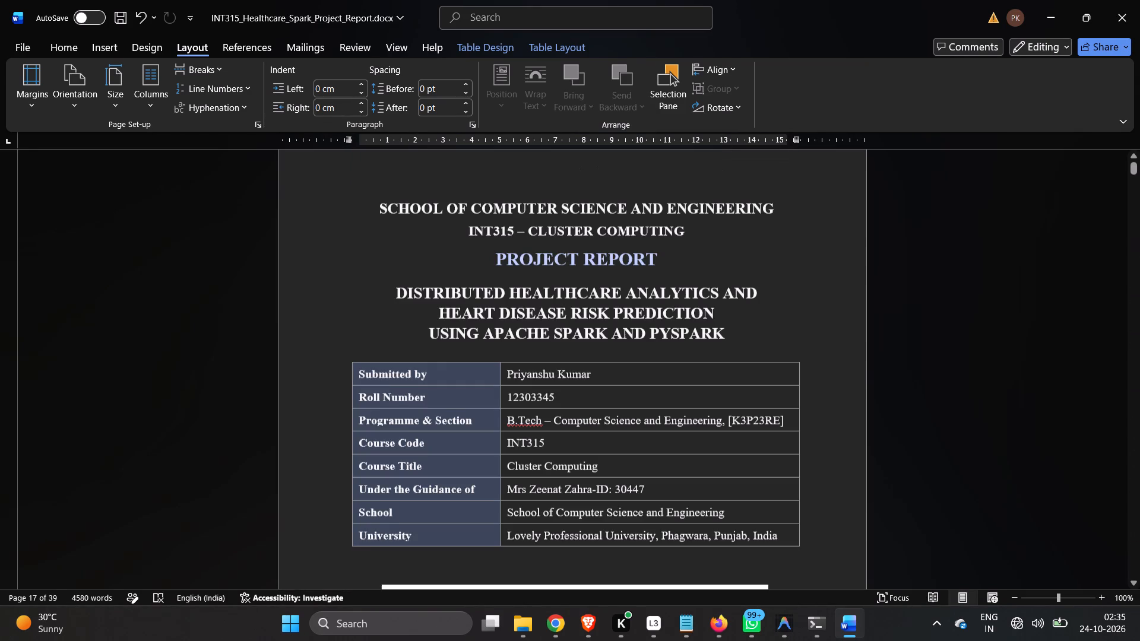
scroll(822, 392, "down", 5)
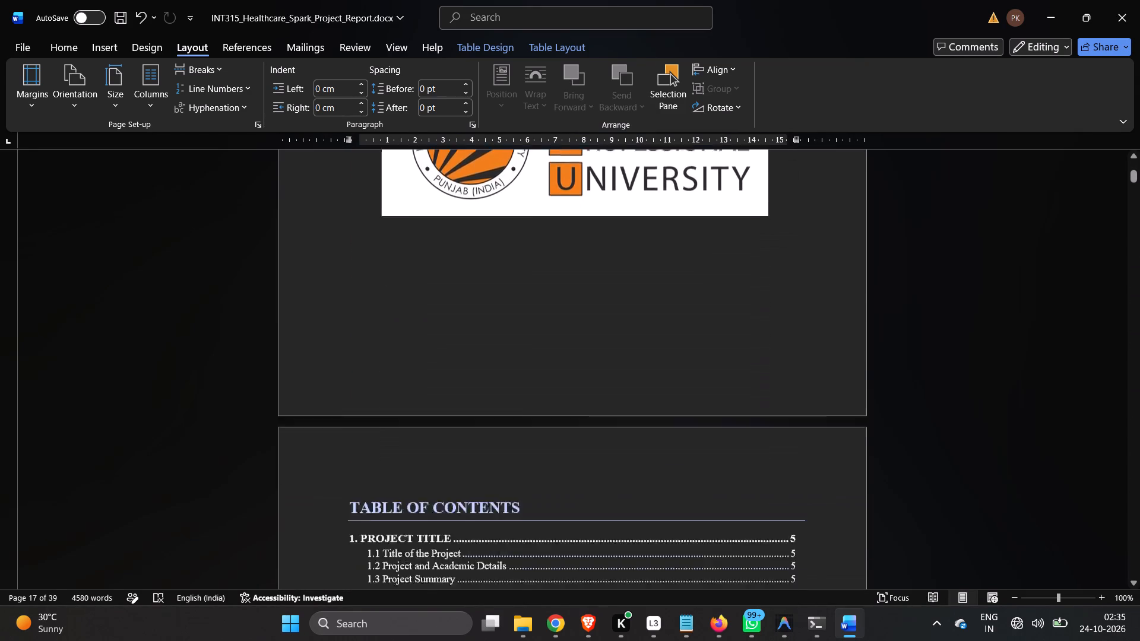
scroll(822, 392, "down", 3)
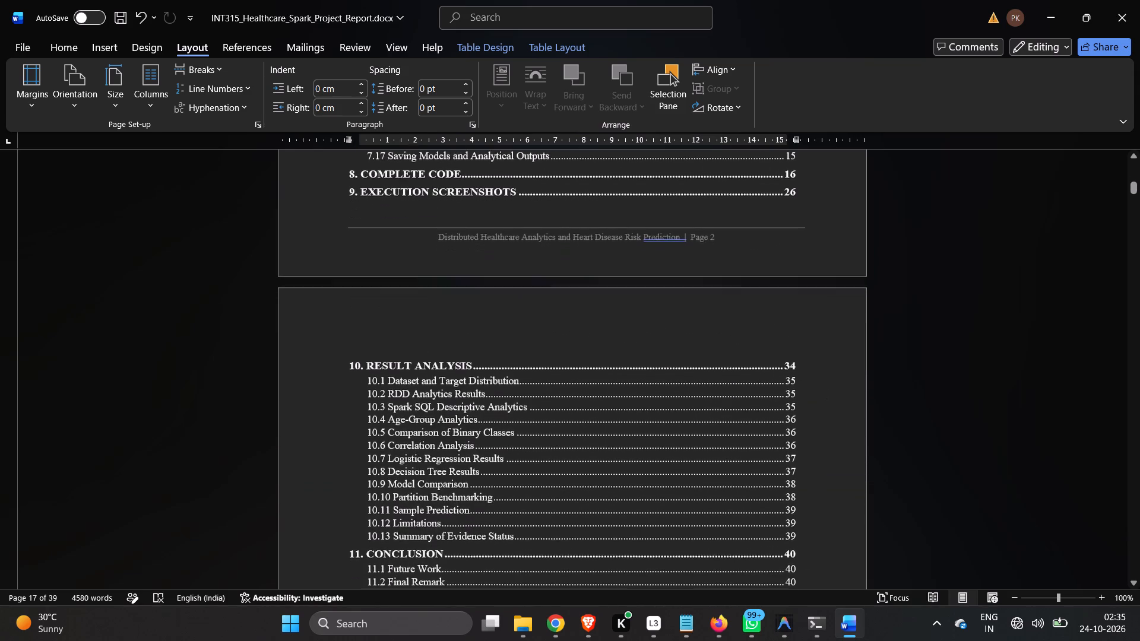
scroll(822, 392, "down", 1)
left_click(799, 516)
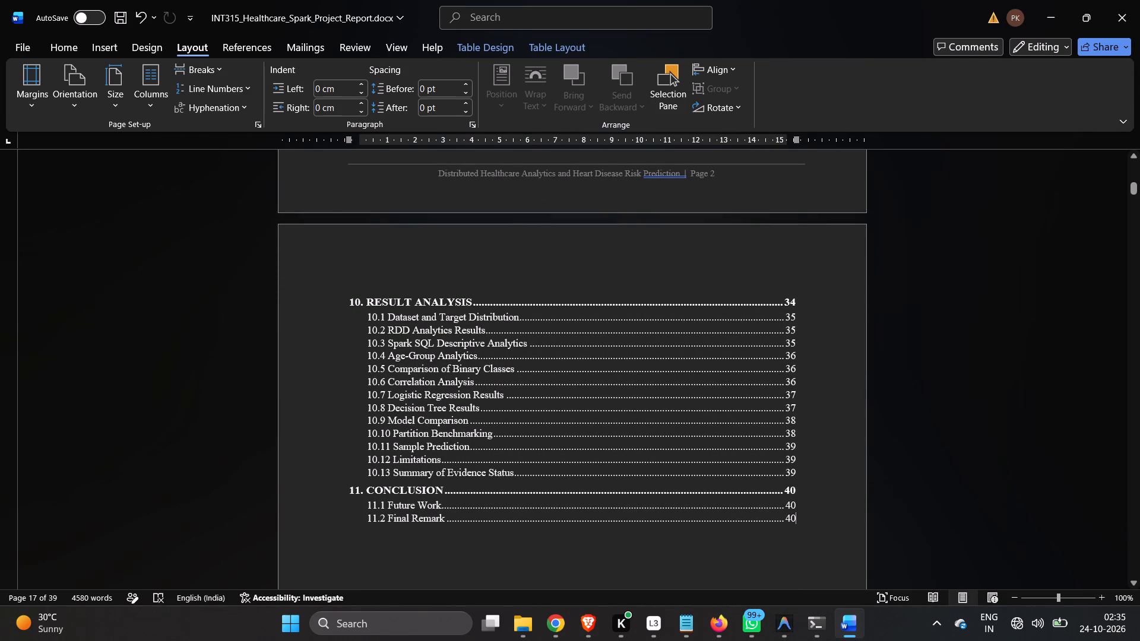
key("BackSpace")
key("BackSpace")
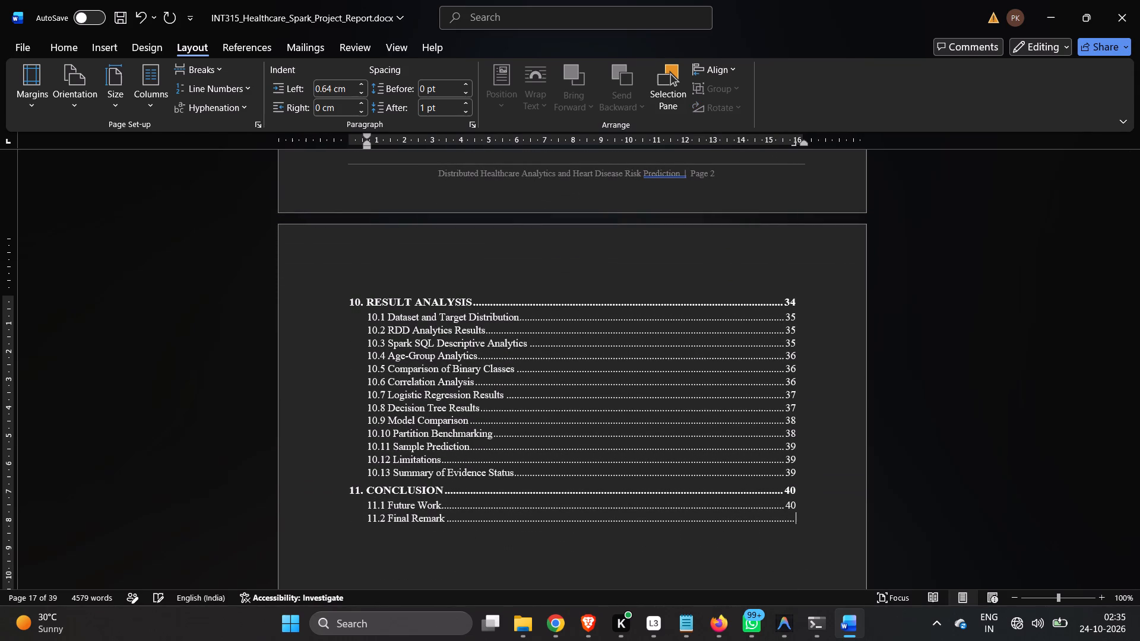
type("39")
key("Up")
key("BackSpace")
key("BackSpace")
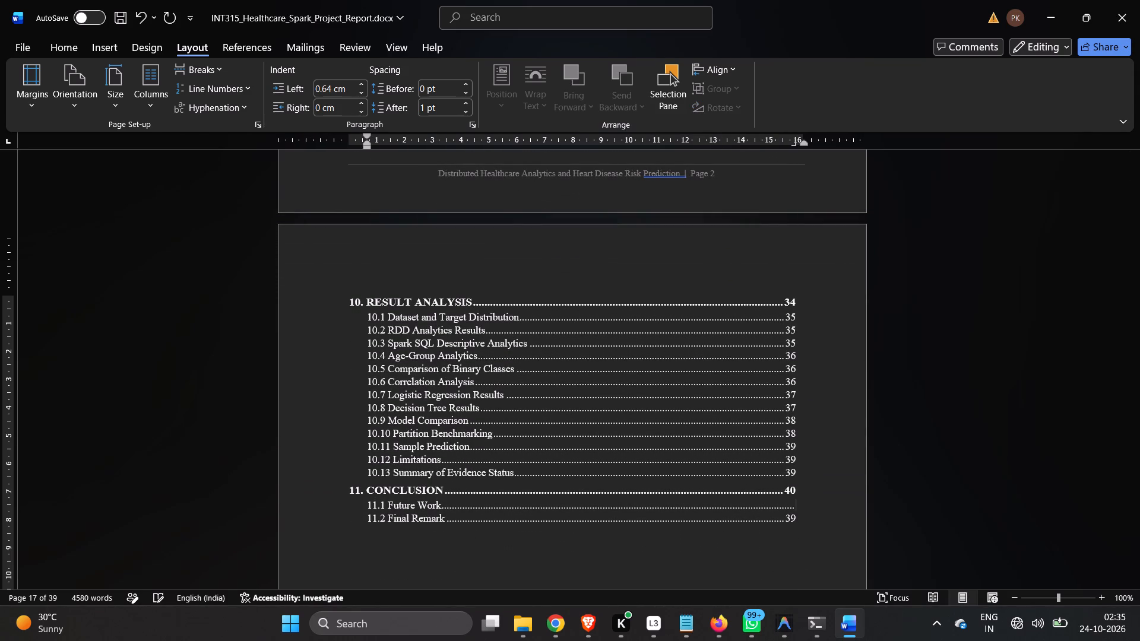
type("39")
key("Up")
key("Up")
key("Down")
key("BackSpace")
key("BackSpace")
type("39")
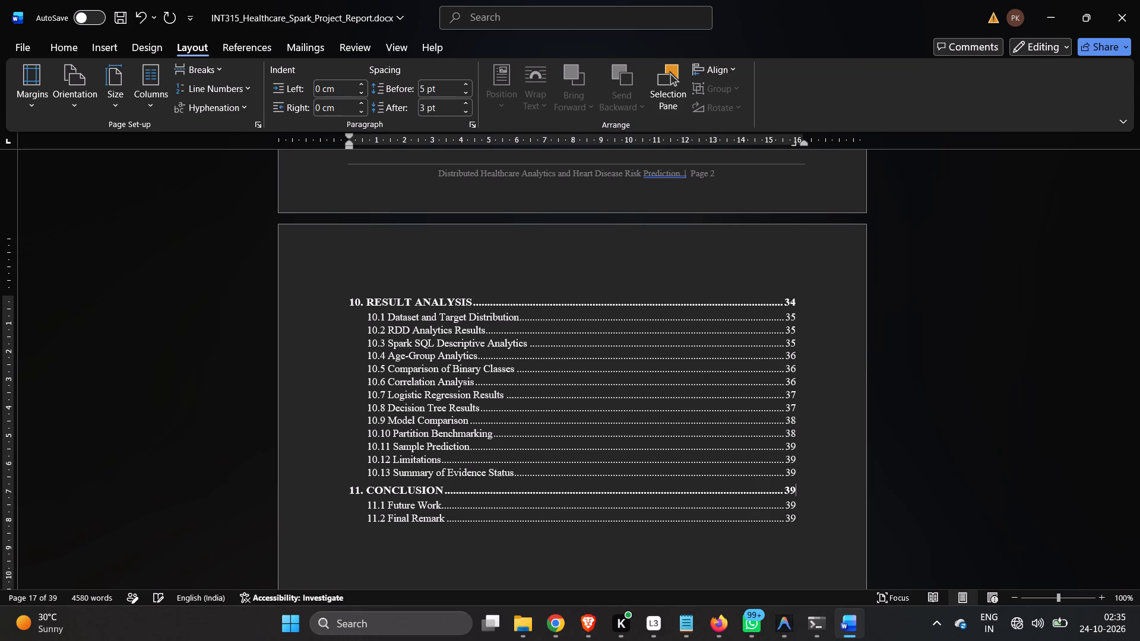
Set the table of contents page numbers for 10.13 Summary of Evidence Status, 10.12 Limitations and 10.11 Sample Prediction to 38.
key("Up")
key("BackSpace")
key("8")
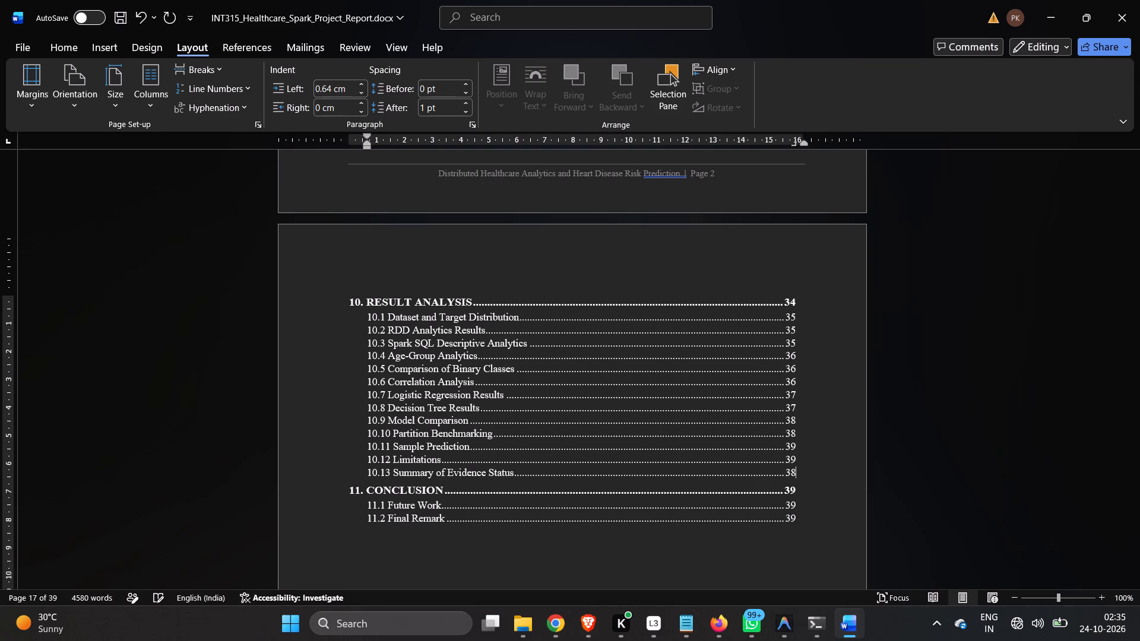
key("Up")
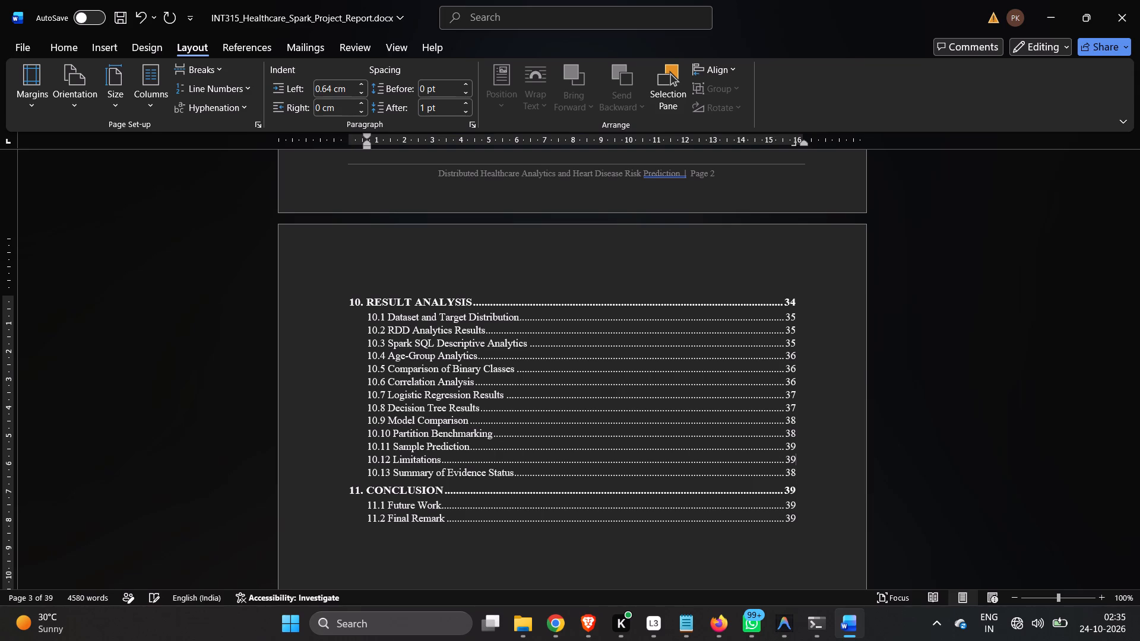
key("BackSpace")
key("8")
key("Up")
key("BackSpace")
key("8")
Check the section 10 and 11 headings on their report pages against the page numbers in the table of contents.
scroll(799, 516, "down", 4)
scroll(799, 516, "down", 20)
scroll(799, 516, "down", 5)
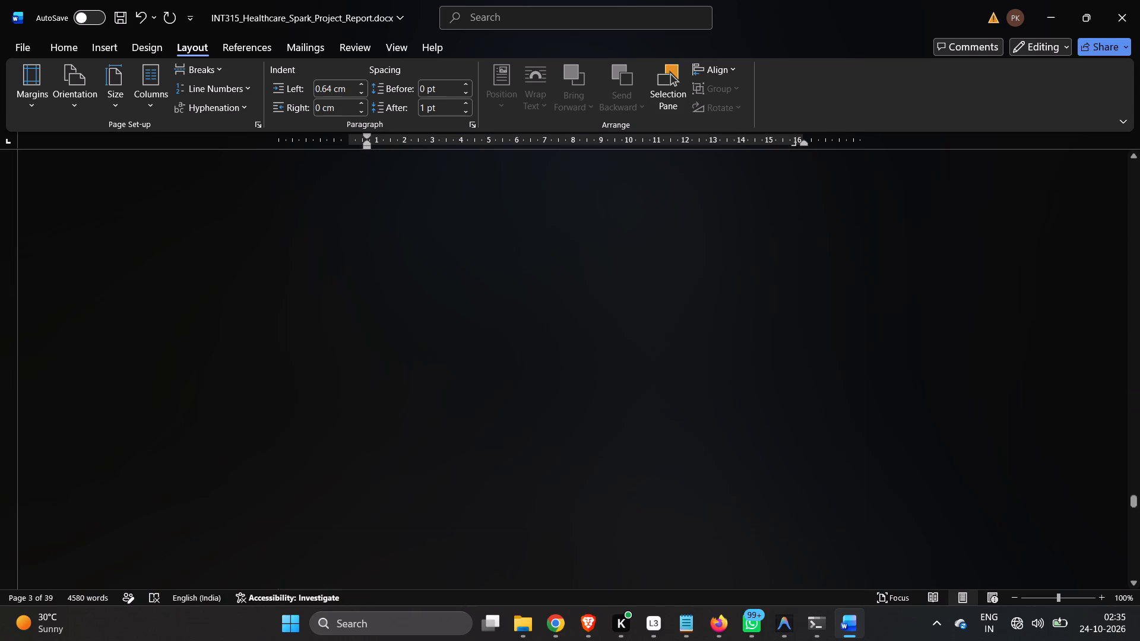
scroll(799, 516, "down", 4)
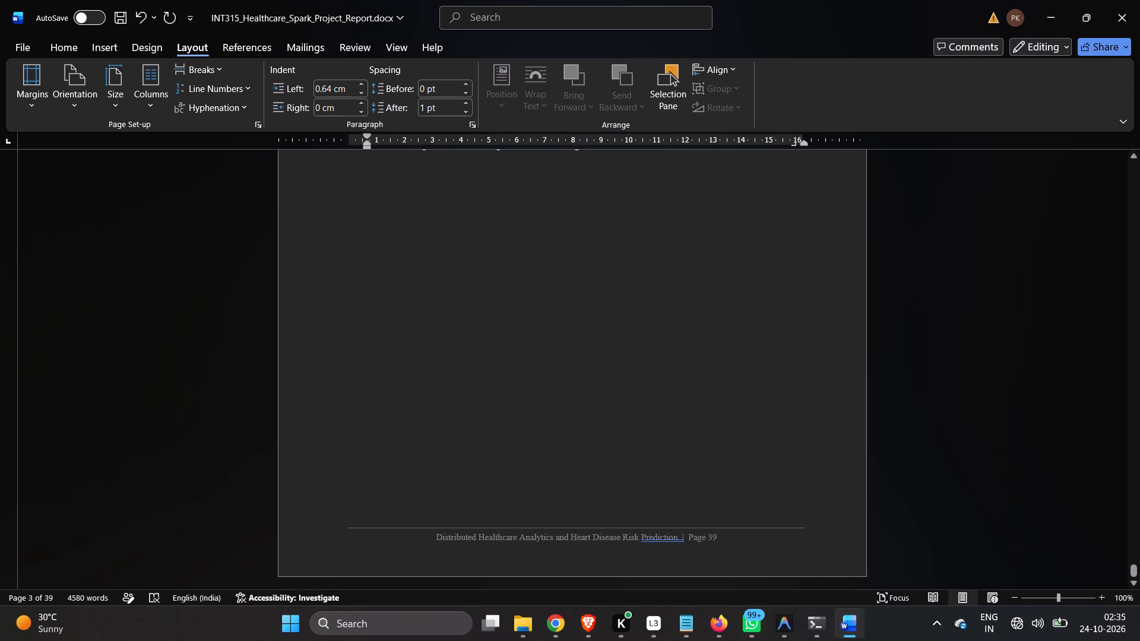
scroll(717, 420, "up", 4)
scroll(717, 420, "down", 1)
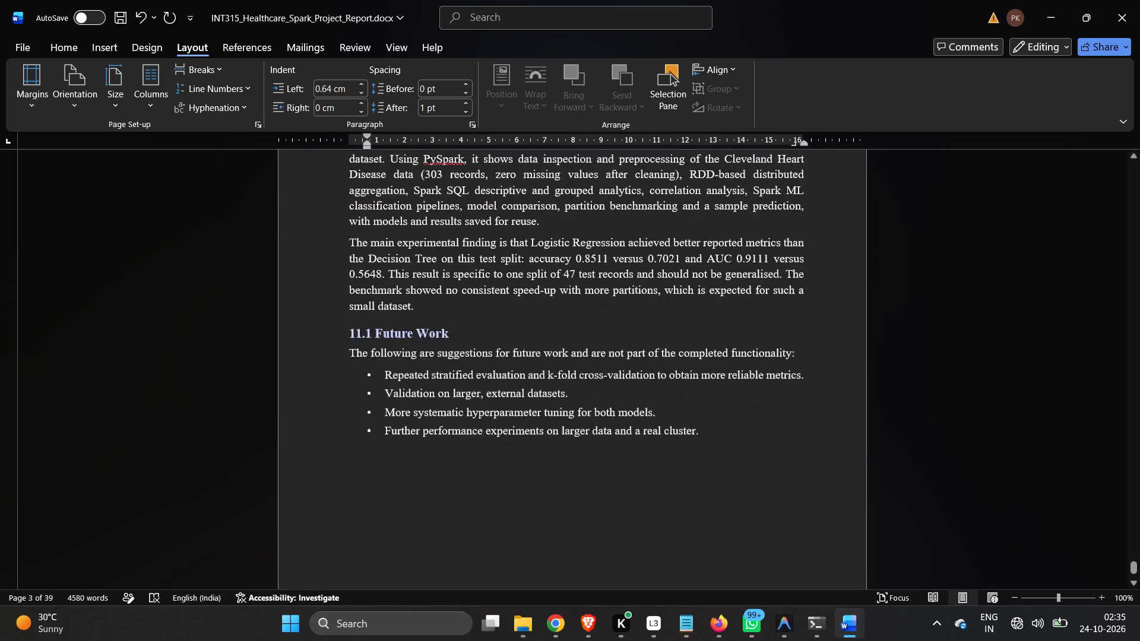
scroll(717, 420, "up", 1)
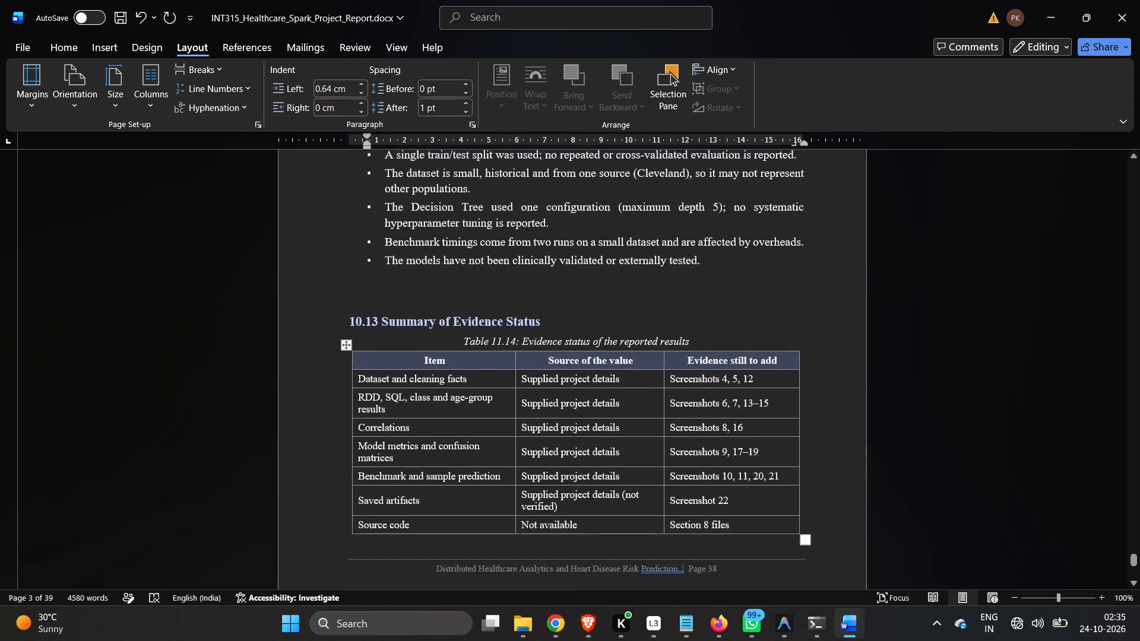
scroll(717, 420, "up", 10)
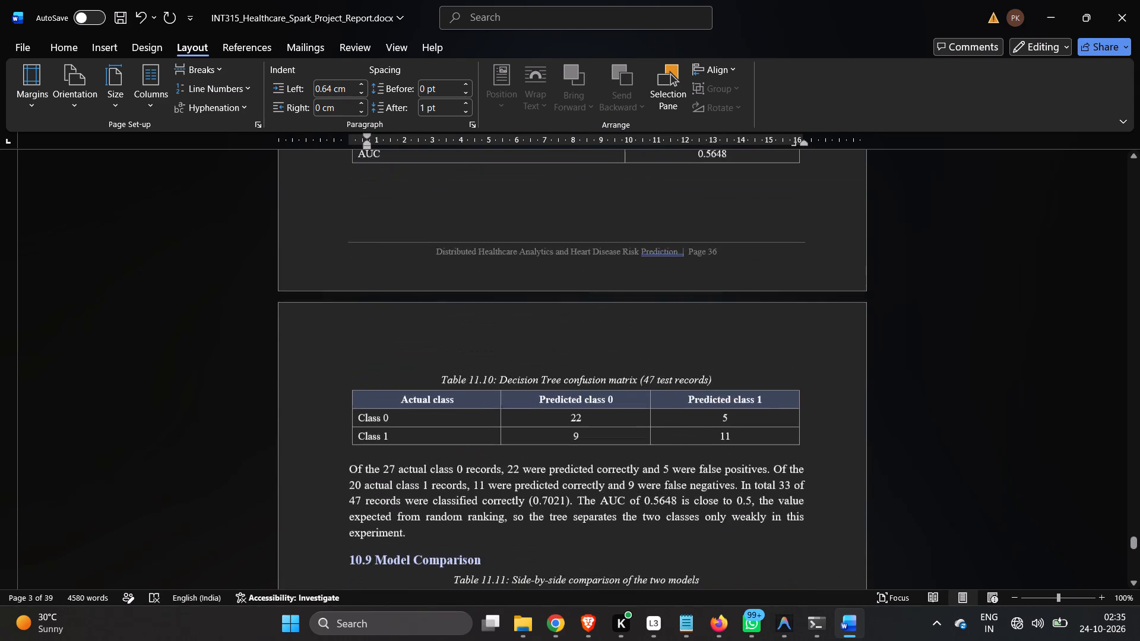
scroll(717, 420, "up", 4)
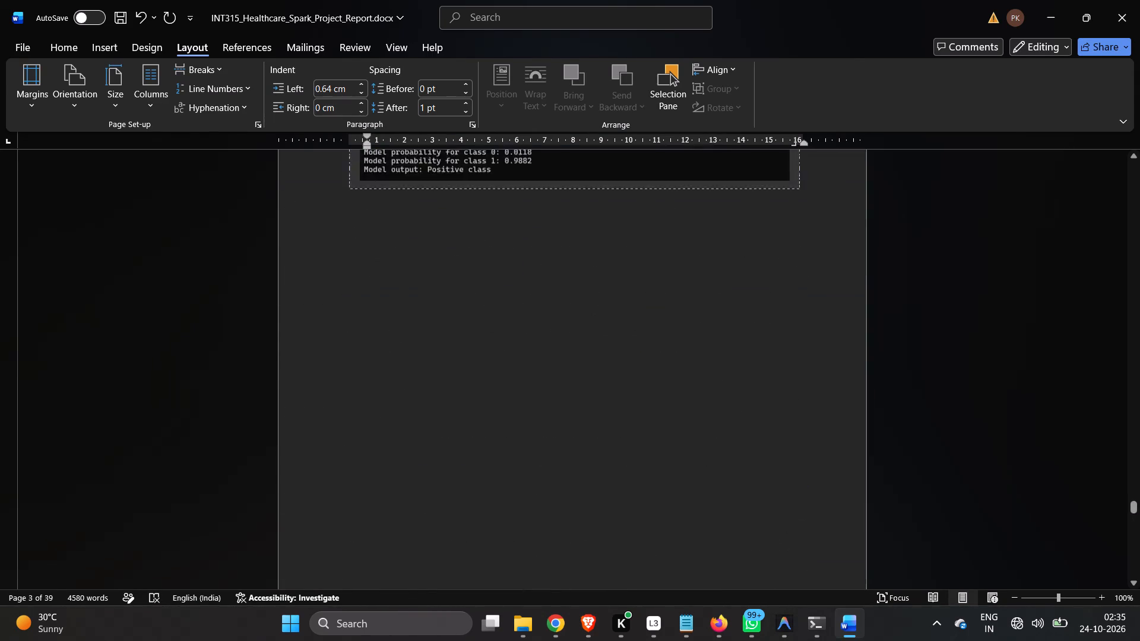
scroll(717, 420, "up", 1)
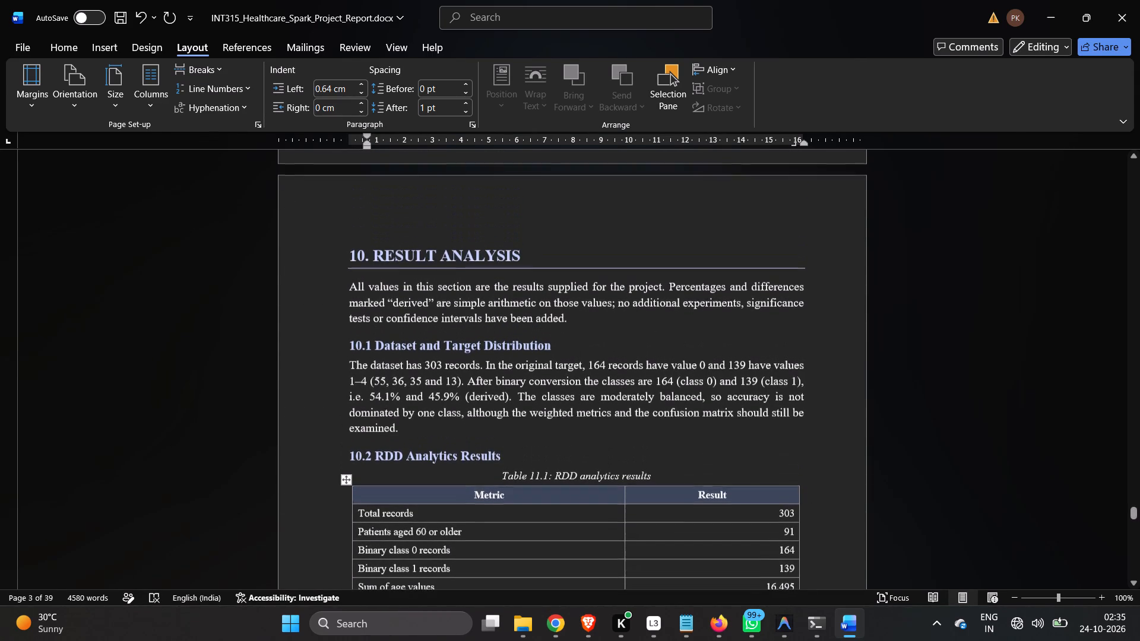
scroll(717, 420, "up", 1)
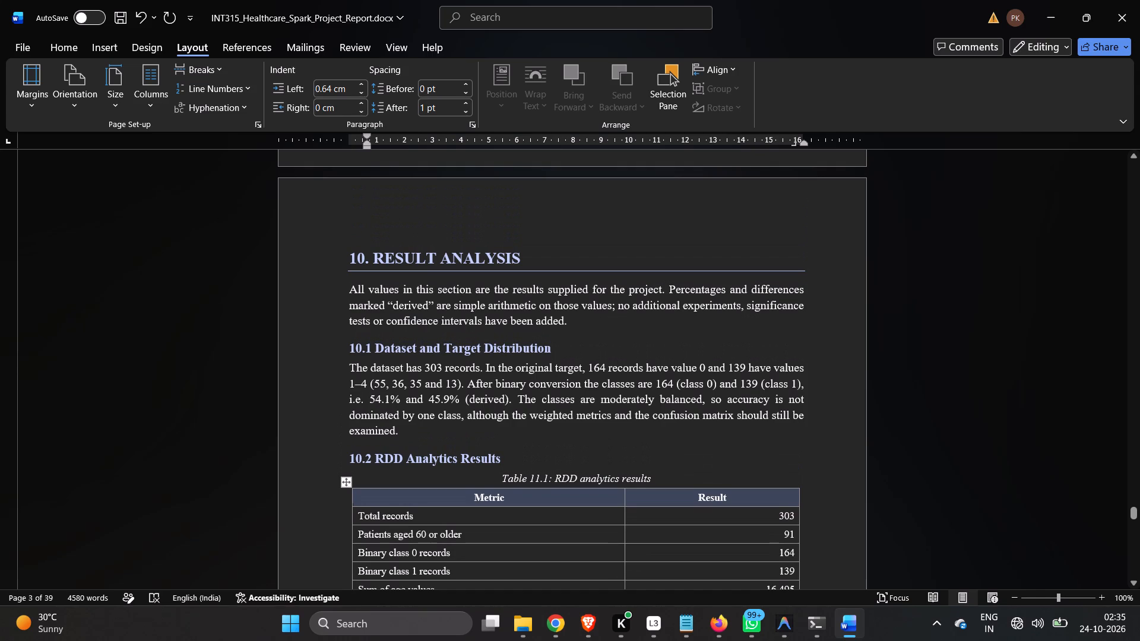
scroll(717, 420, "down", 3)
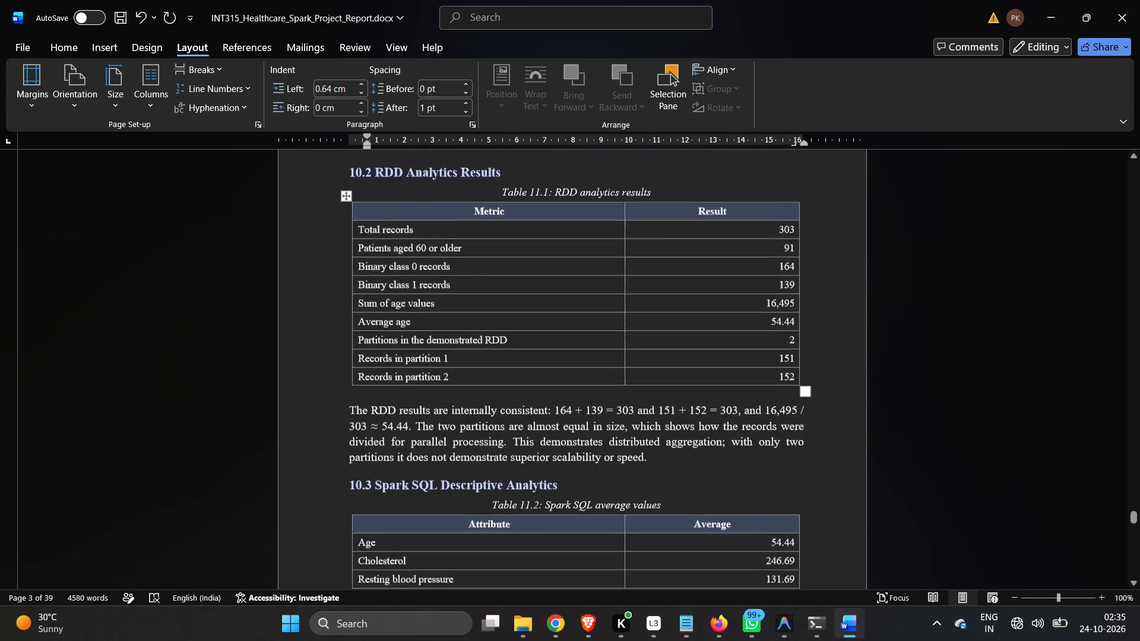
scroll(717, 420, "down", 1)
scroll(717, 420, "up", 20)
scroll(717, 420, "up", 7)
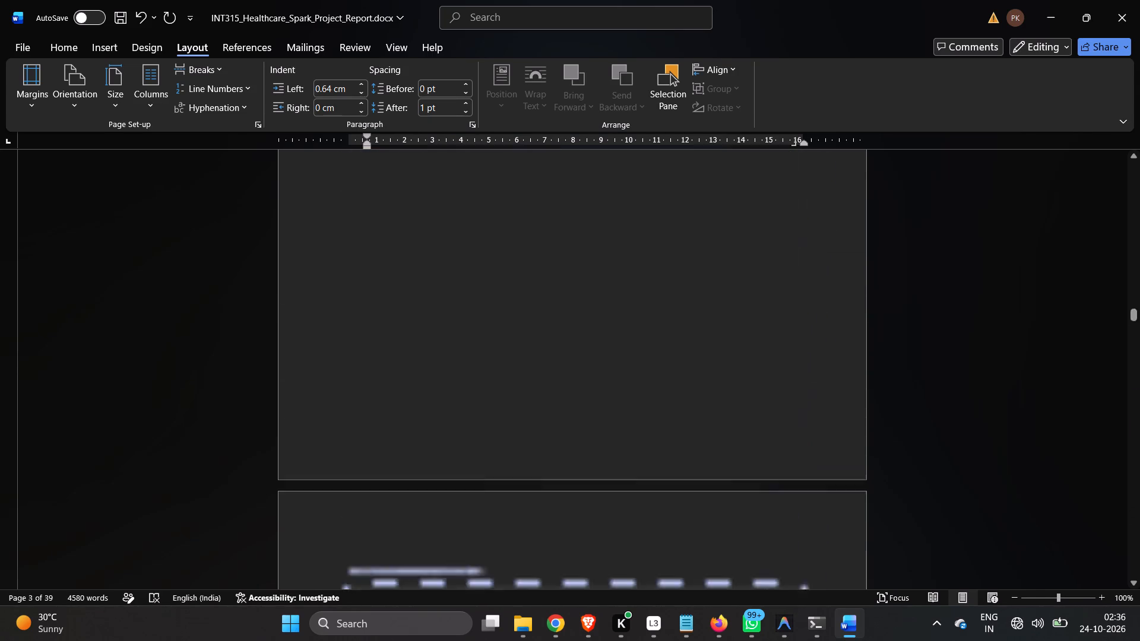
scroll(717, 420, "up", 5)
scroll(717, 420, "down", 3)
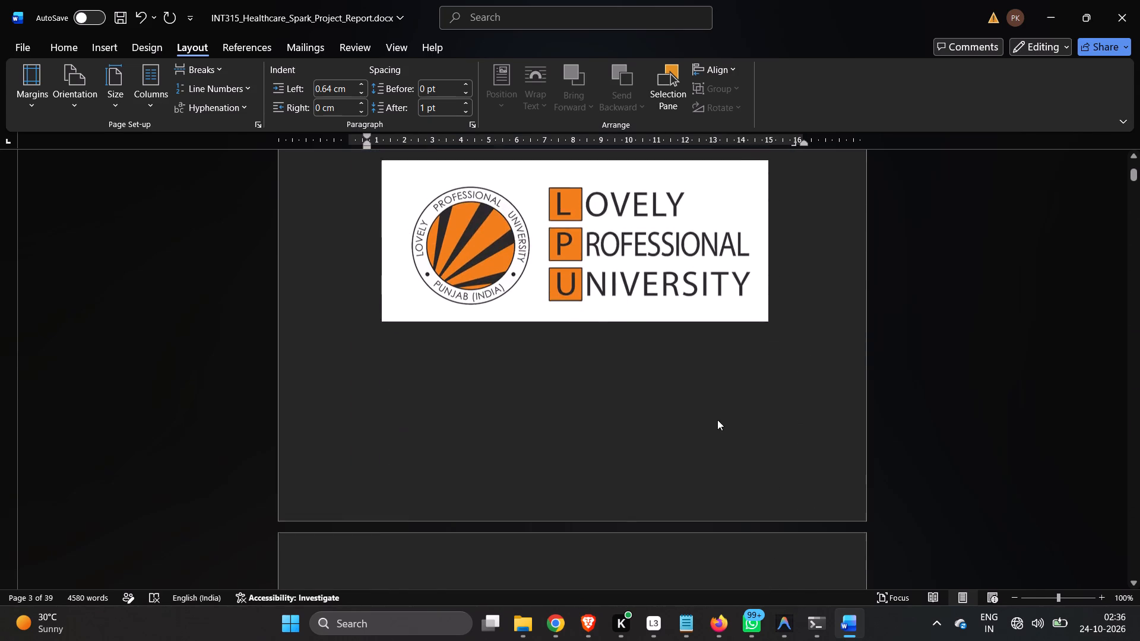
scroll(717, 420, "down", 6)
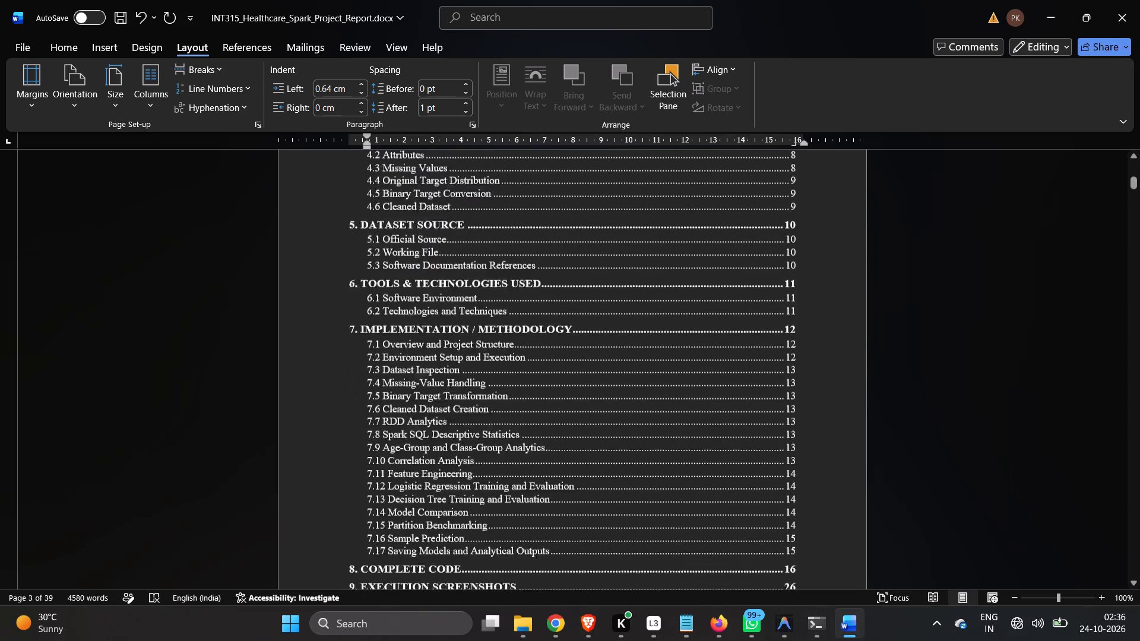
scroll(717, 420, "down", 1)
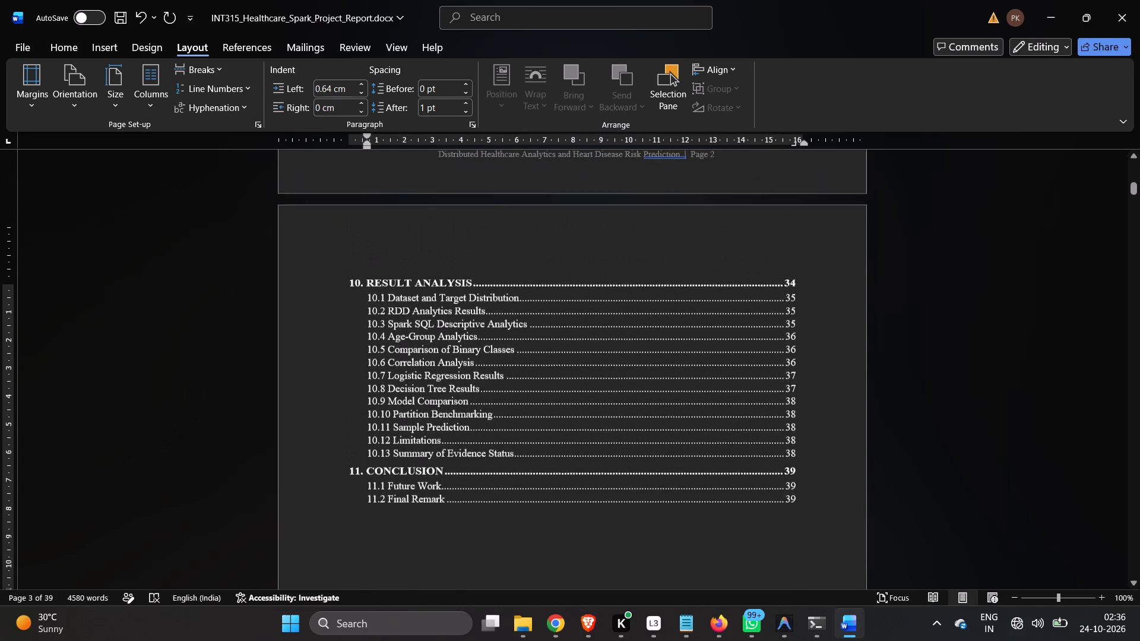
scroll(717, 420, "down", 1)
Save the report document with its corrected table of contents.
left_click(809, 465)
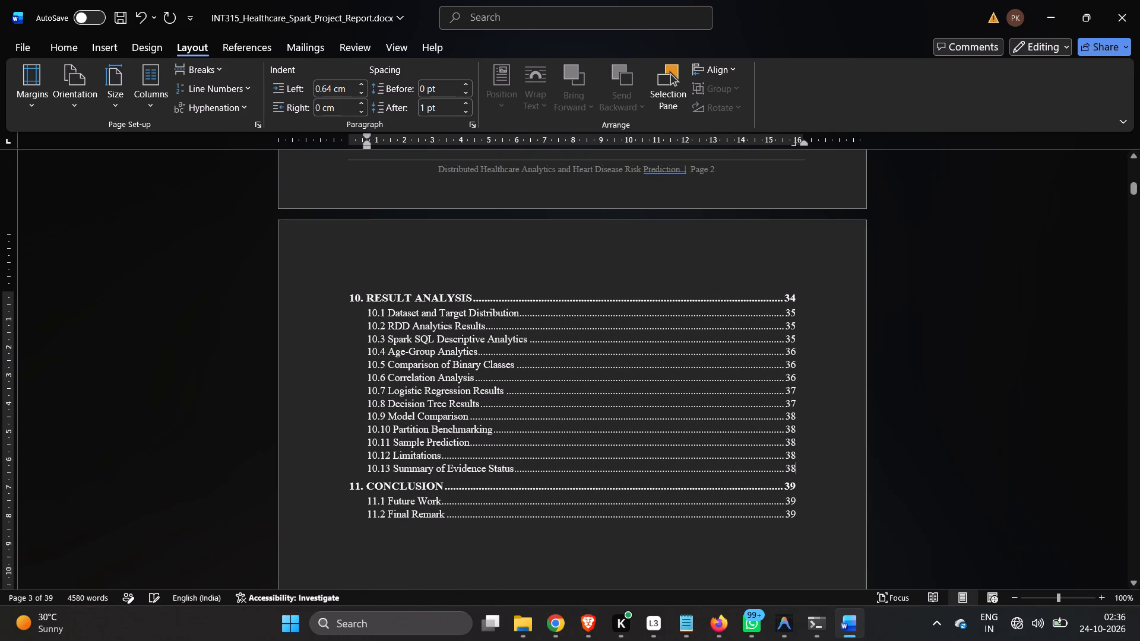
key("ctrl+s")
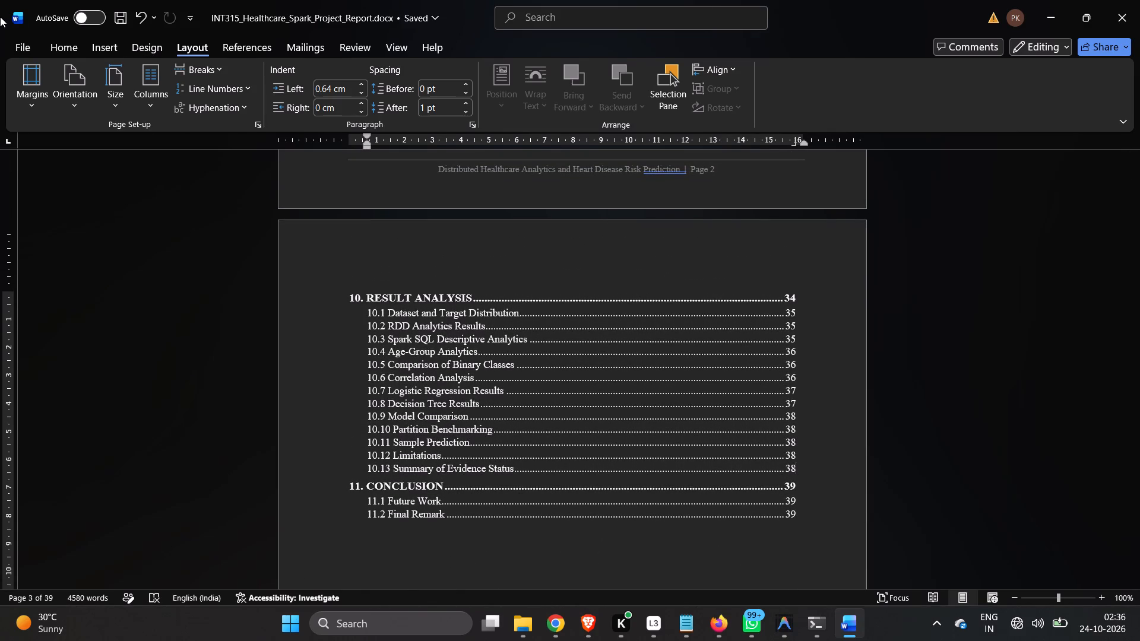
Save a PDF copy of the report as INT315_Healthcare_Spark_Project_Report.pdf in the SEM7 folder Cluster Computing-INT315.
left_click(27, 49)
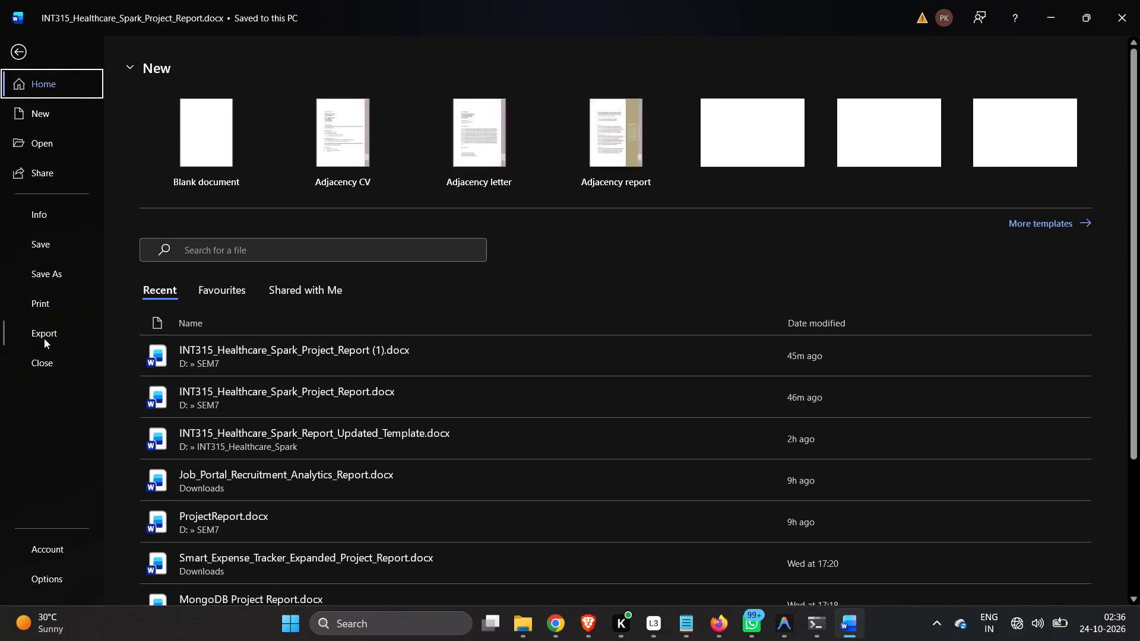
left_click(46, 275)
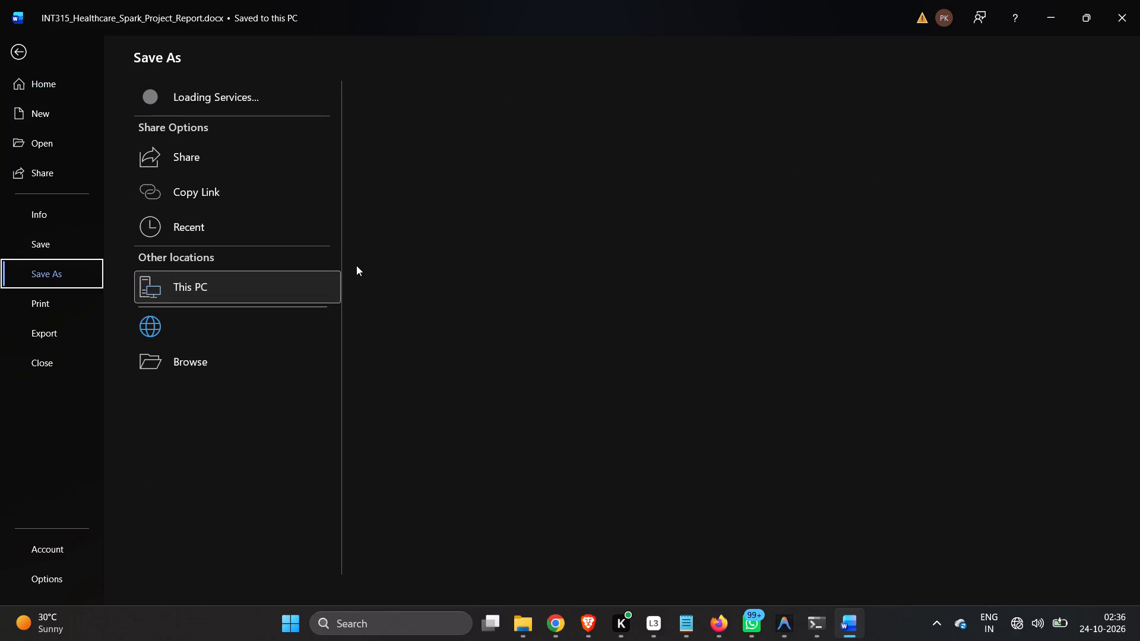
left_click(207, 364)
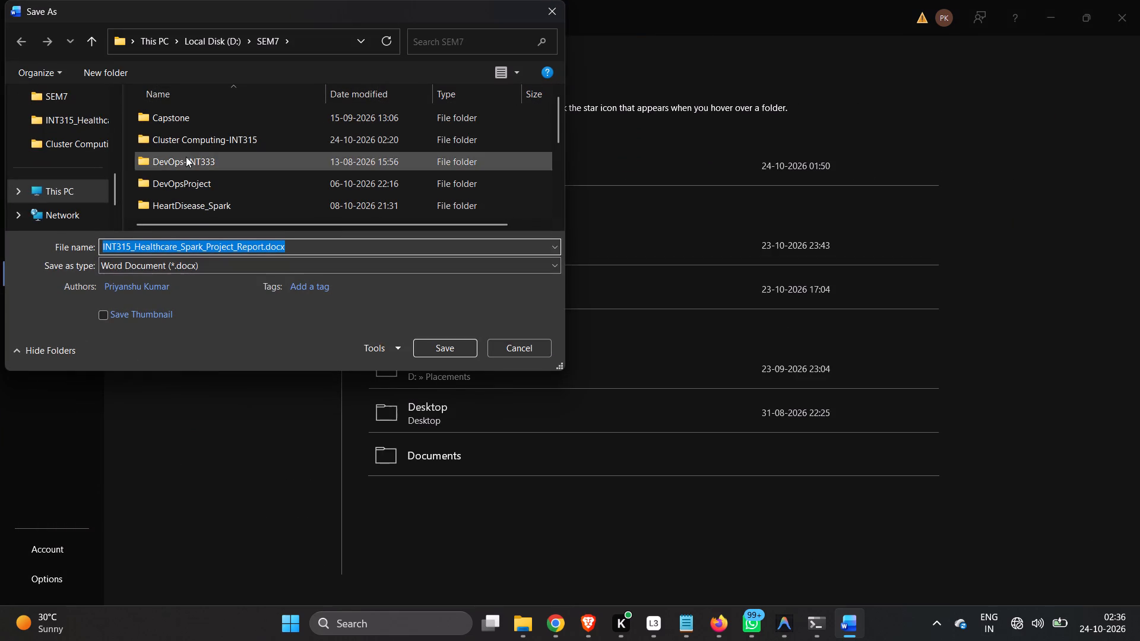
left_click(197, 146)
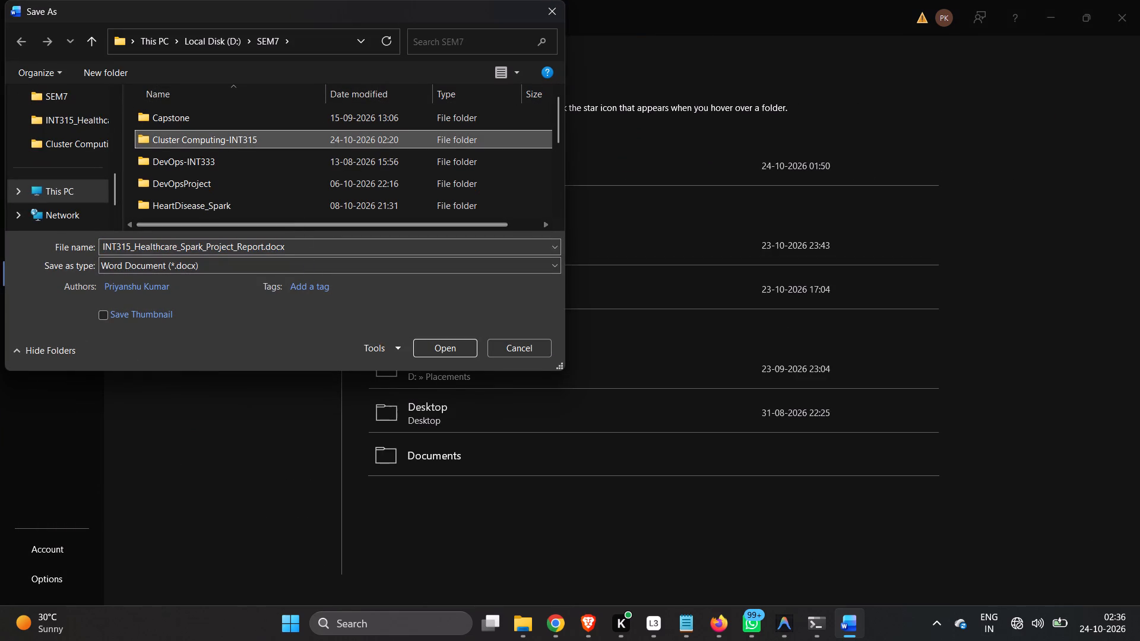
left_click(304, 266)
left_click(166, 354)
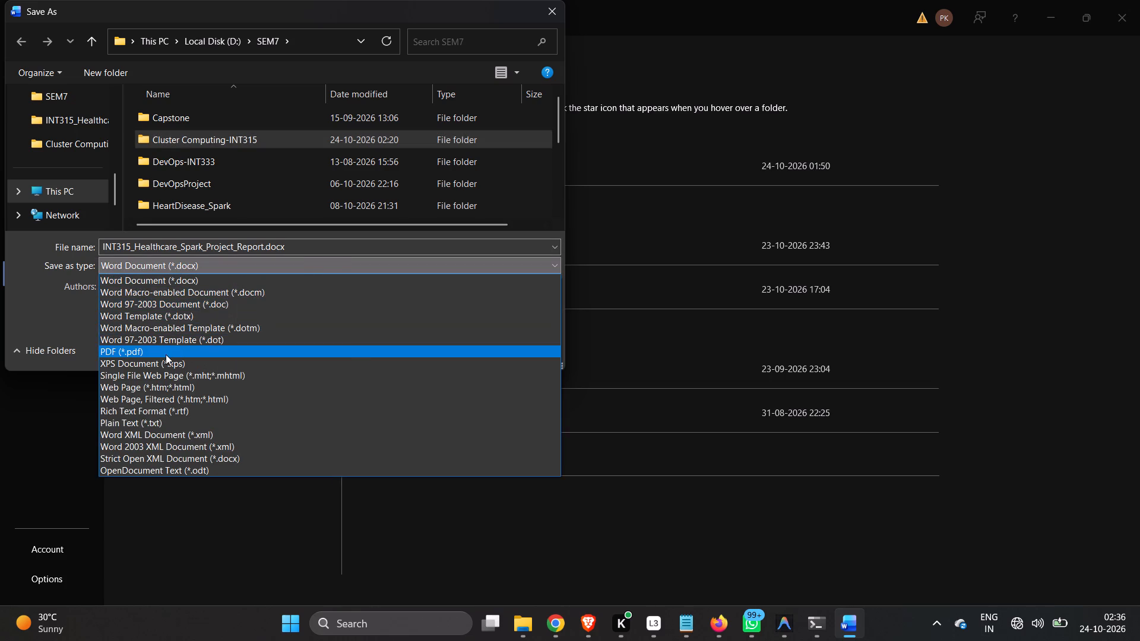
double_click(237, 143)
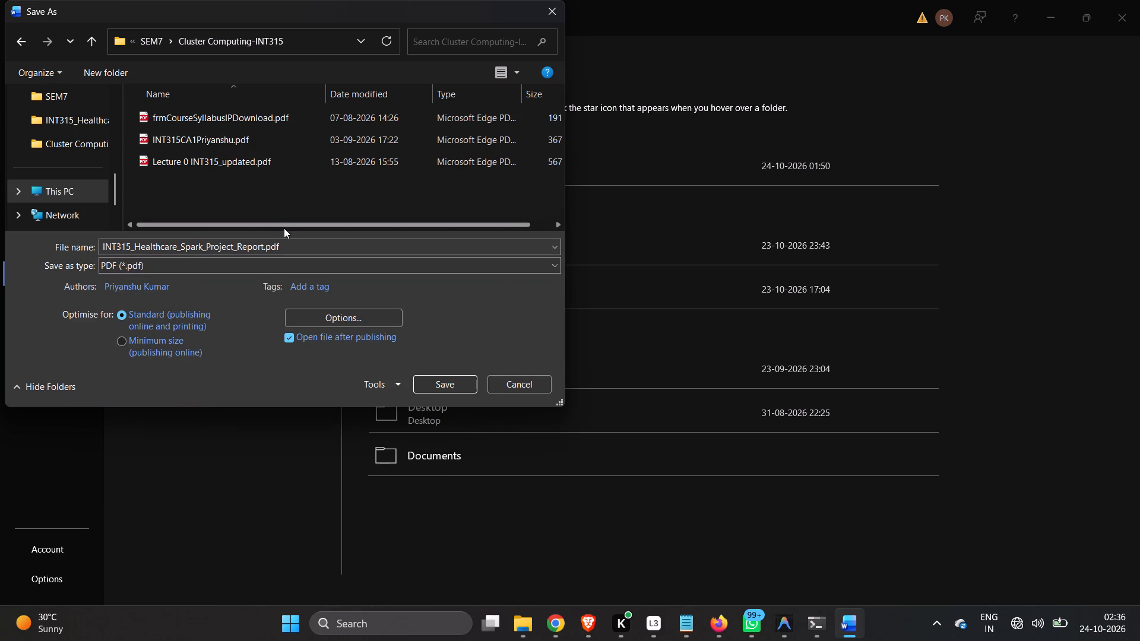
left_click(442, 382)
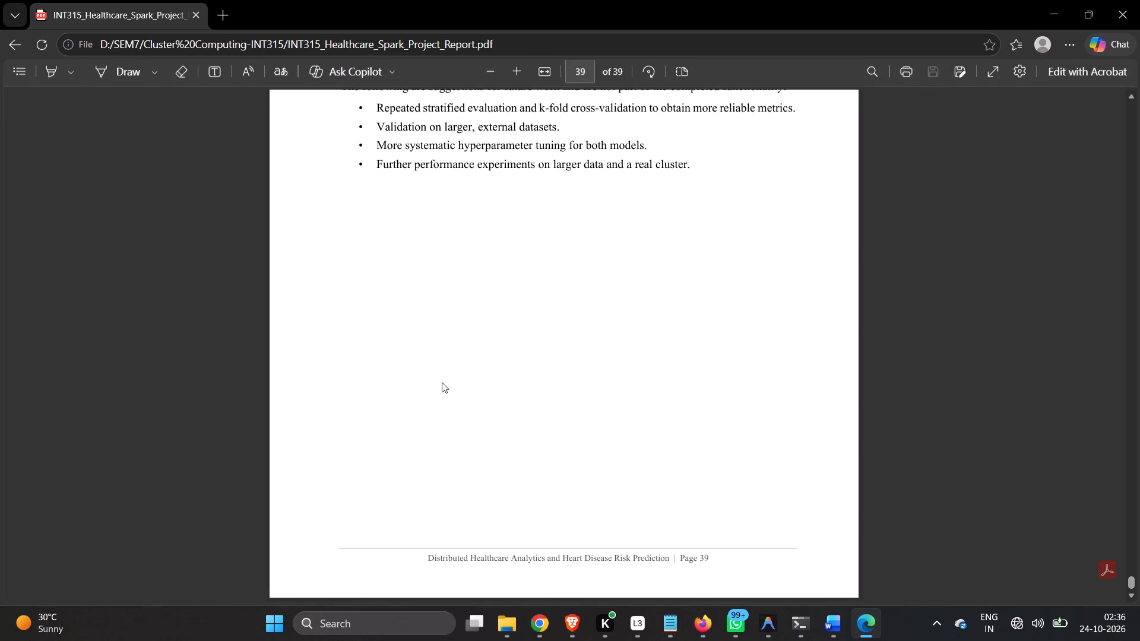
Review the cover page, table of contents, and lists of figures and tables in the exported PDF report.
scroll(442, 382, "up", 20)
scroll(442, 382, "up", 15)
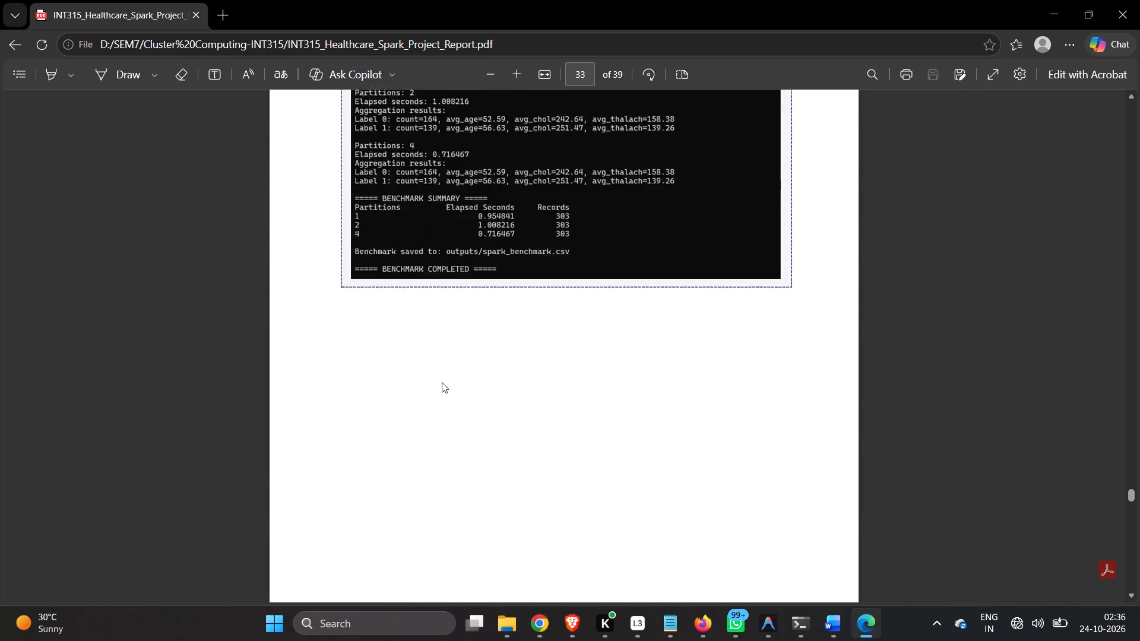
scroll(442, 382, "up", 20)
scroll(442, 382, "up", 20)
scroll(442, 382, "up", 17)
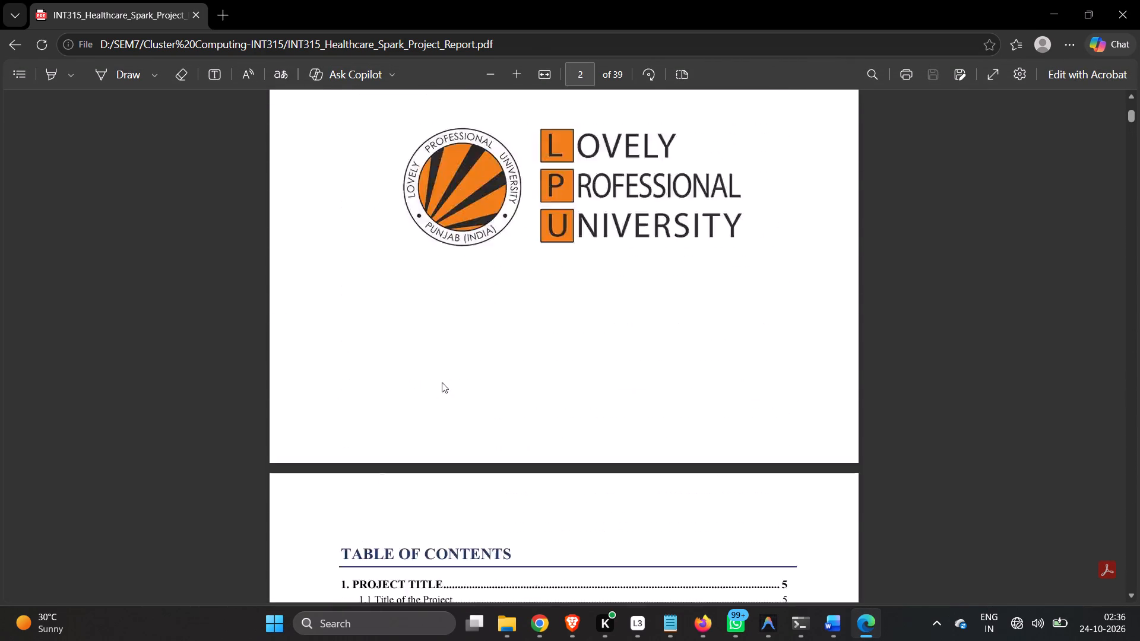
scroll(442, 382, "up", 2)
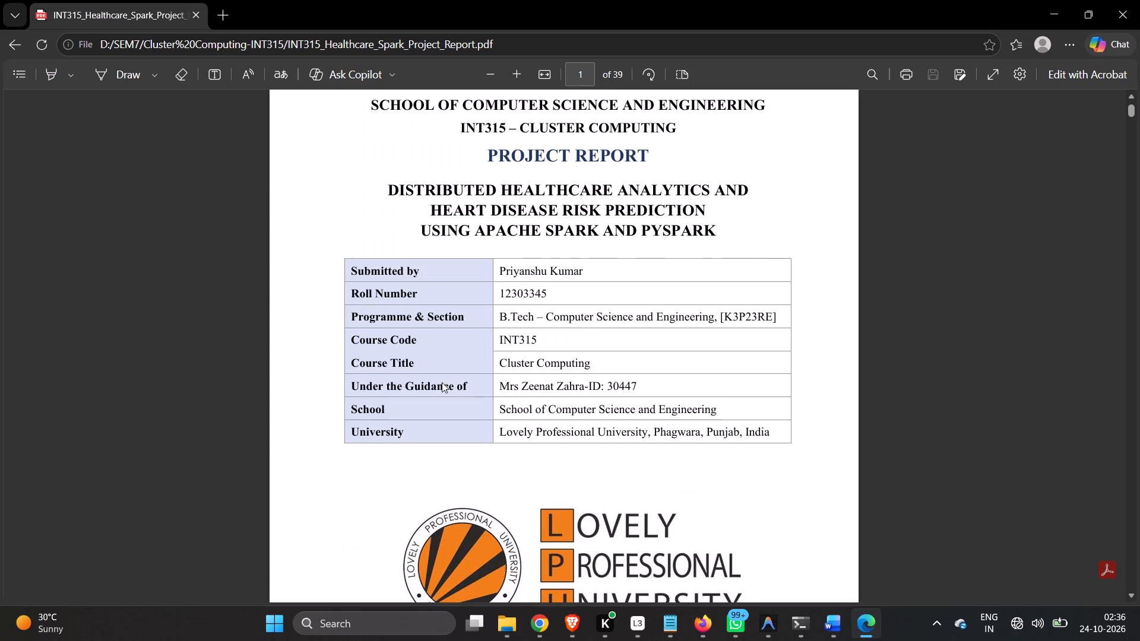
scroll(442, 382, "down", 6)
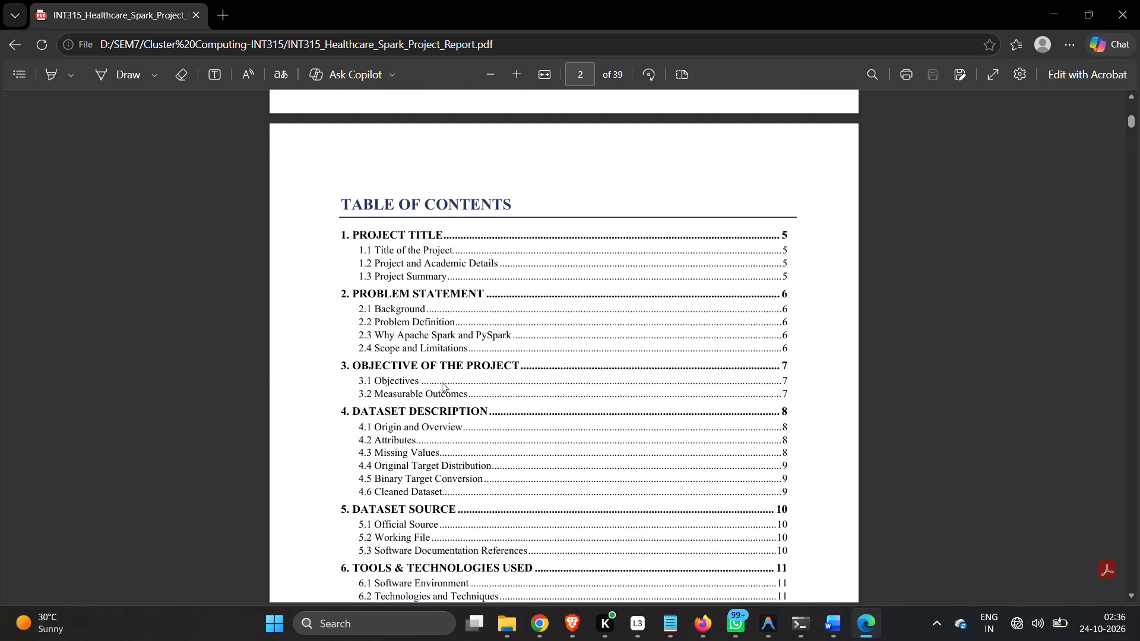
scroll(442, 382, "down", 6)
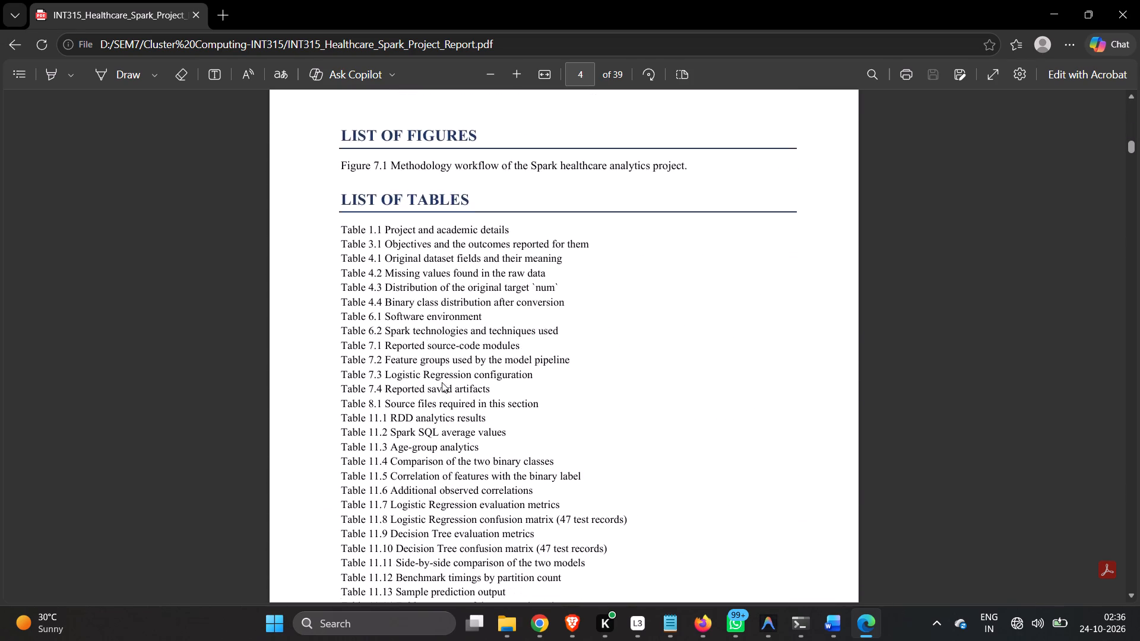
Check the layout of sections 1 to 7 in the PDF, from Project Title through the methodology subsections.
scroll(442, 382, "down", 6)
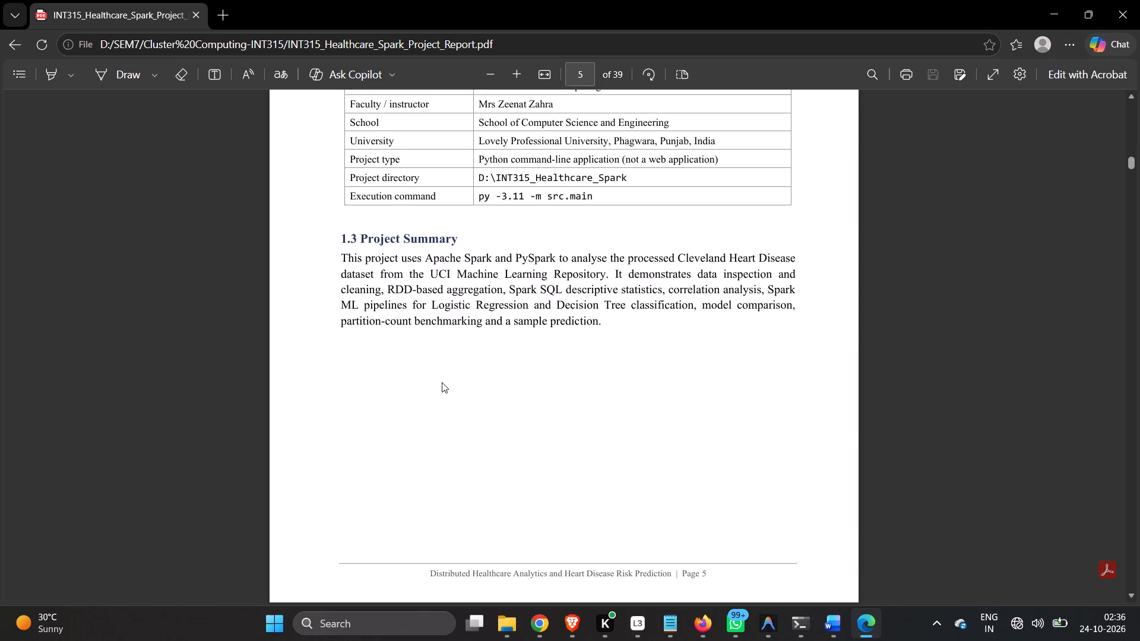
scroll(442, 382, "down", 4)
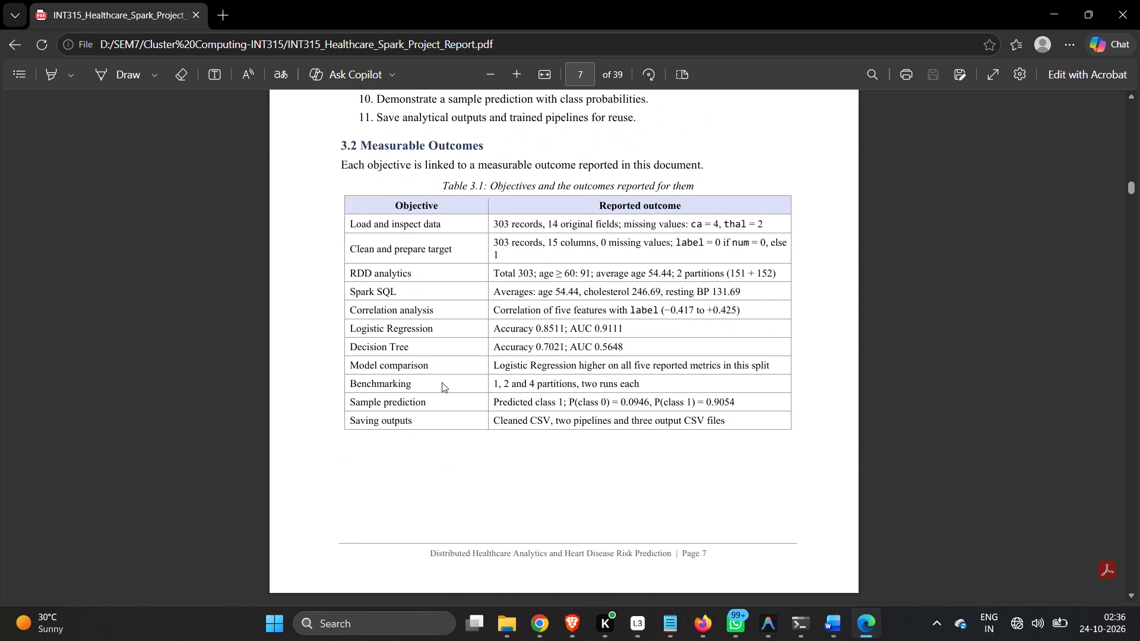
scroll(442, 382, "down", 8)
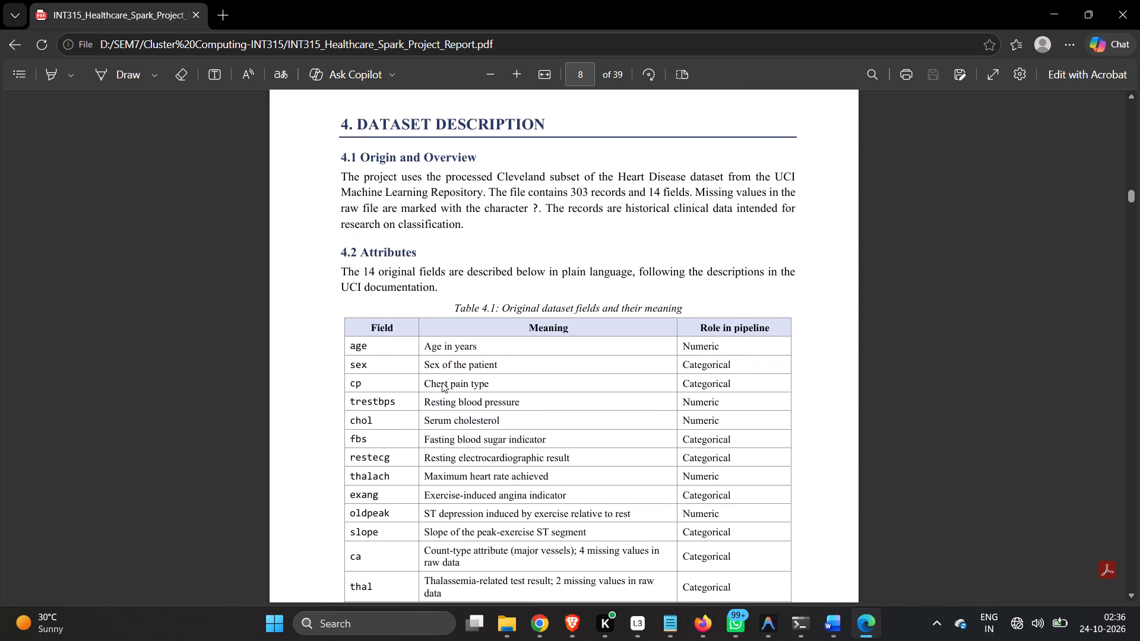
scroll(442, 382, "down", 8)
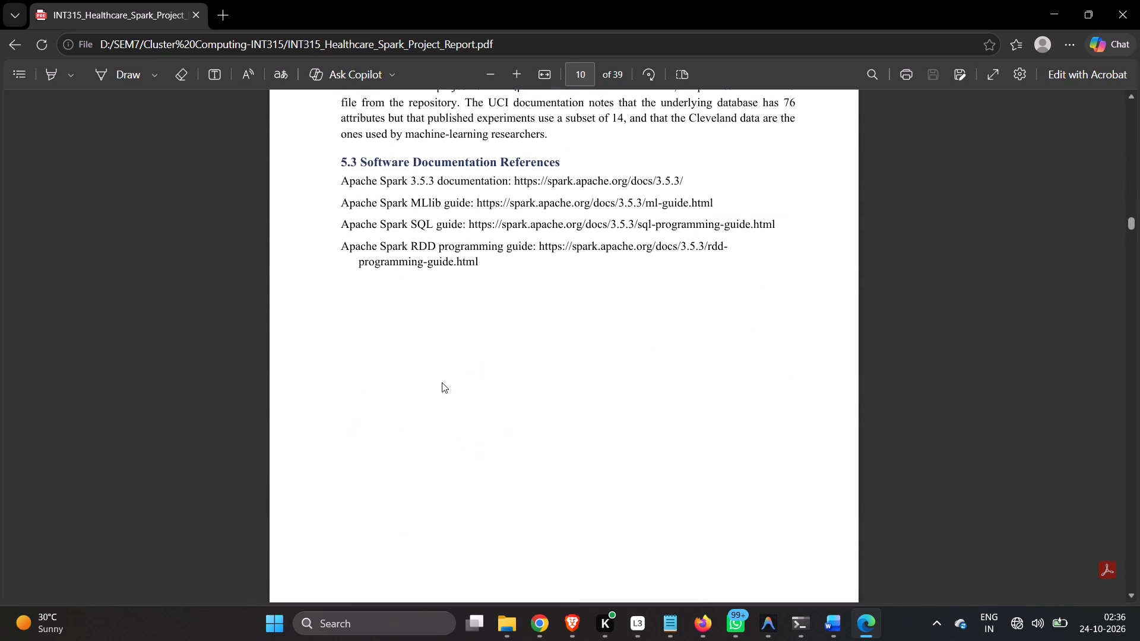
scroll(442, 382, "down", 5)
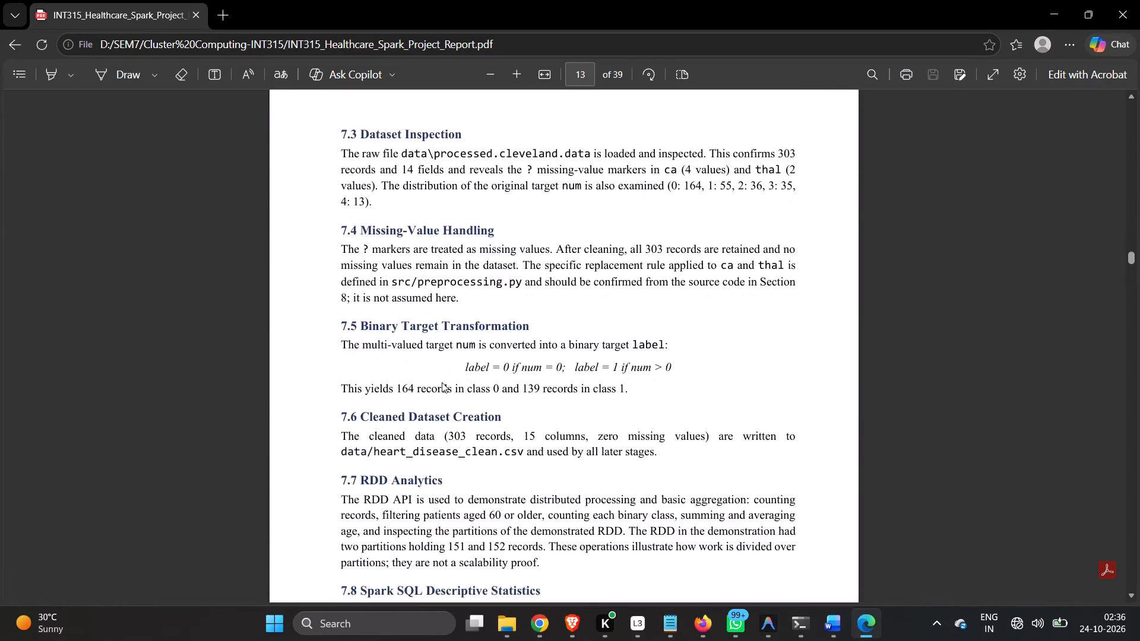
scroll(442, 382, "down", 4)
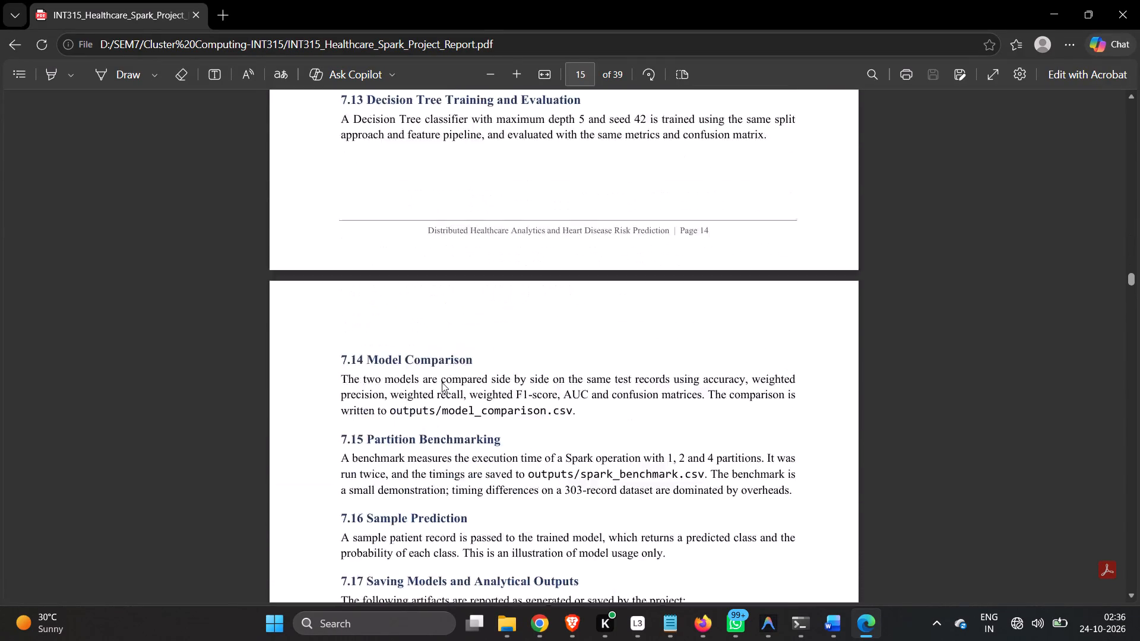
Examine the section 8 source code screenshots and page breaks in the PDF report.
scroll(442, 382, "down", 5)
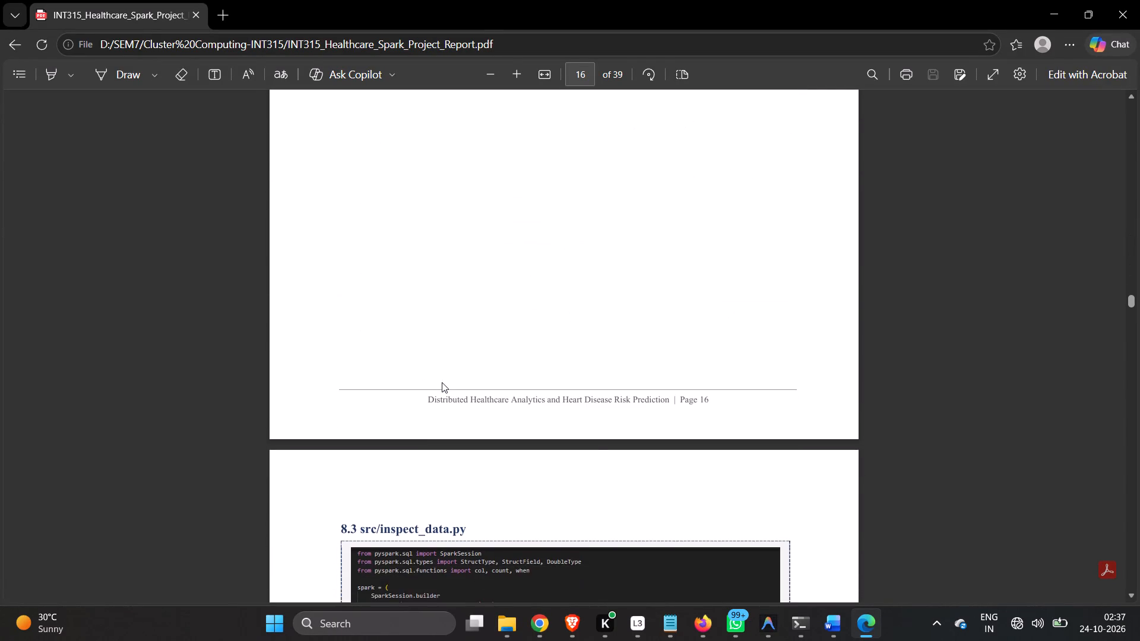
scroll(442, 382, "down", 5)
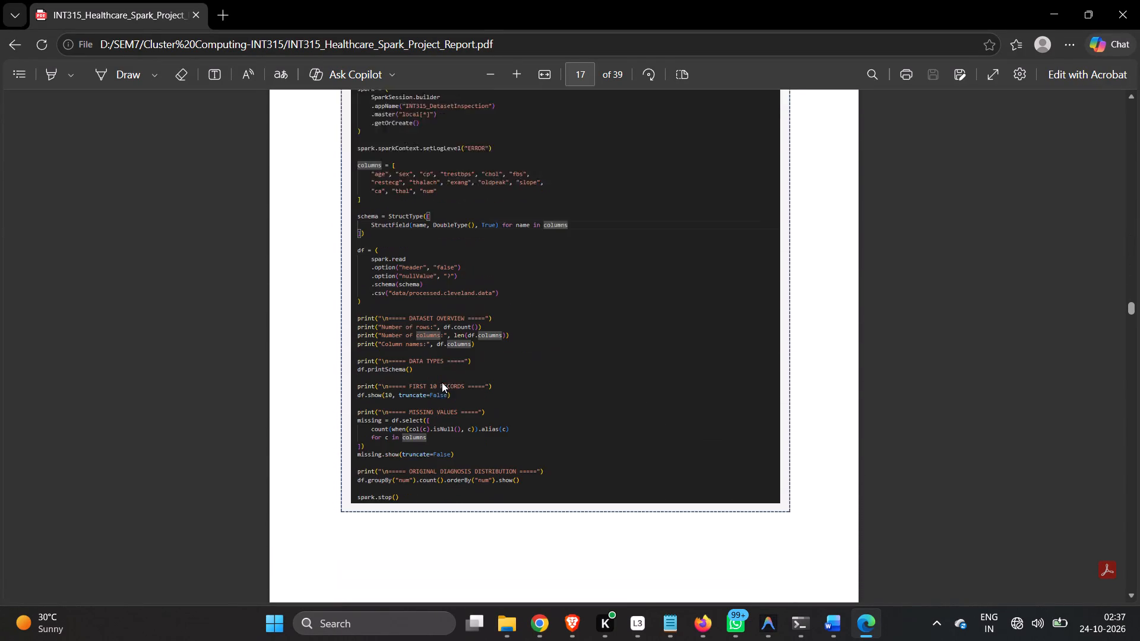
scroll(442, 382, "down", 6)
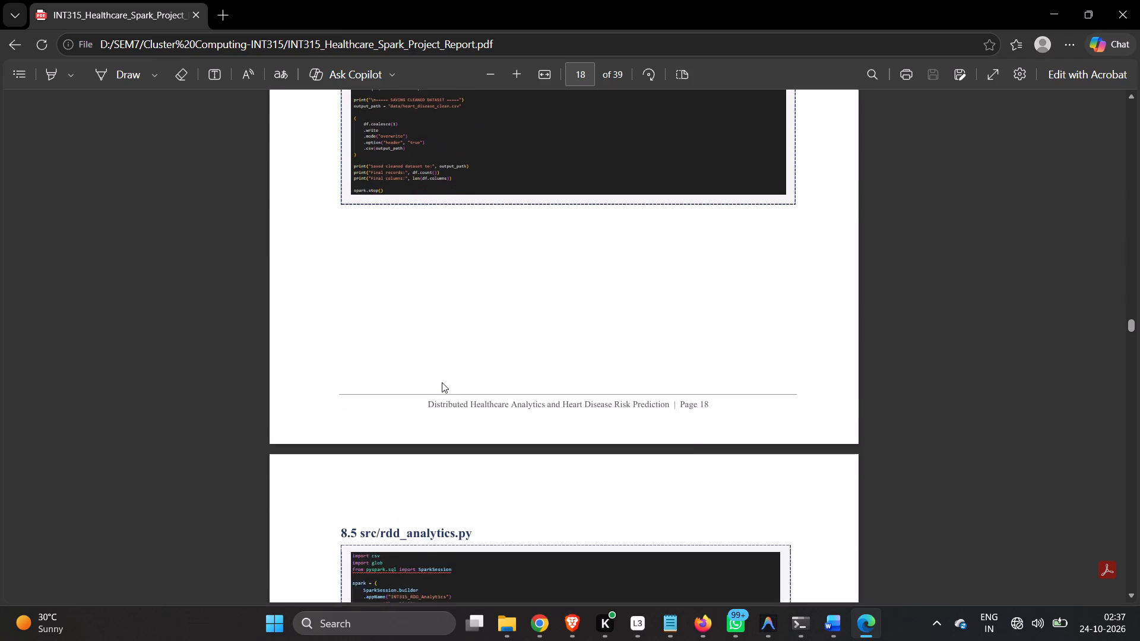
scroll(442, 382, "down", 6)
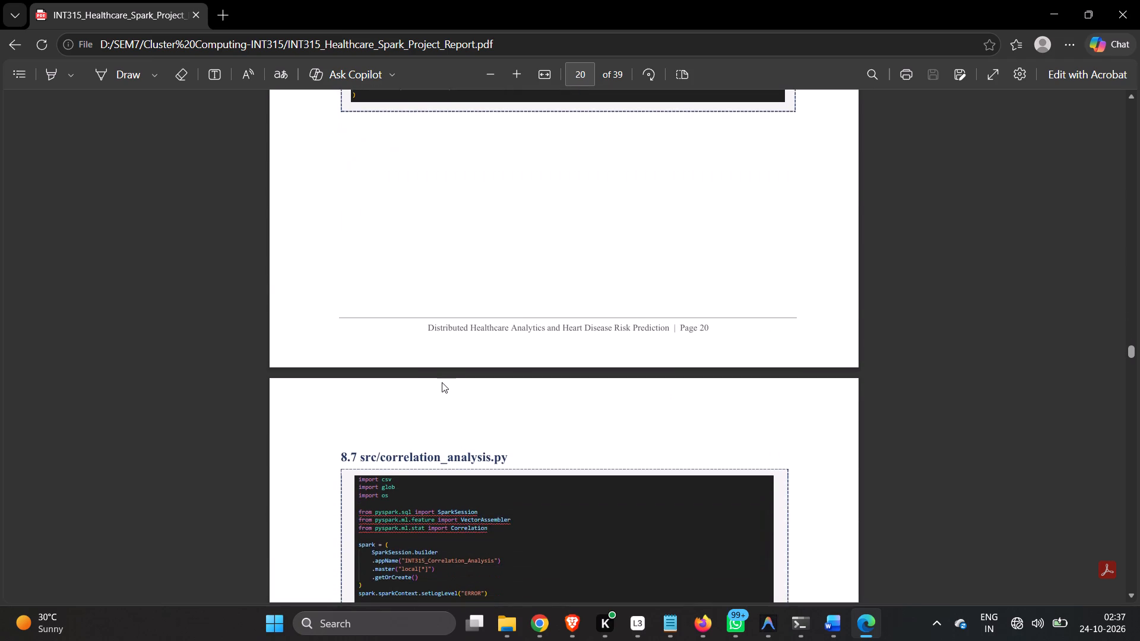
scroll(442, 382, "down", 3)
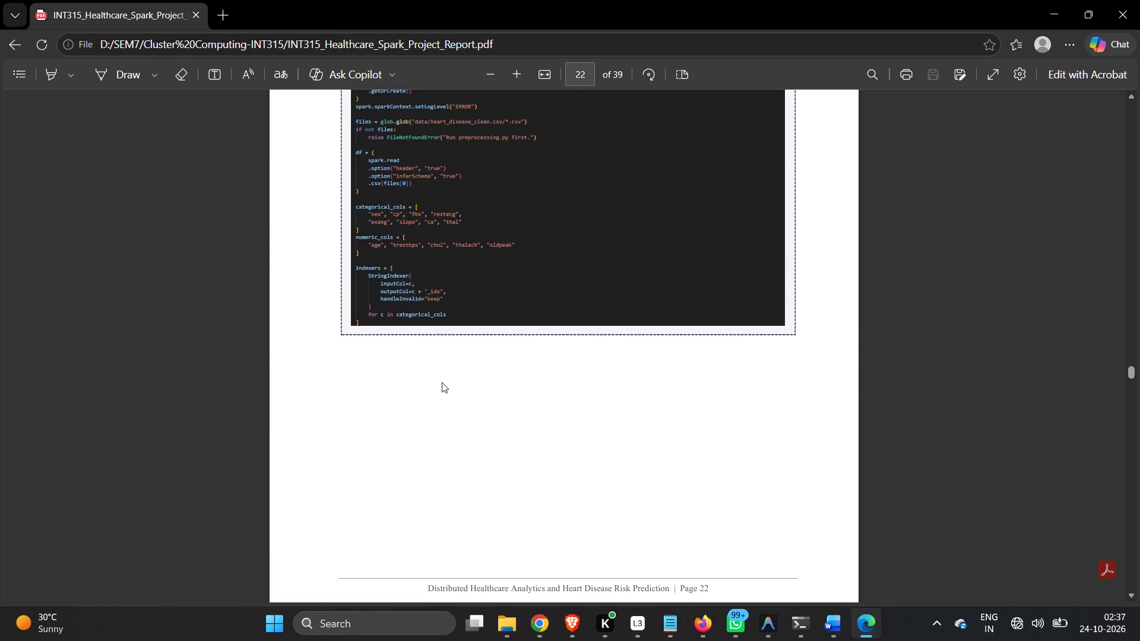
scroll(442, 382, "down", 6)
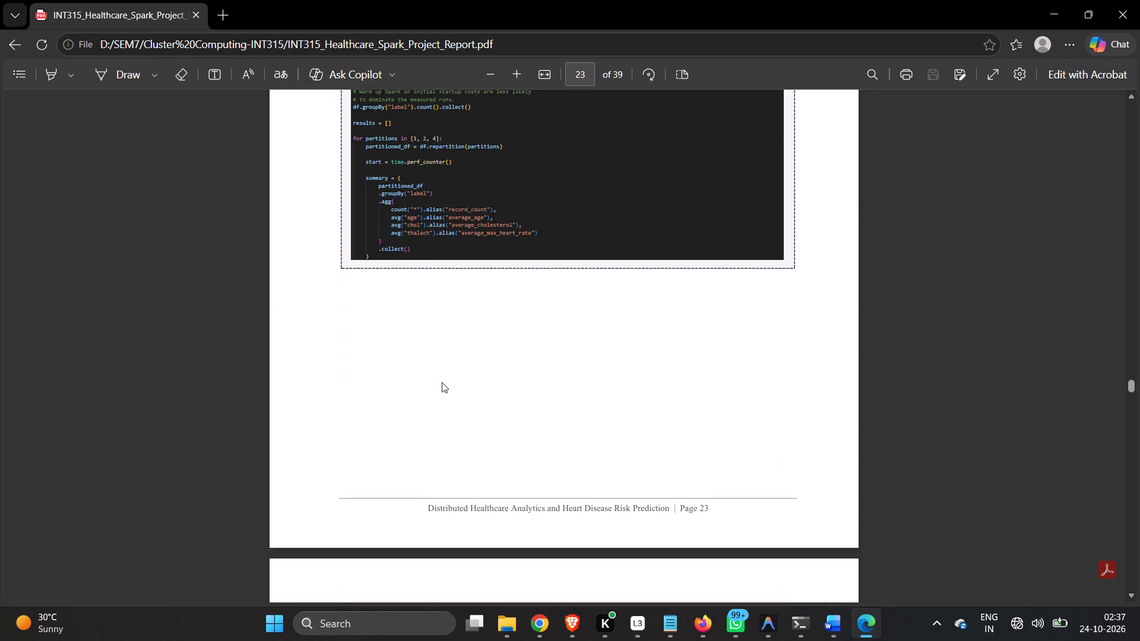
scroll(442, 382, "down", 3)
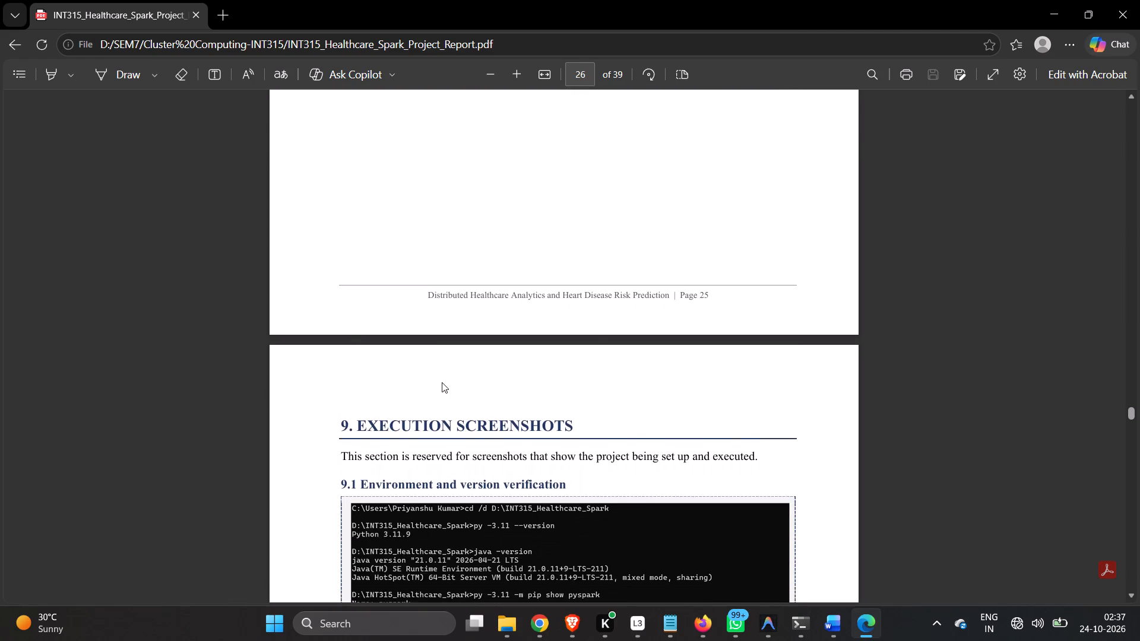
Examine the section 9 execution screenshots in the PDF report, including environment verification and project directory structure.
scroll(442, 382, "down", 4)
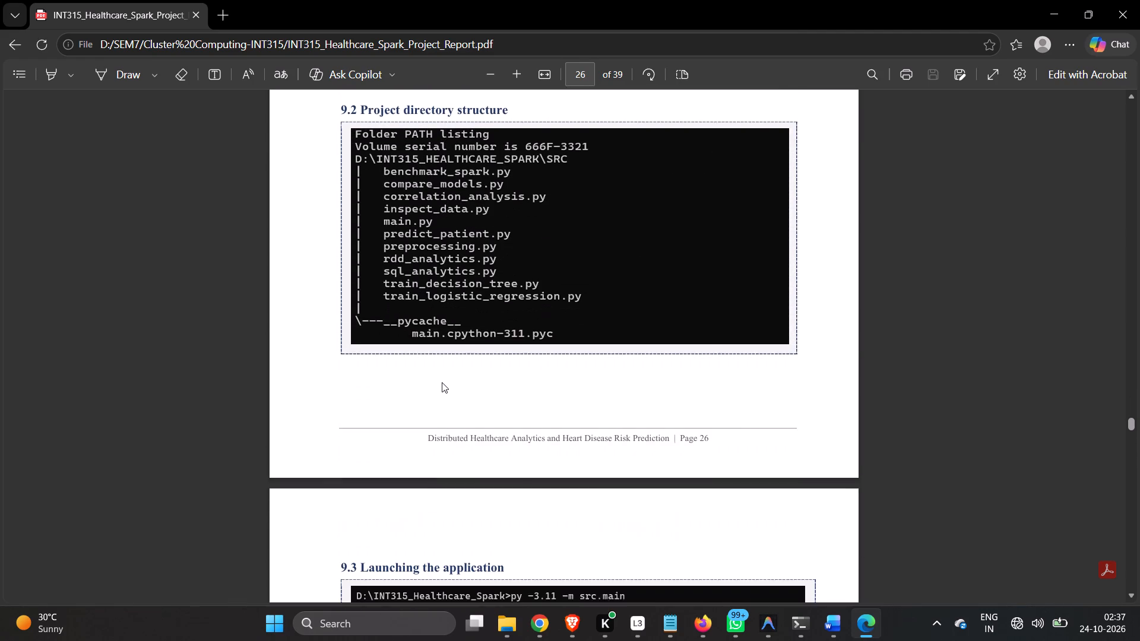
scroll(442, 382, "down", 5)
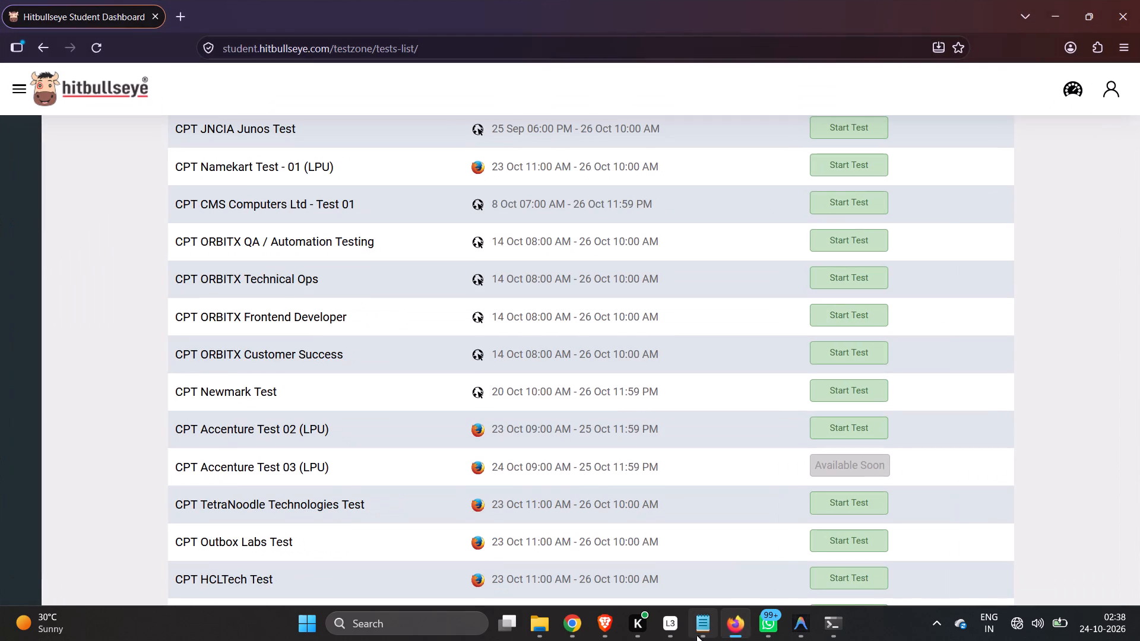
Move the INT315_Healthcare_Spark_Report Word document from the INT315_Healthcare_Spark folder on drive D to SEM7's Cluster Computing-INT315 folder.
left_click(538, 618)
left_click(492, 559)
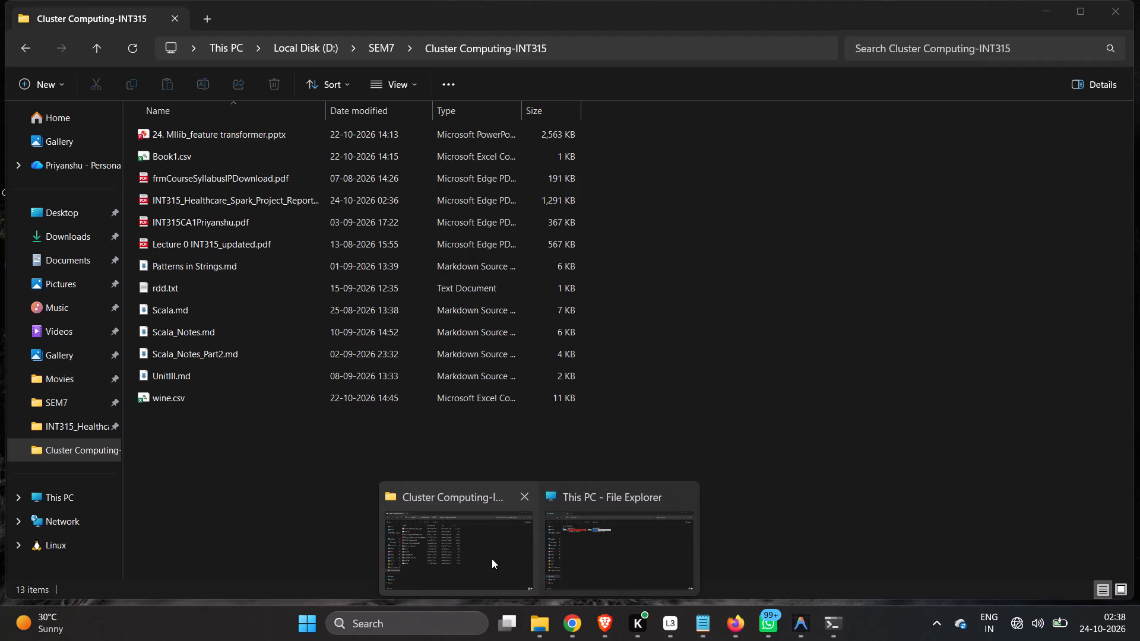
left_click(244, 198)
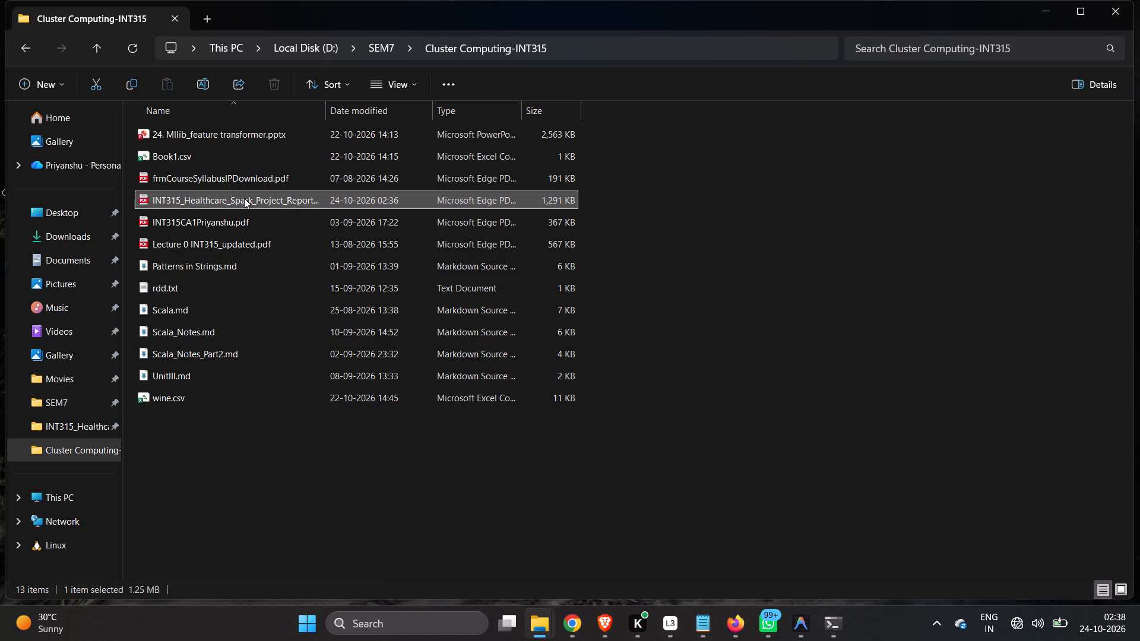
left_click(91, 426)
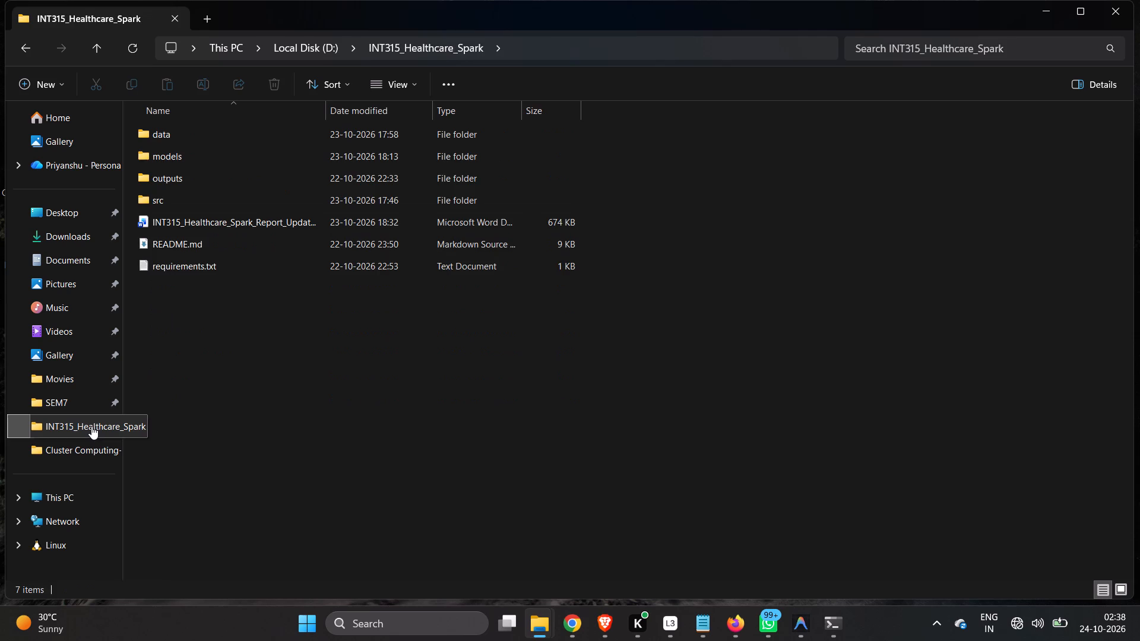
left_click(240, 223)
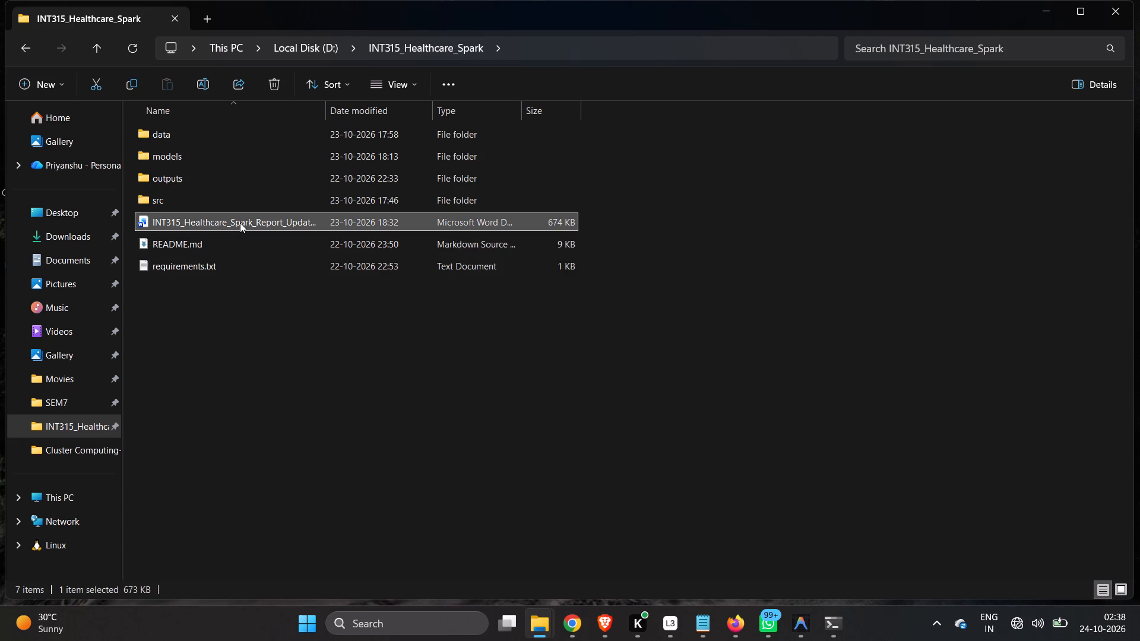
key("ctrl+x")
left_click(78, 445)
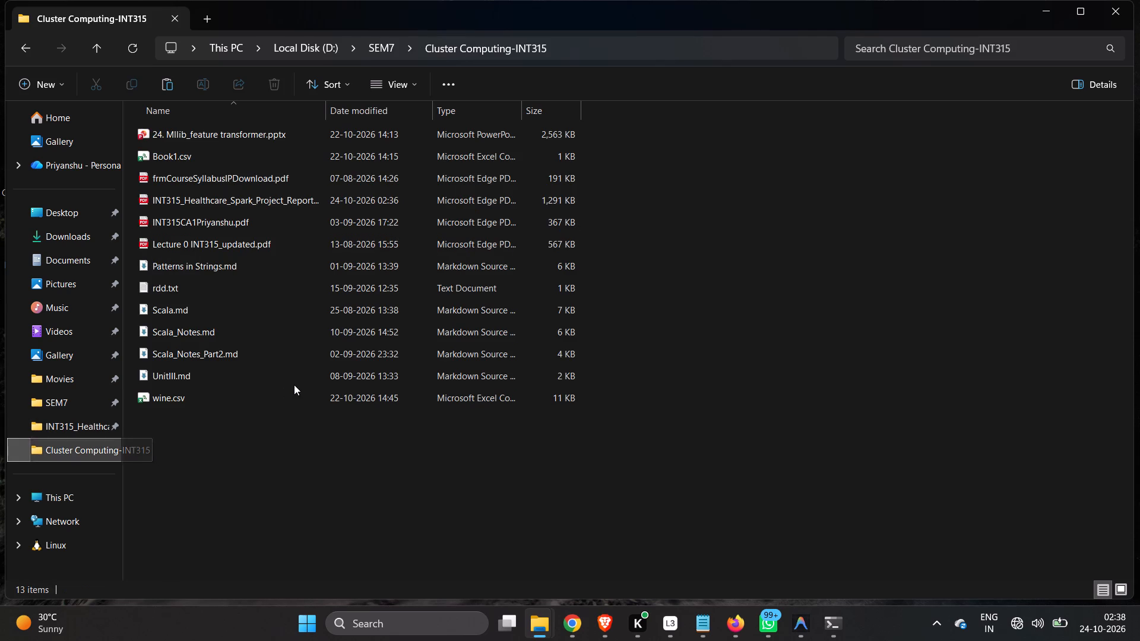
left_click(294, 385)
key("ctrl+v")
left_click(251, 475)
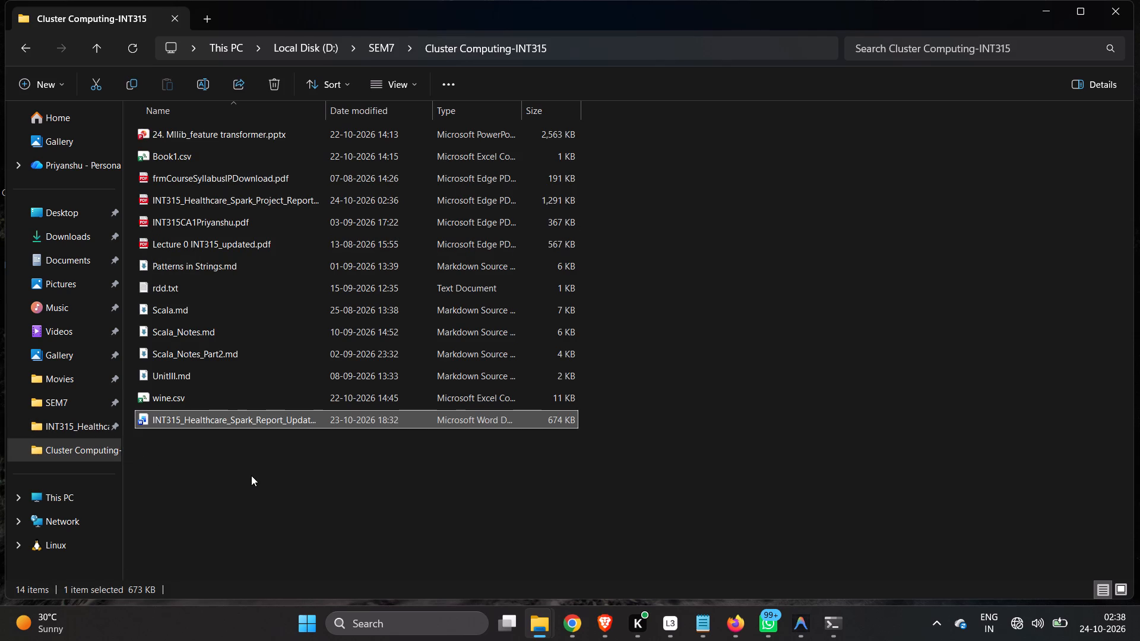
Check the contents of the INT315_Healthcare_Spark folder at the root of drive D.
left_click(83, 420)
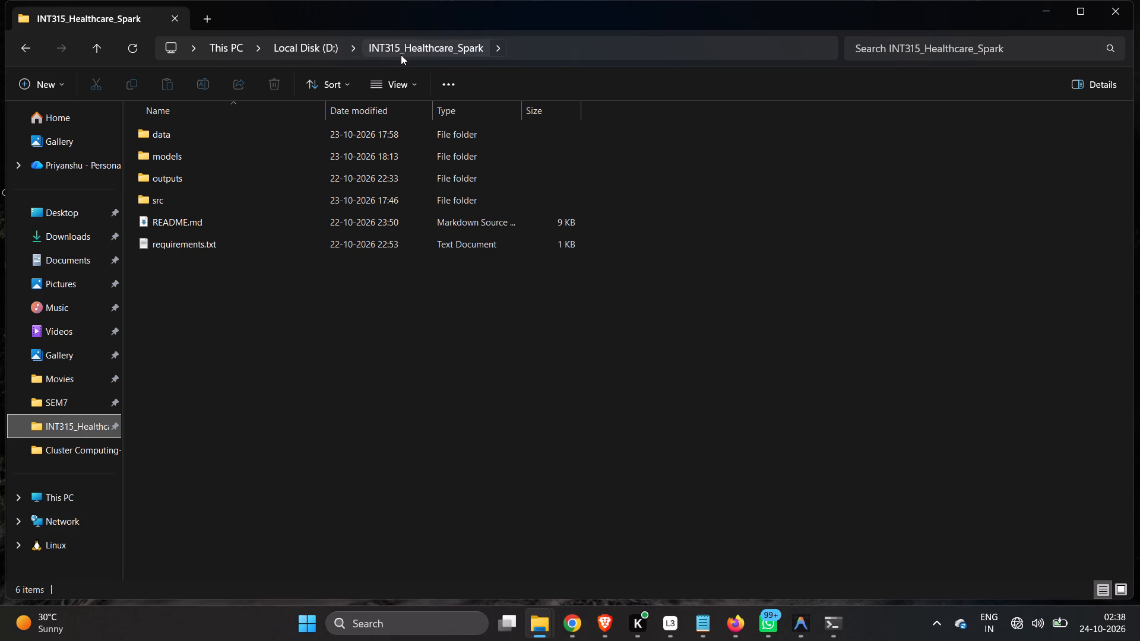
left_click(316, 52)
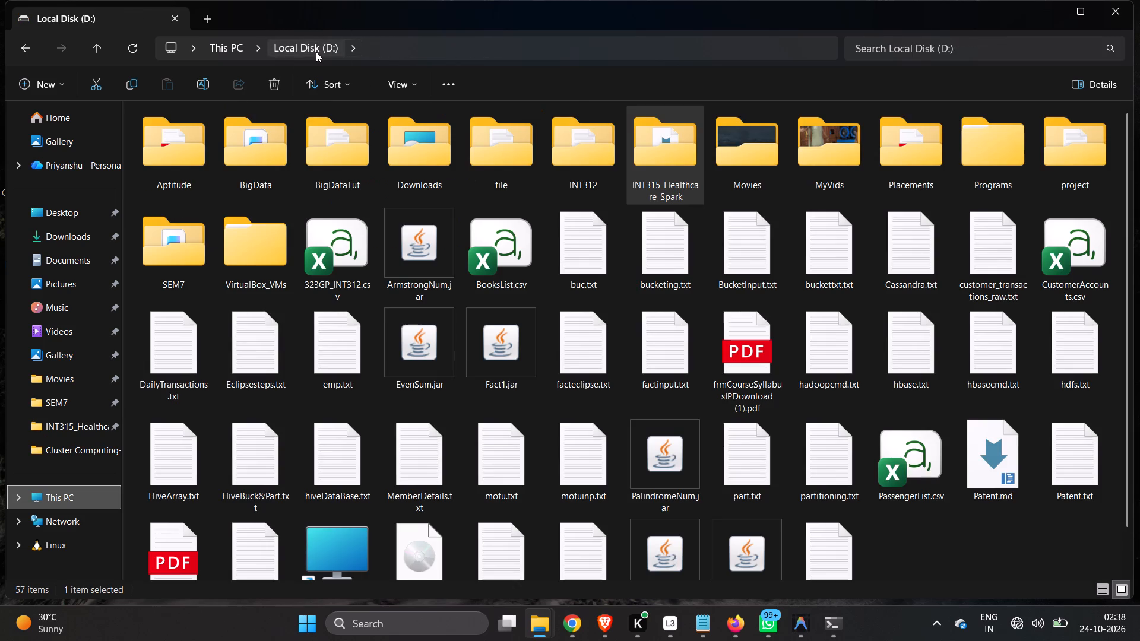
double_click(663, 161)
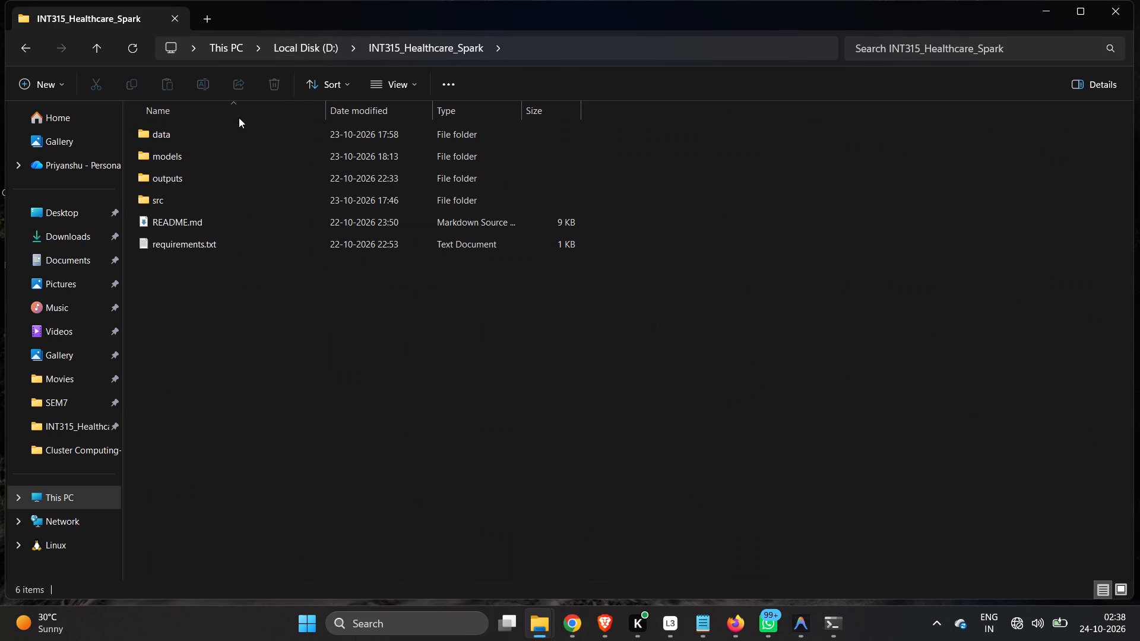
left_click(24, 46)
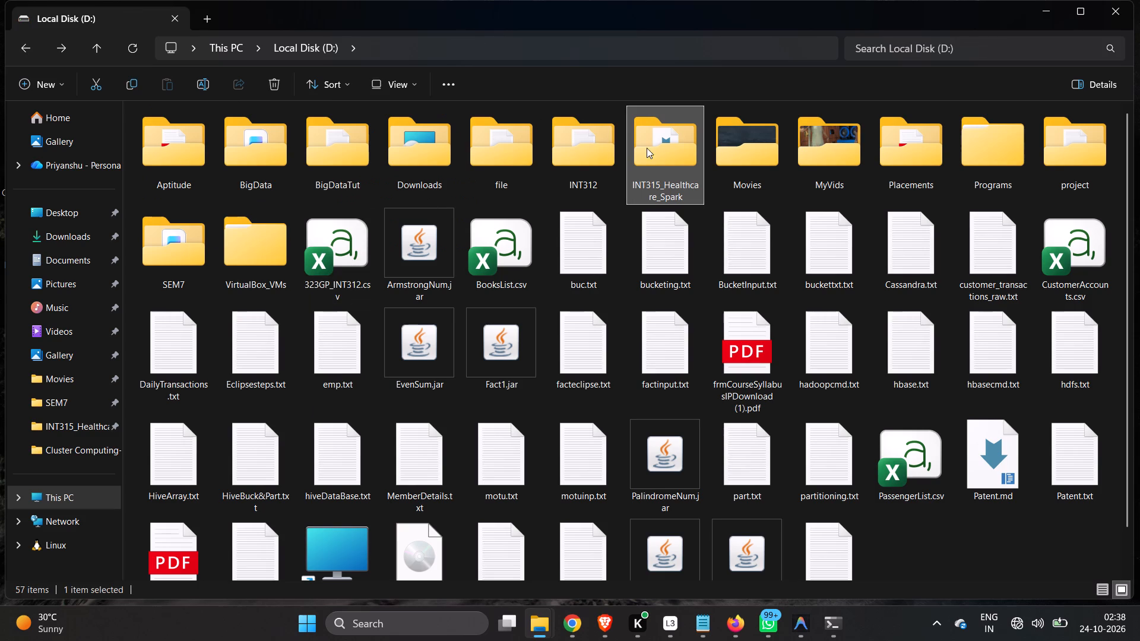
Inspect the HeartDisease_Spark folder inside SEM7 and delete that folder.
double_click(198, 240)
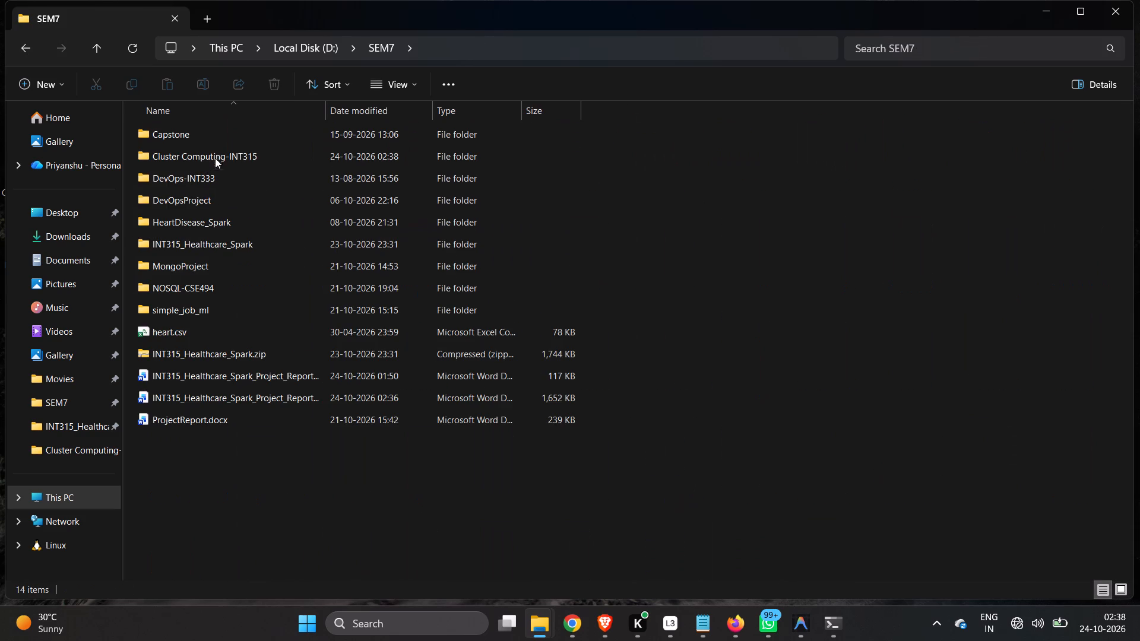
double_click(207, 229)
left_click(36, 50)
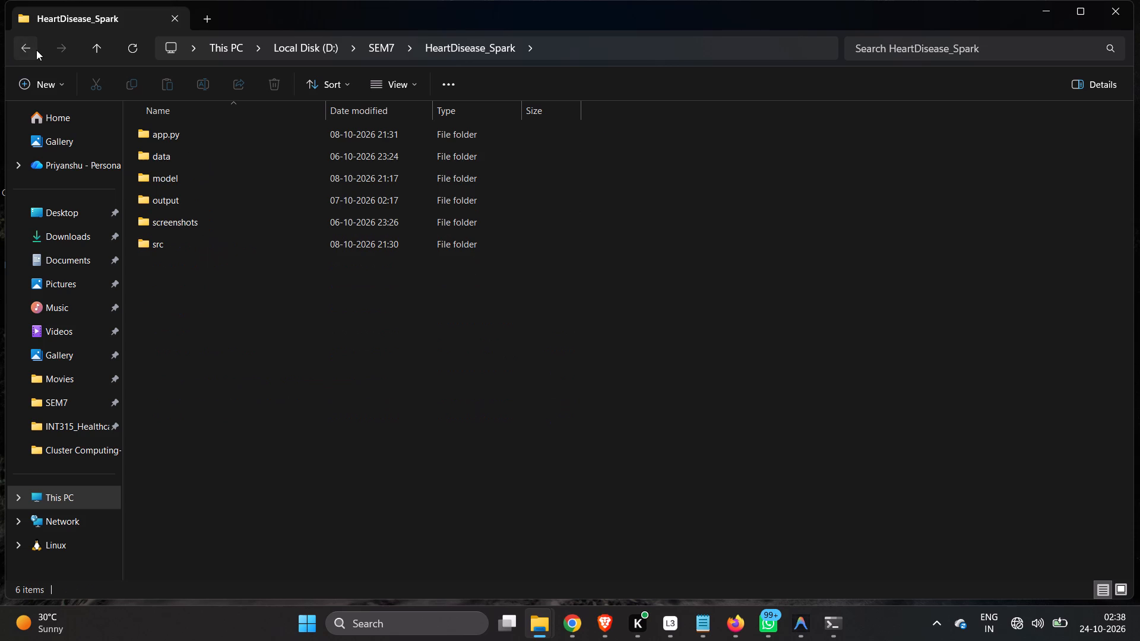
left_click(274, 85)
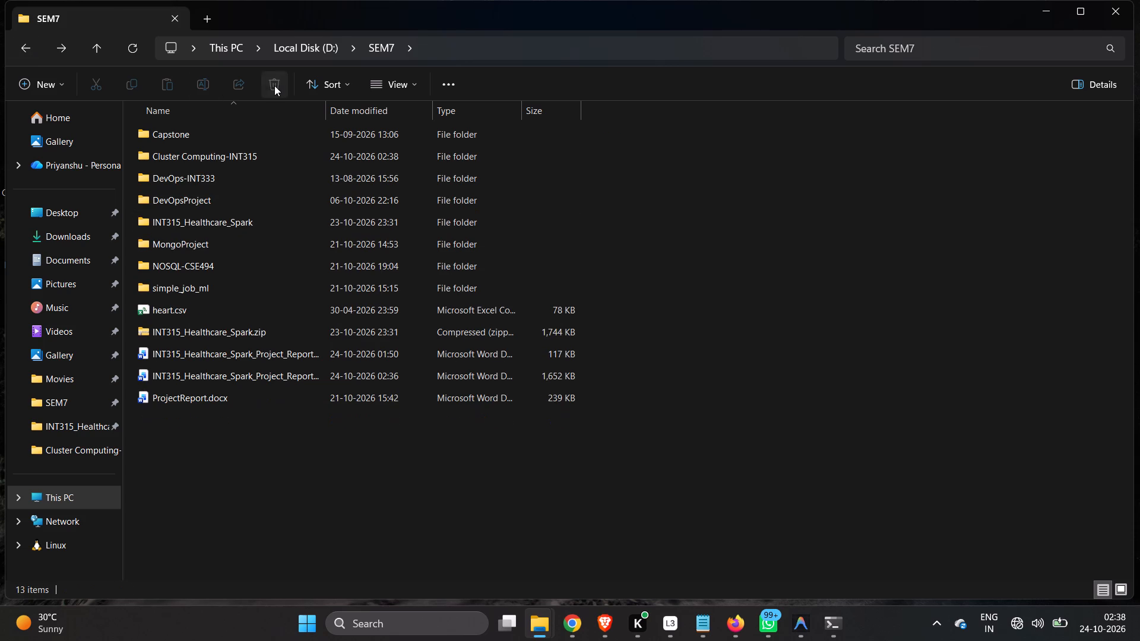
Inspect the INT315_Healthcare_Spark folder inside SEM7 and delete that folder.
left_click(241, 218)
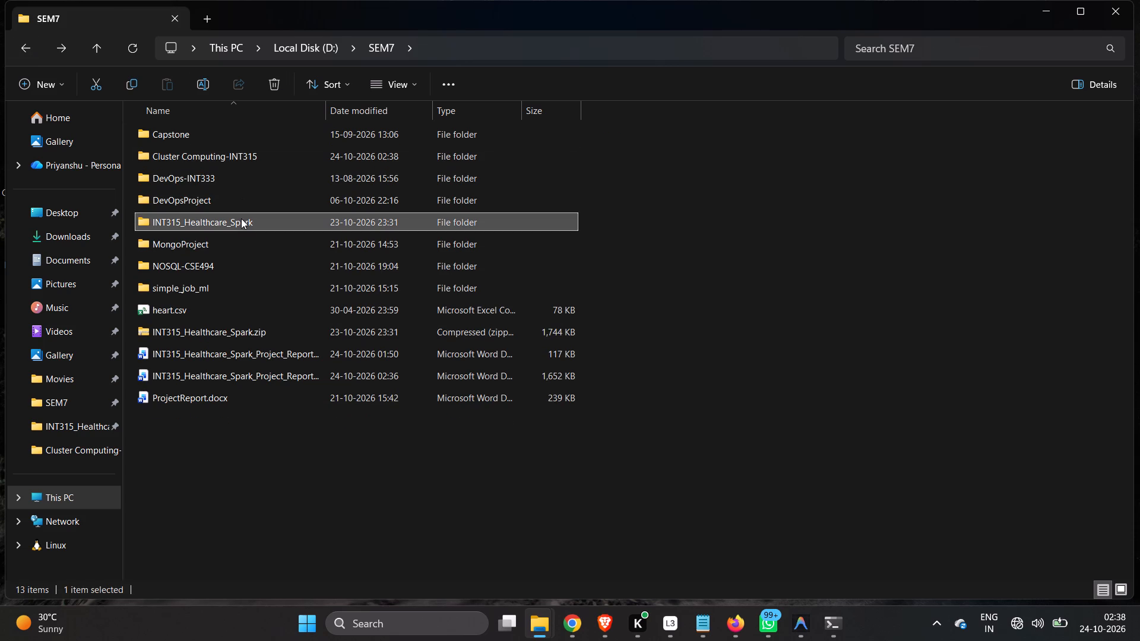
double_click(247, 221)
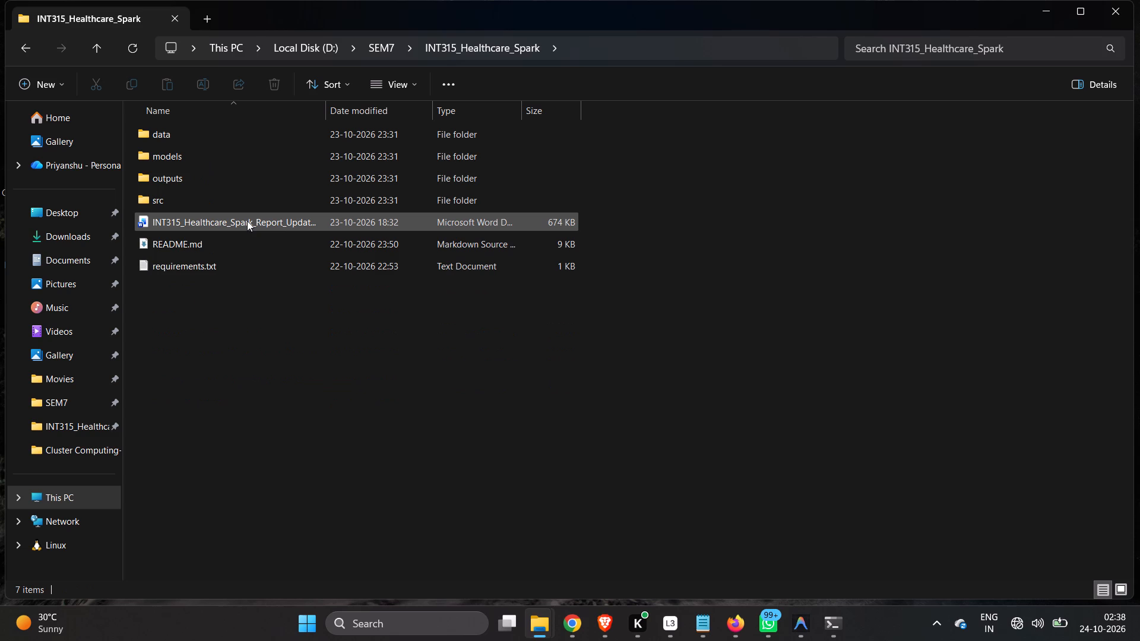
left_click(27, 50)
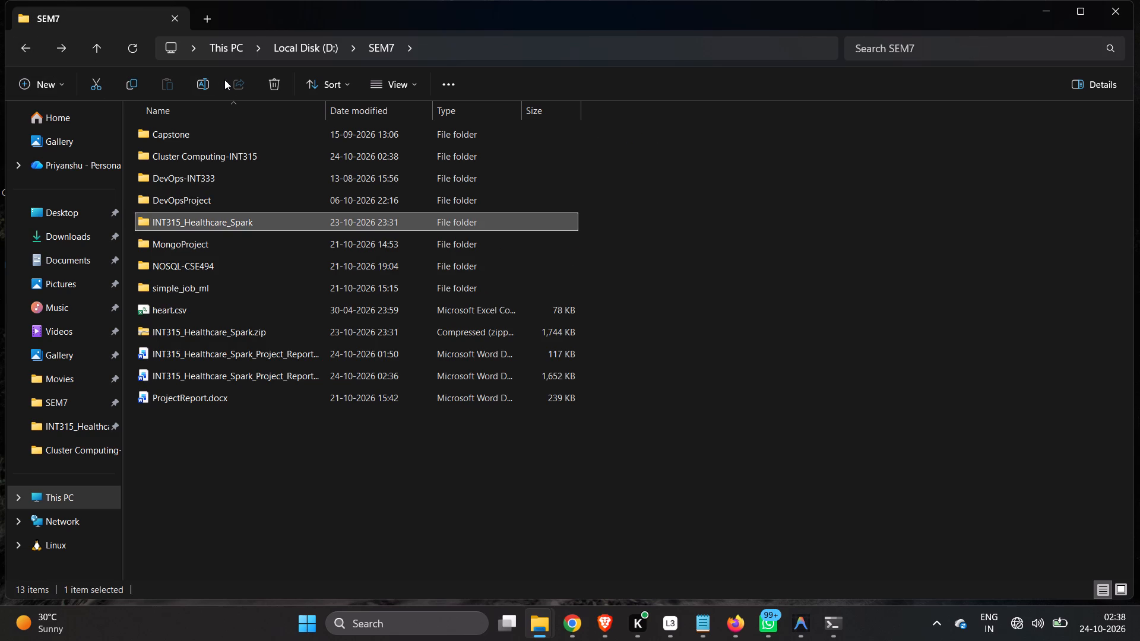
left_click(266, 83)
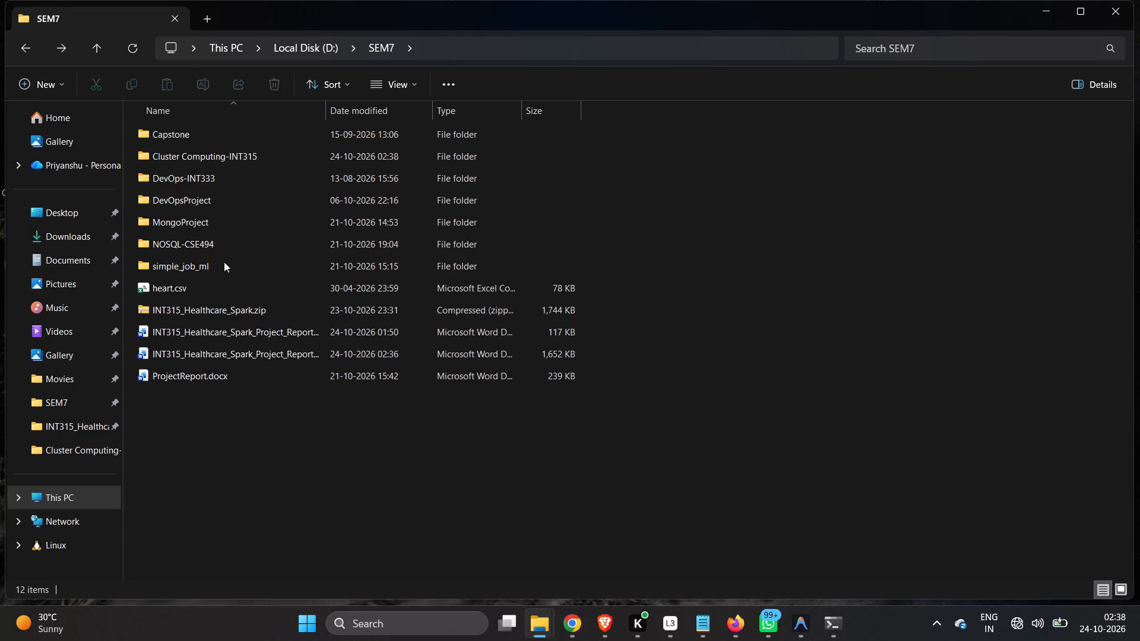
Check the contents of the simple_job_ml folder inside SEM7 and return to SEM7.
left_click(224, 262)
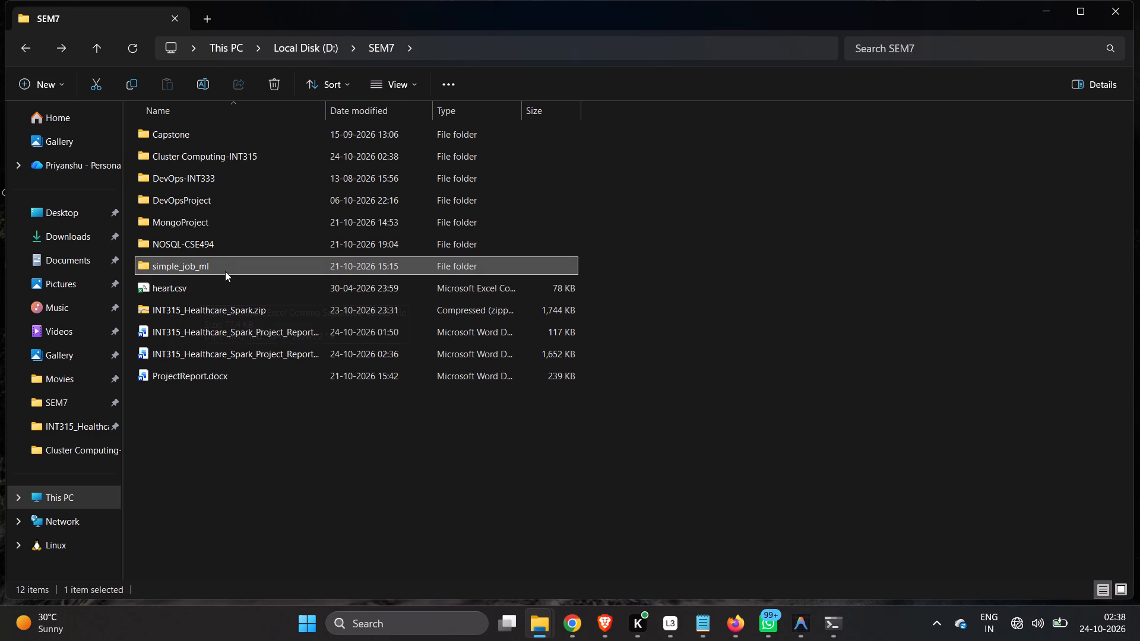
double_click(225, 271)
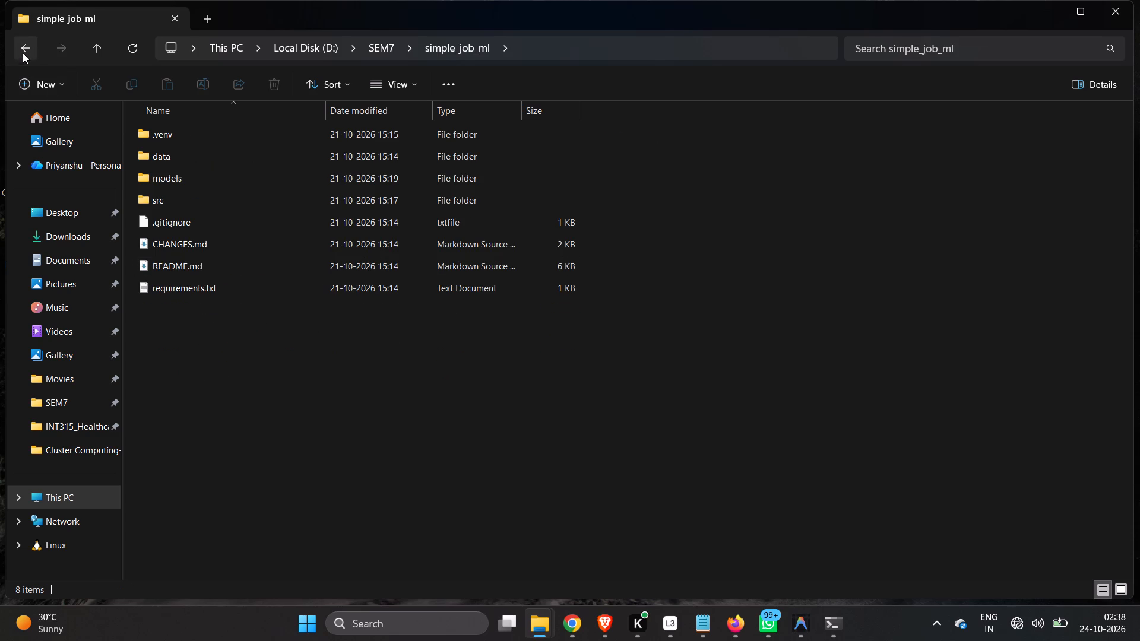
left_click(24, 55)
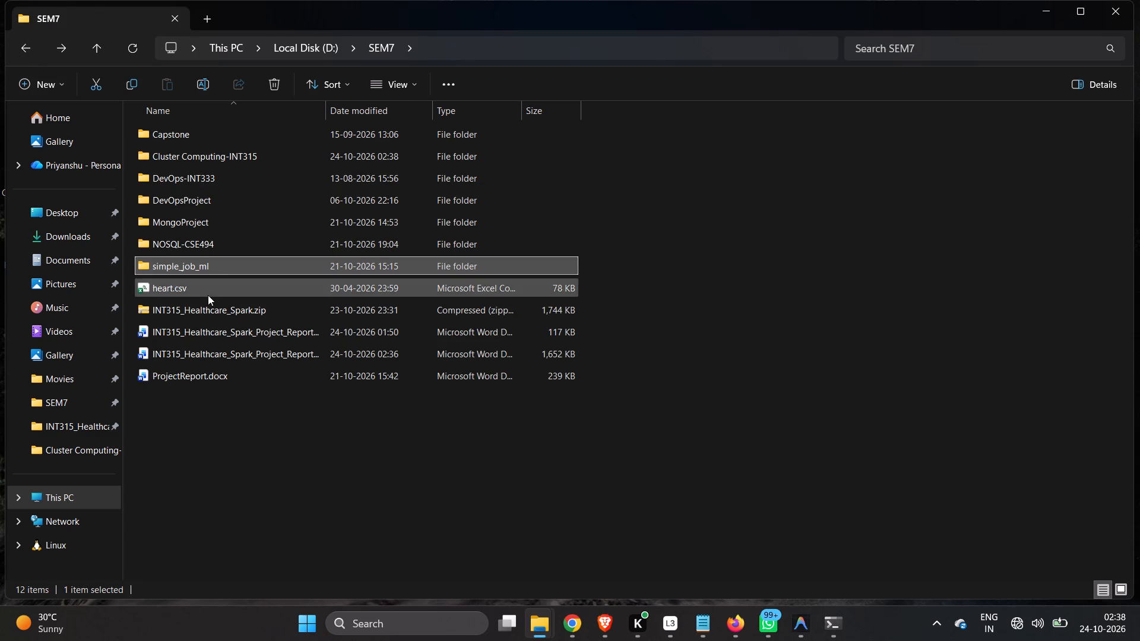
Delete INT315_Healthcare_Spark.zip and both Word documents whose names start with INT315_Healthcare_Spark_Project_Report from the SEM7 folder.
left_click(218, 309)
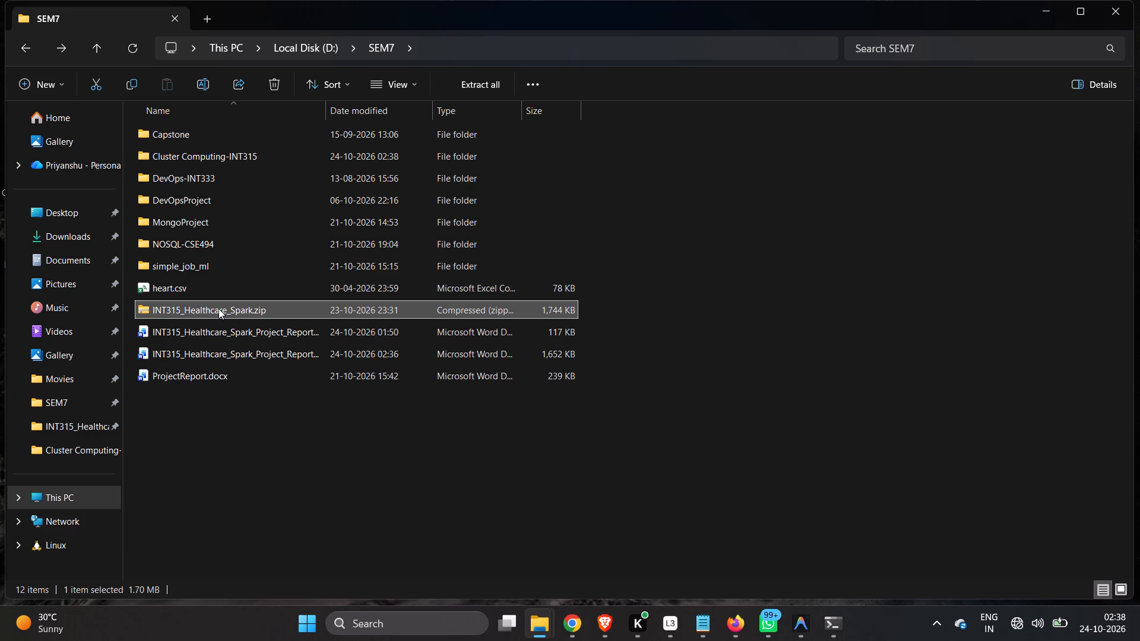
left_click(273, 82)
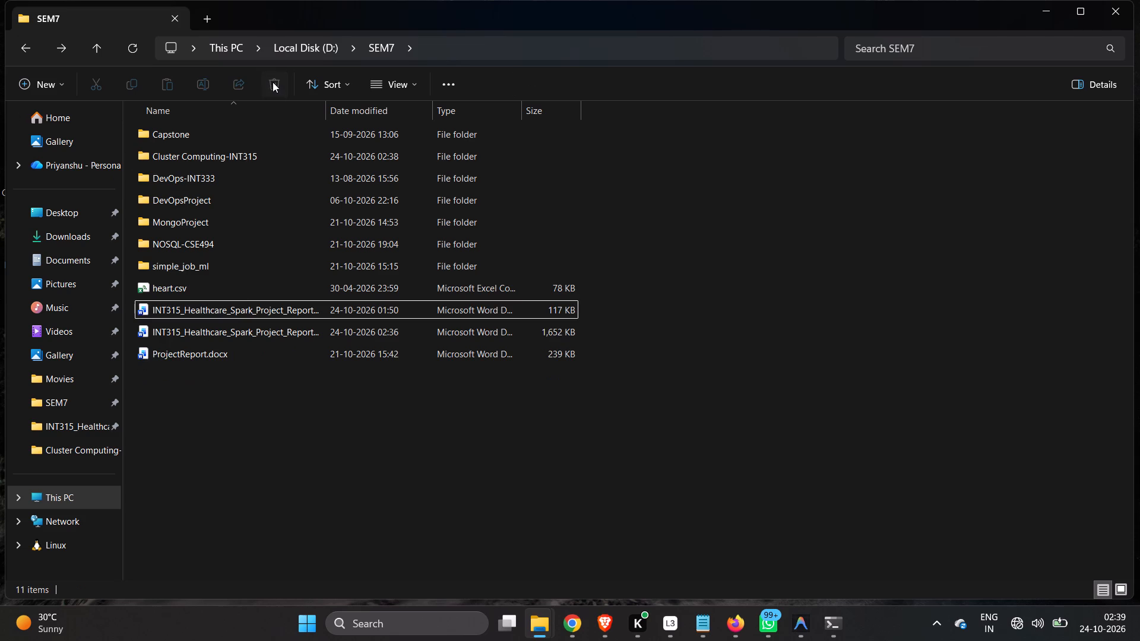
left_click(237, 308)
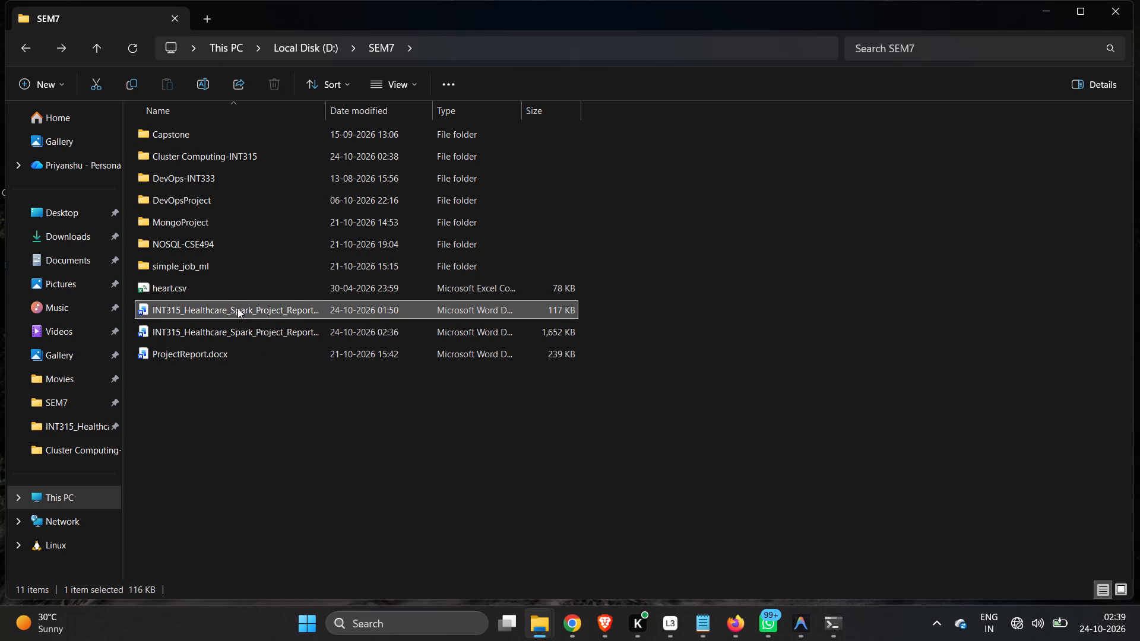
left_click(237, 328, "ctrl")
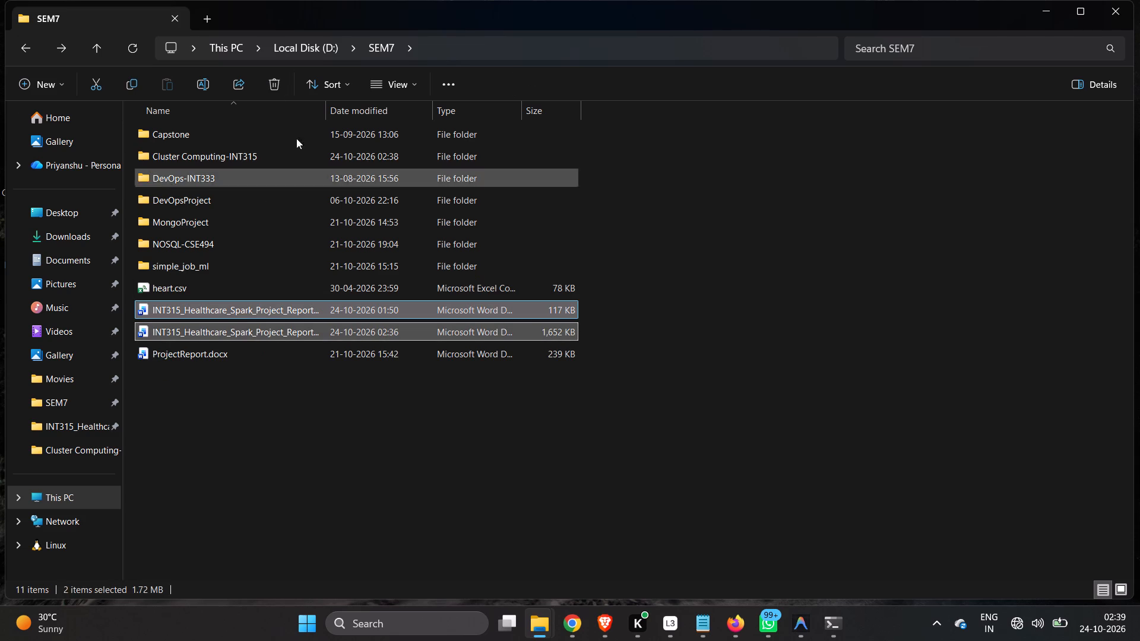
left_click(273, 93)
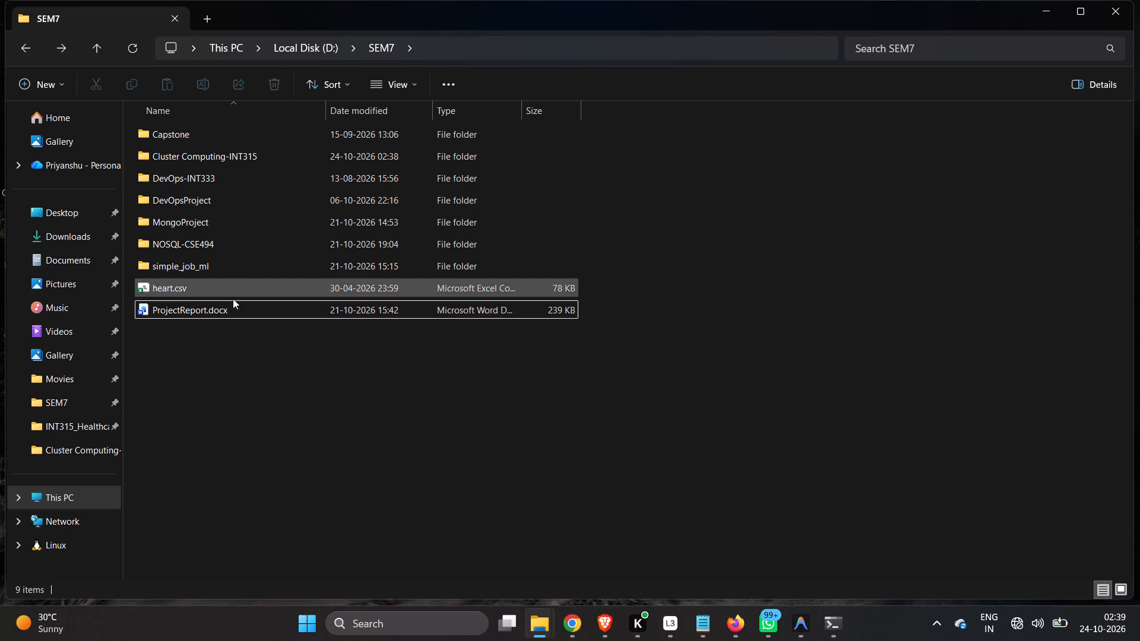
Review ProjectReport.docx from SEM7 in Word, close it, and delete the file from the folder.
double_click(233, 308)
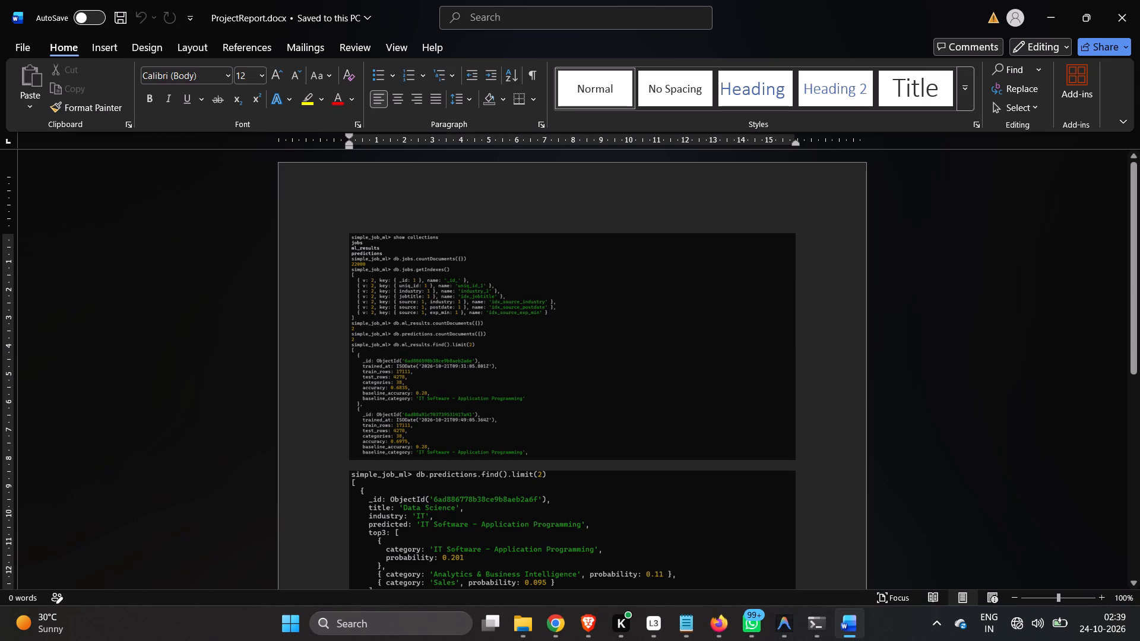
scroll(568, 316, "down", 4)
left_click(1128, 1)
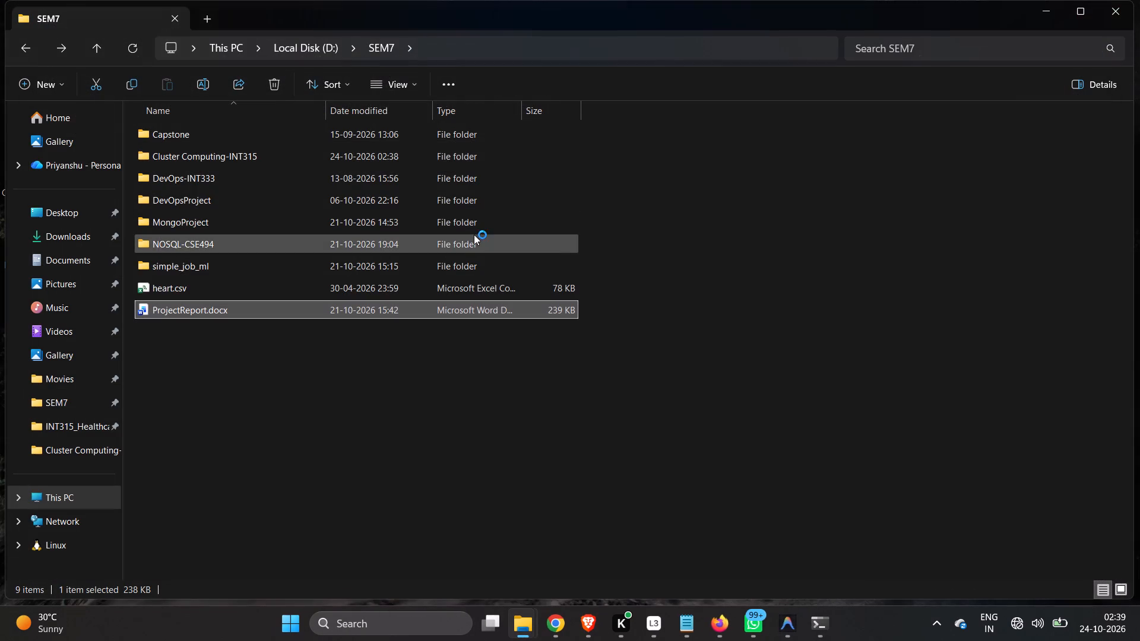
left_click(266, 87)
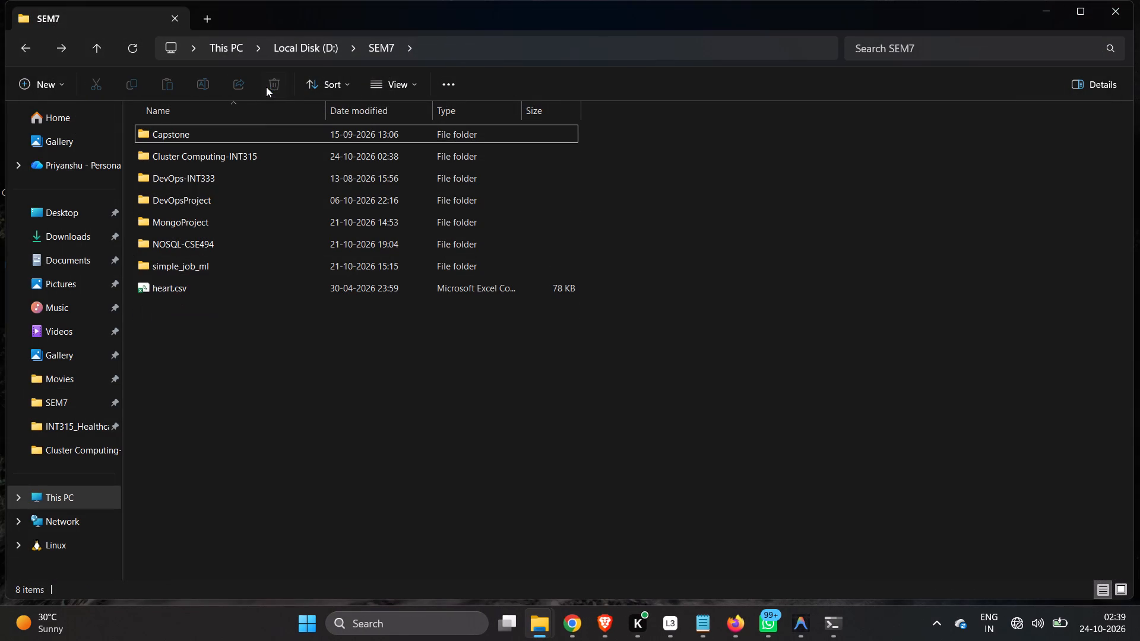
left_click(274, 354)
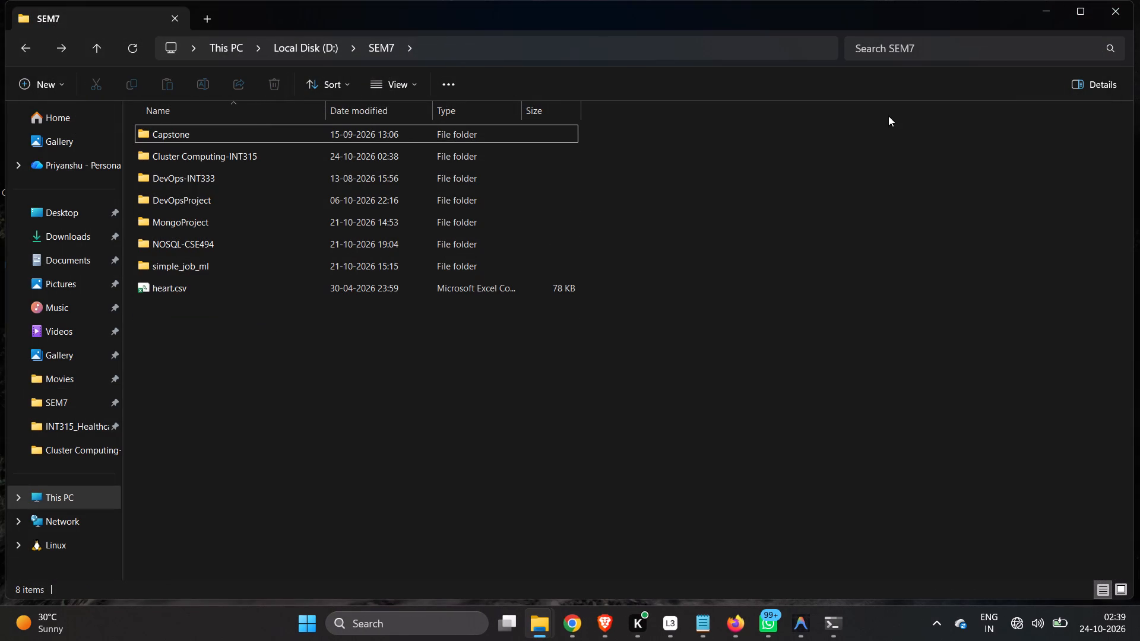
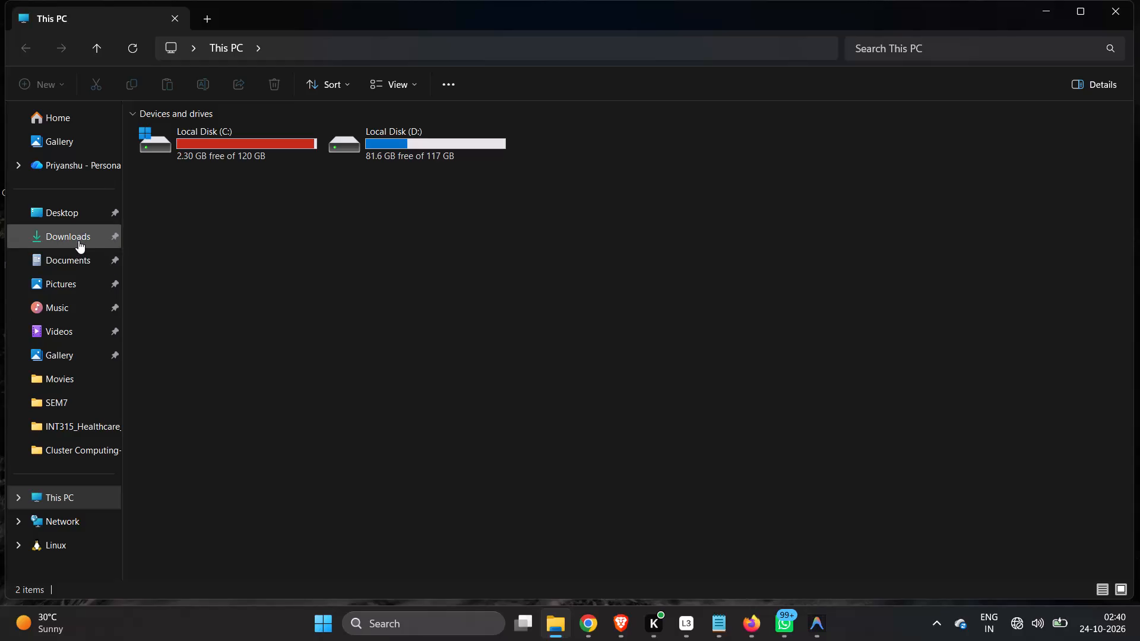
Delete the thirteen newest files in Downloads, from Spark_Report_Screenshot_Checklist.txt through the Smart_Expense_Tracker_Expanded Word document, keeping archive (2).zip.
left_click(78, 240)
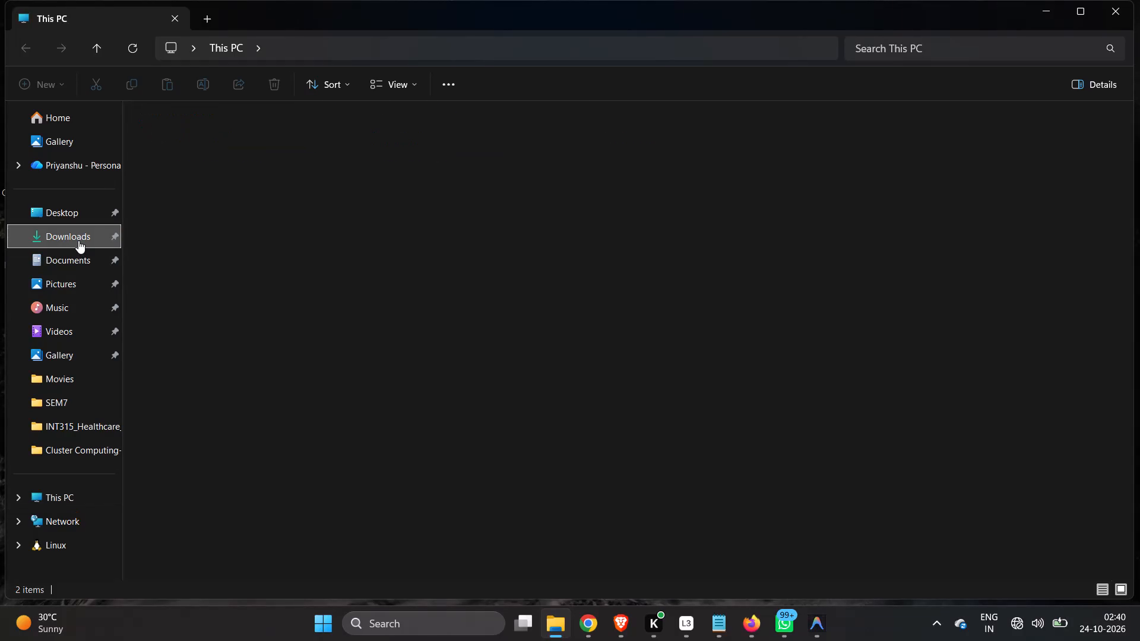
left_click(231, 150)
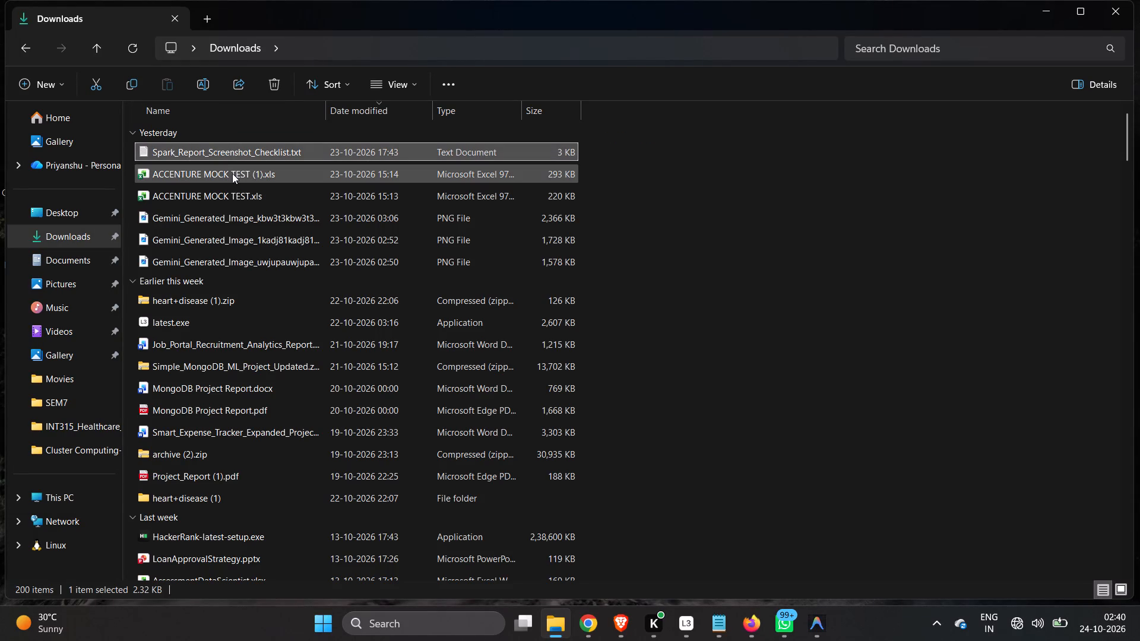
left_click(232, 173, "ctrl")
left_click(230, 196, "ctrl")
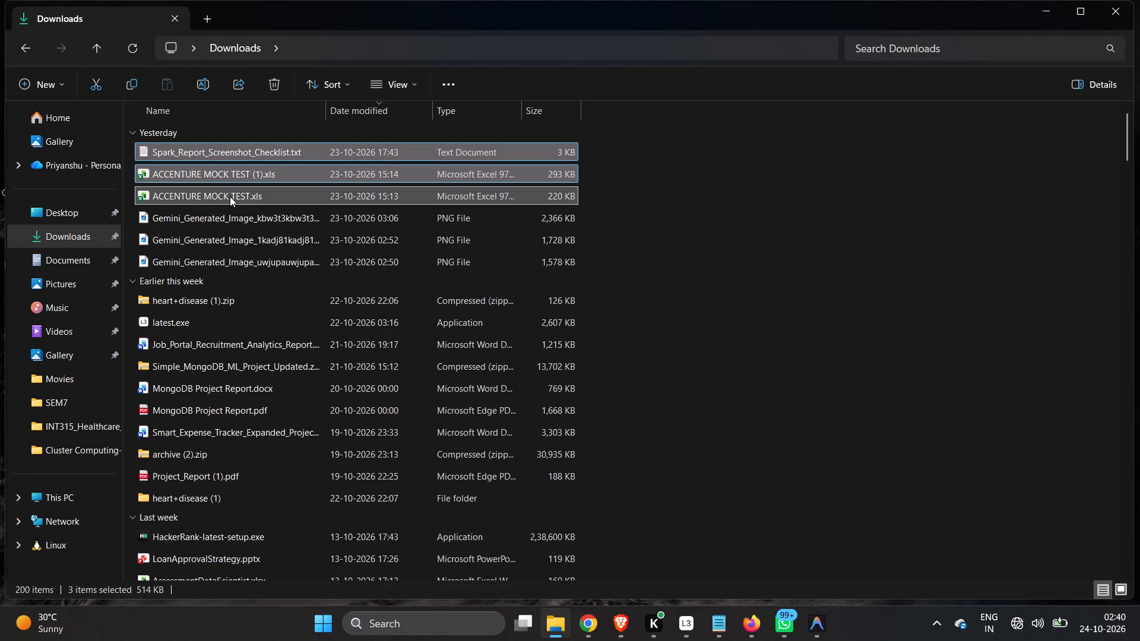
left_click(230, 214, "ctrl")
left_click(228, 239, "ctrl")
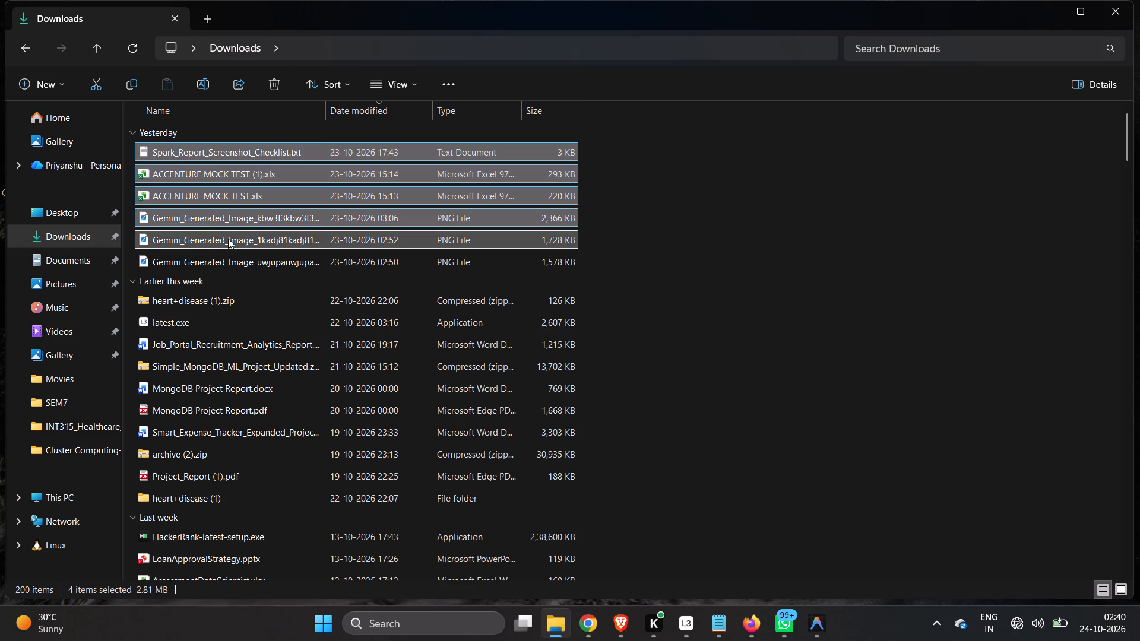
left_click(228, 261, "ctrl")
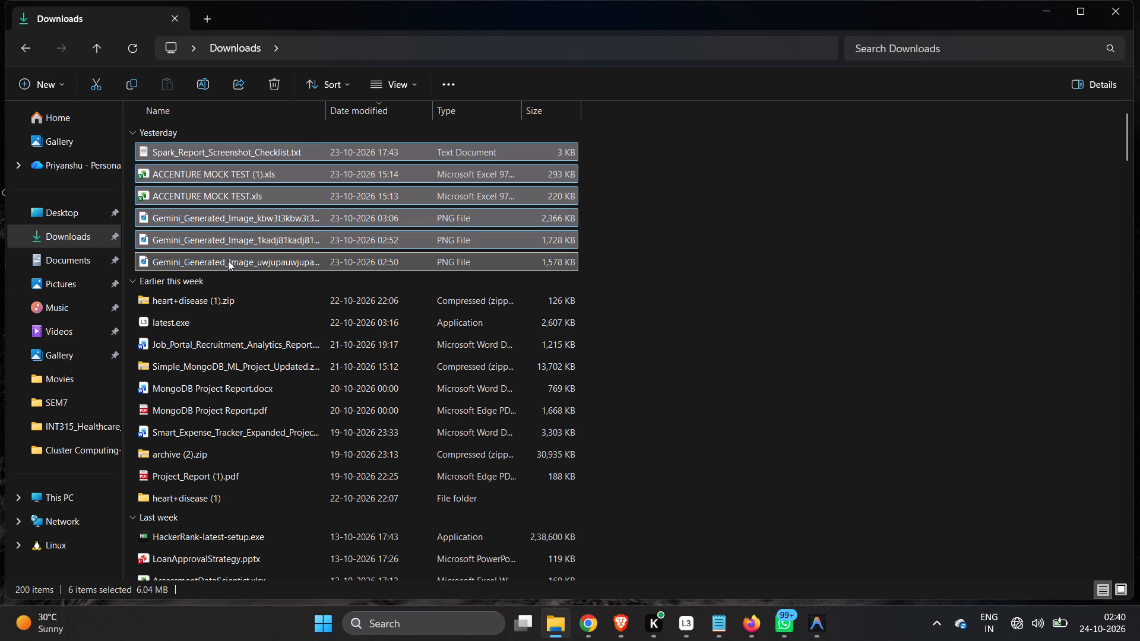
left_click(222, 300, "ctrl")
left_click(208, 324, "ctrl")
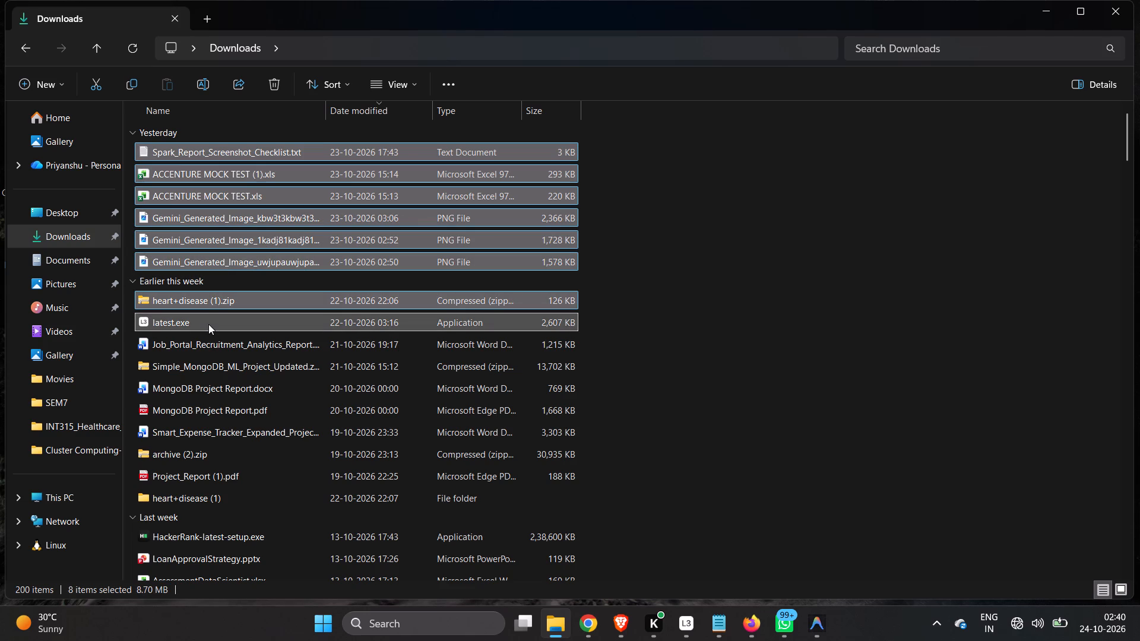
left_click(221, 344, "ctrl")
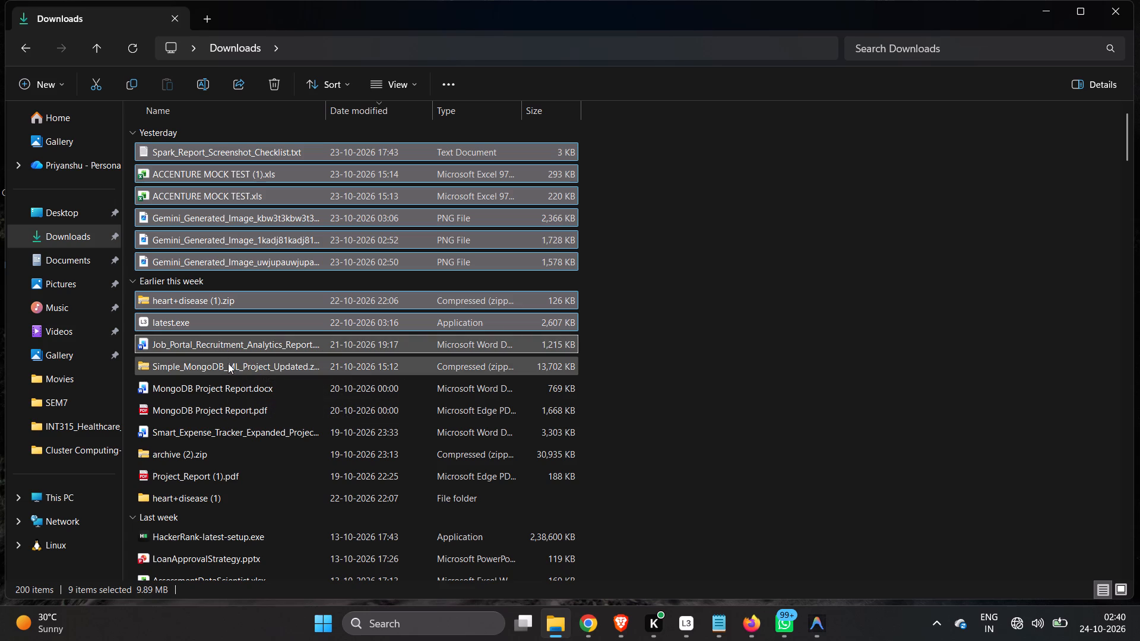
left_click(228, 363, "ctrl")
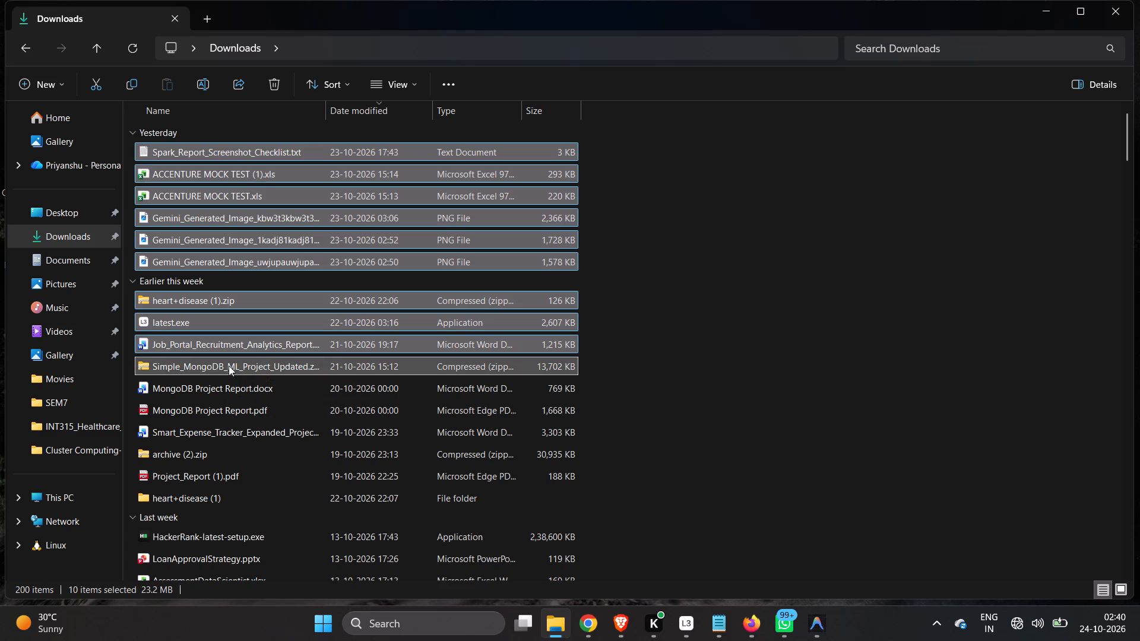
left_click(233, 388, "ctrl")
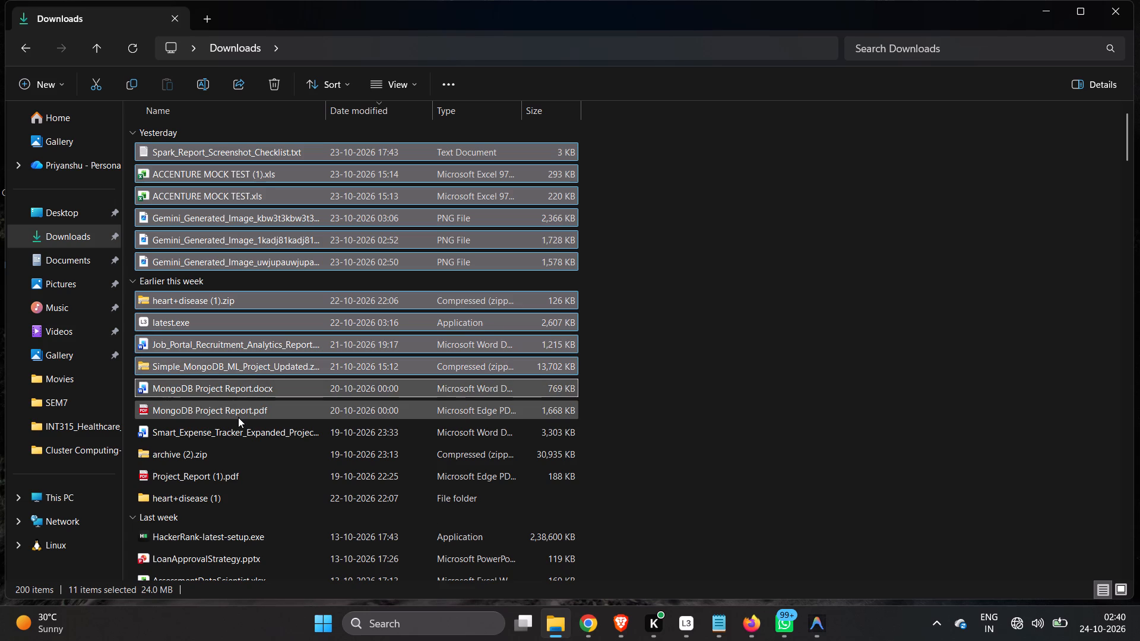
left_click(238, 417, "ctrl")
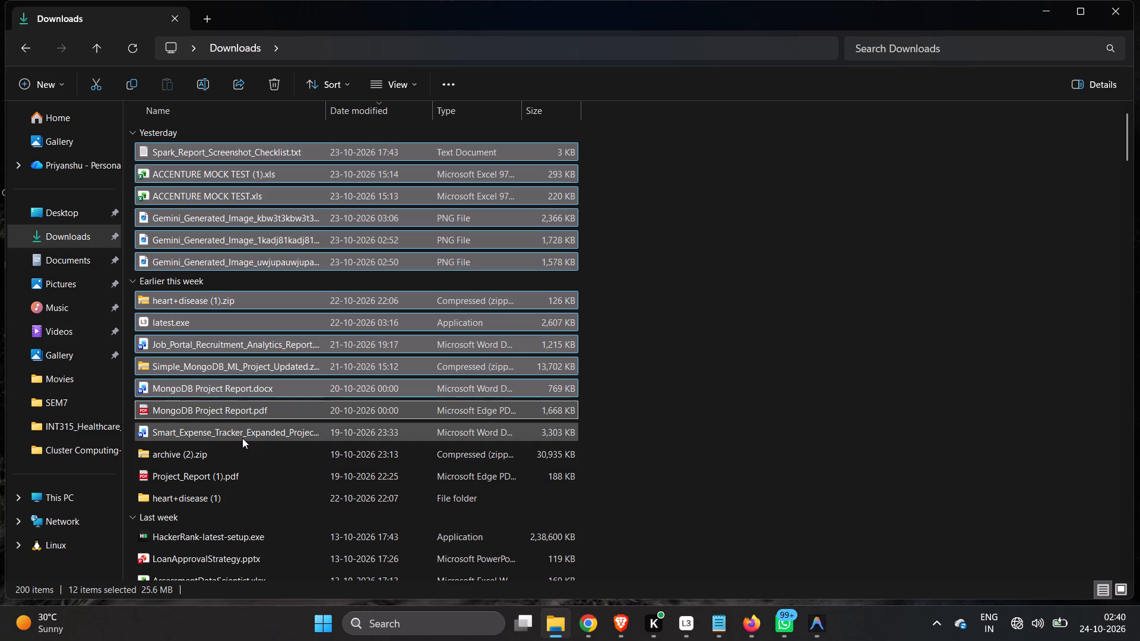
left_click(242, 438, "ctrl")
left_click(274, 85)
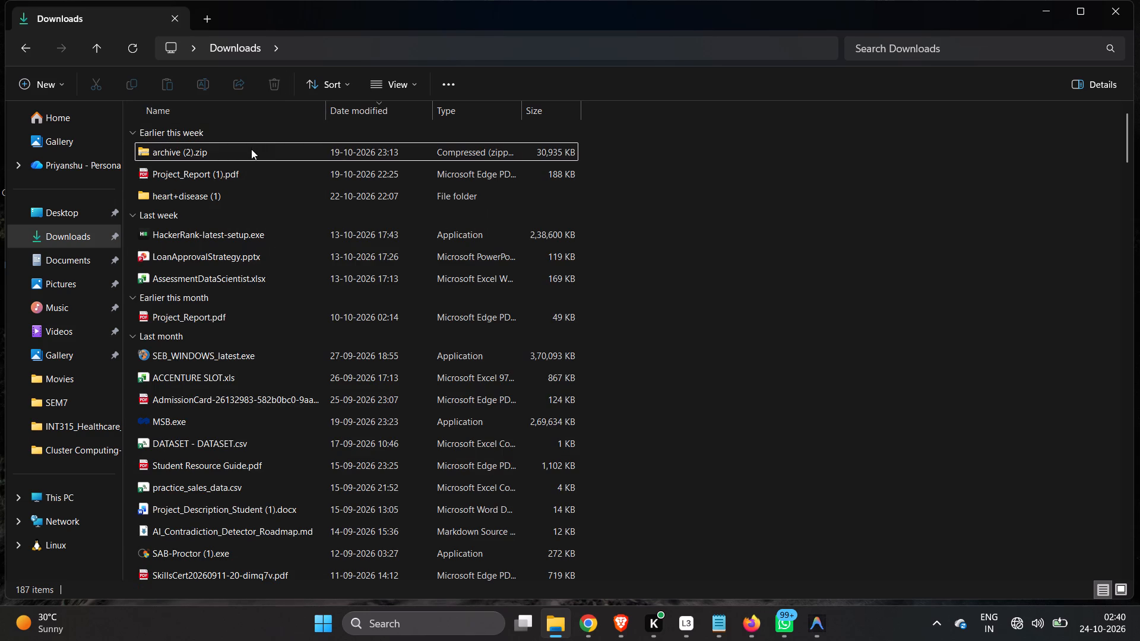
Delete archive (2).zip, Project_Report (1).pdf and the heart+disease (1) folder from Downloads.
left_click(252, 158)
left_click(274, 84)
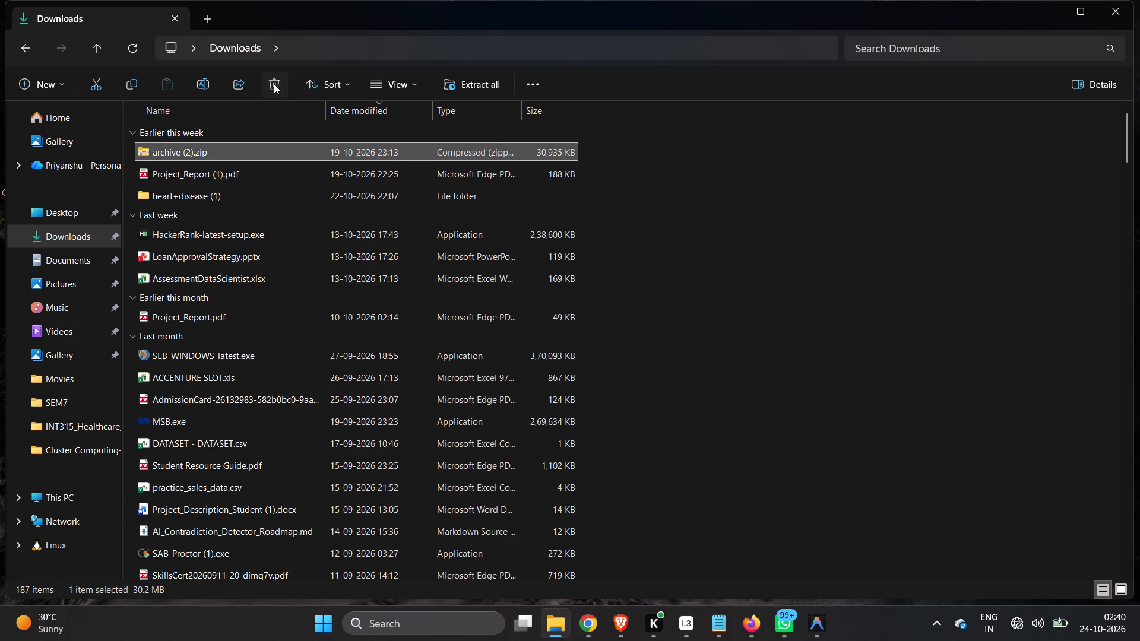
left_click(237, 144)
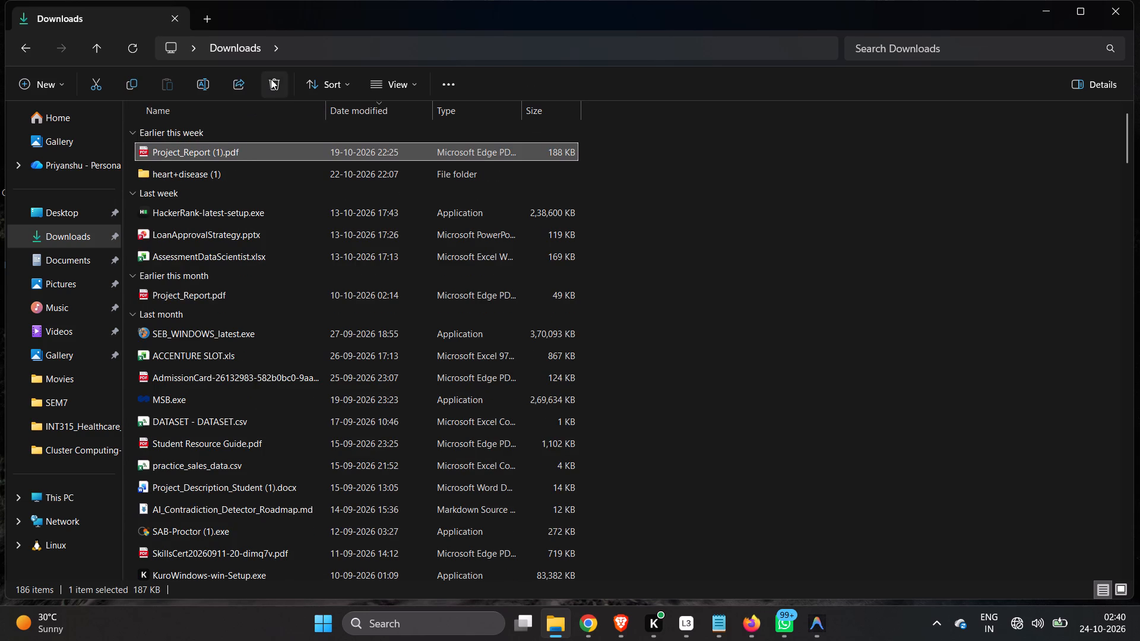
left_click(271, 79)
left_click(230, 150)
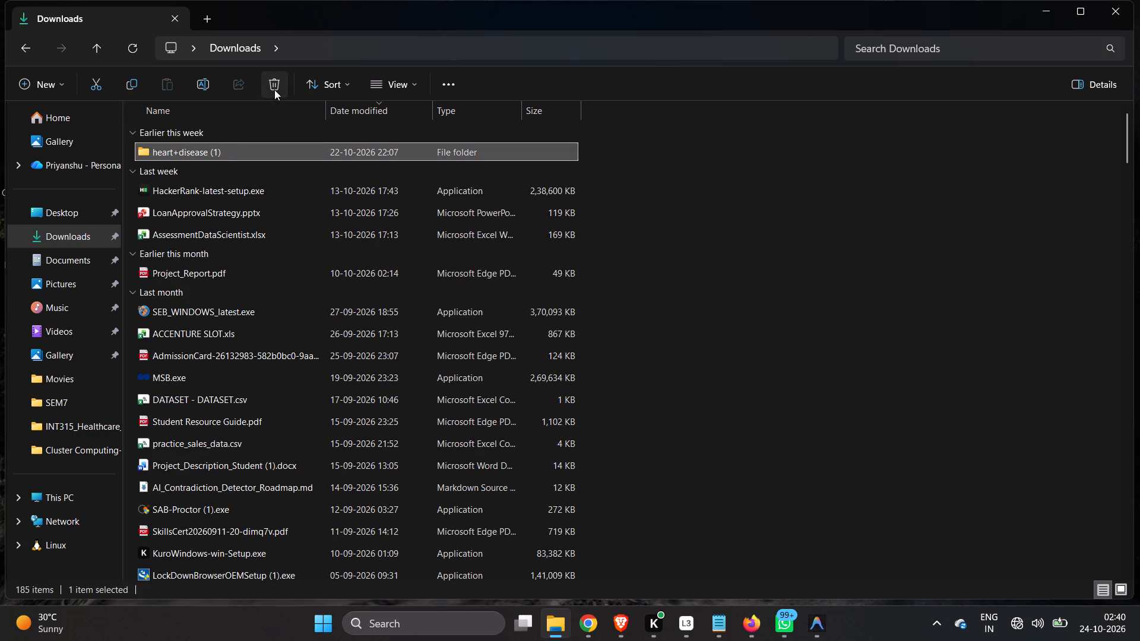
left_click(274, 87)
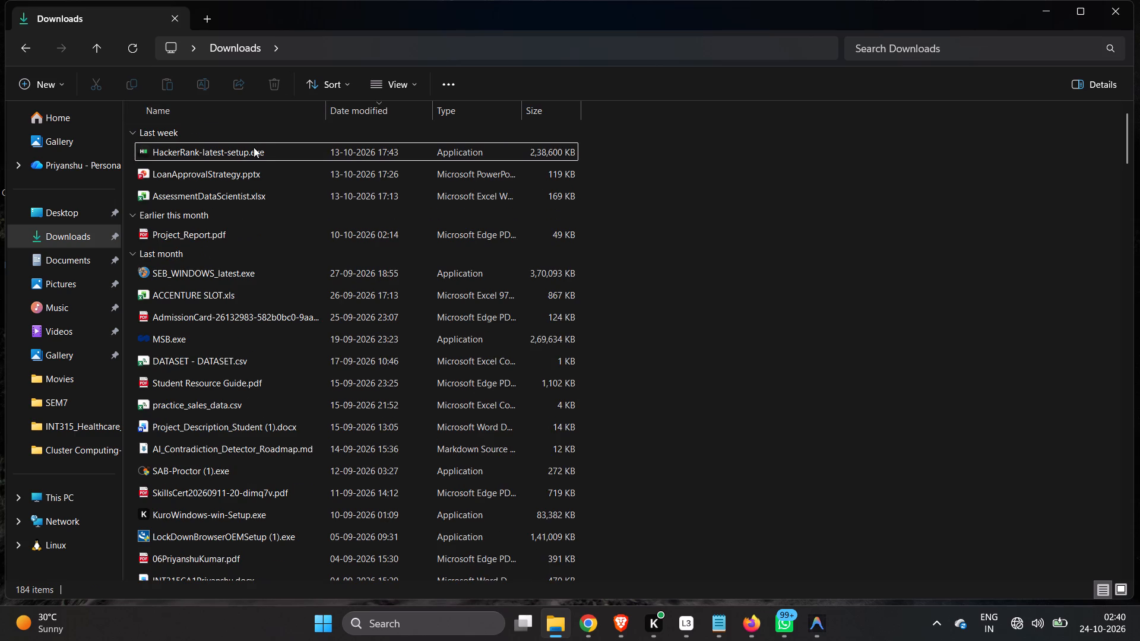
Delete HackerRank-latest-setup.exe, LoanApprovalStrategy.pptx and AssessmentDataScientist.xlsx from Downloads, and close the folder window.
left_click(252, 174)
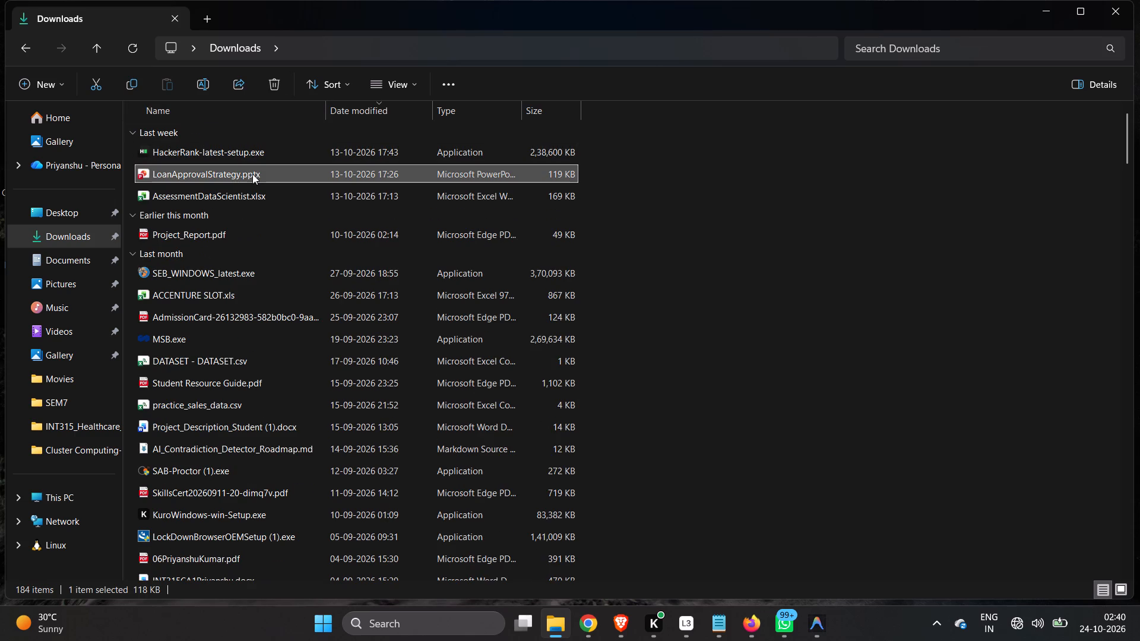
left_click(265, 150)
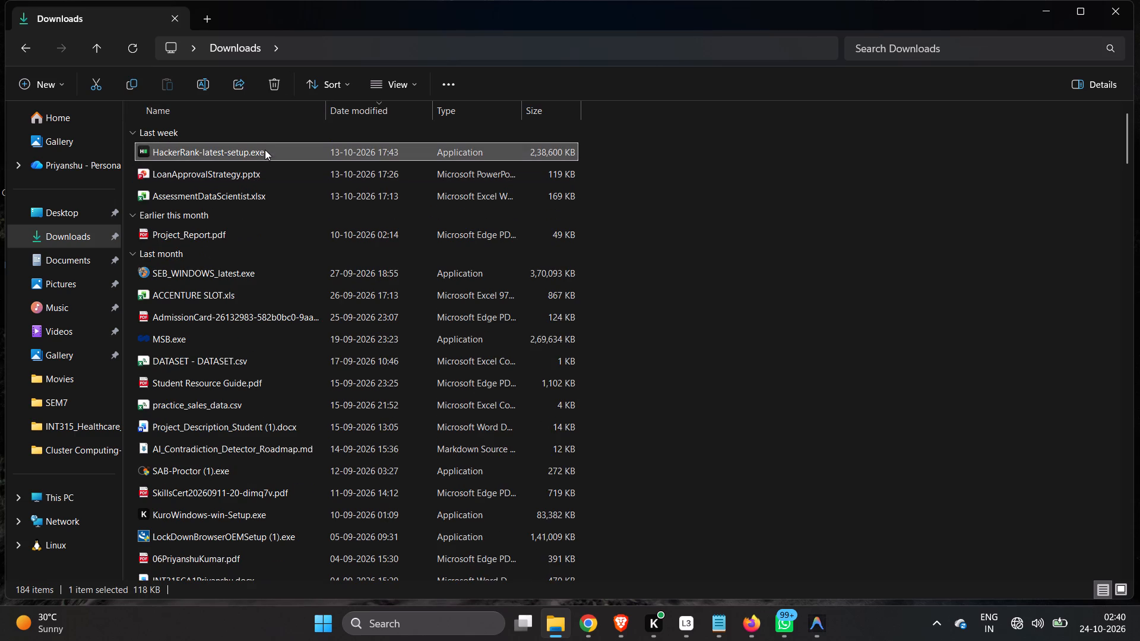
left_click(273, 95)
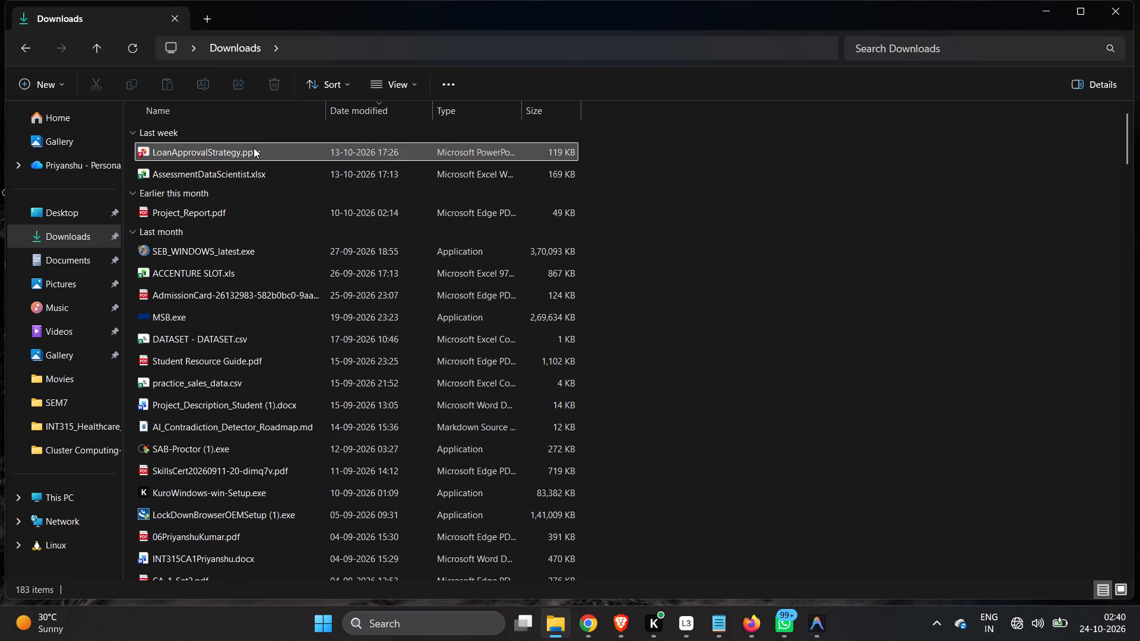
left_click(262, 155, "ctrl")
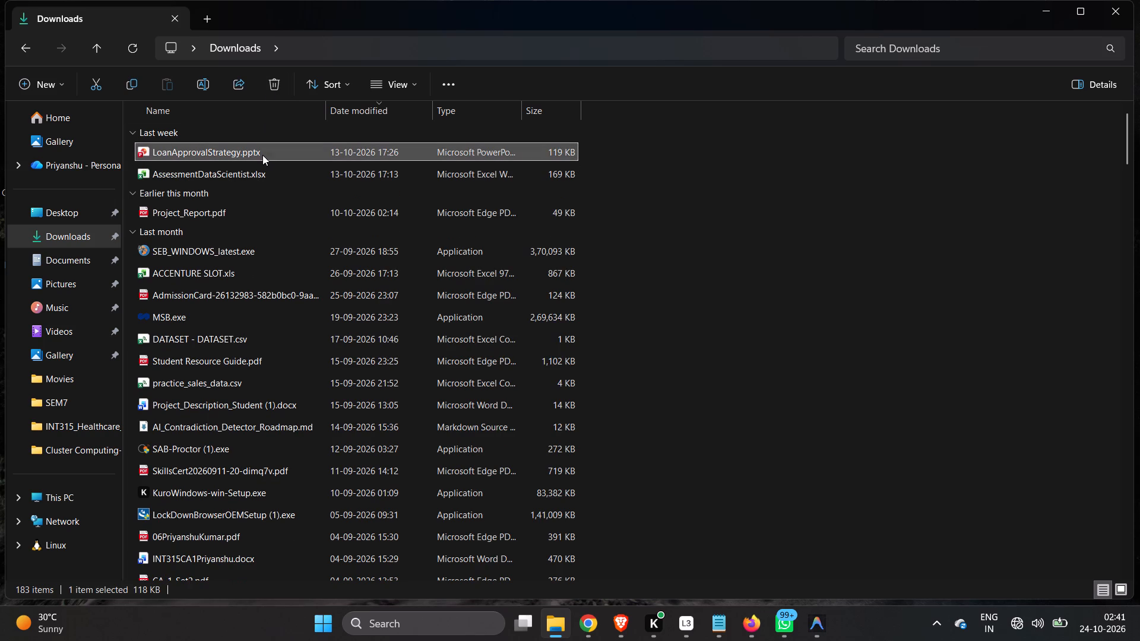
left_click(259, 167, "ctrl")
left_click(274, 87)
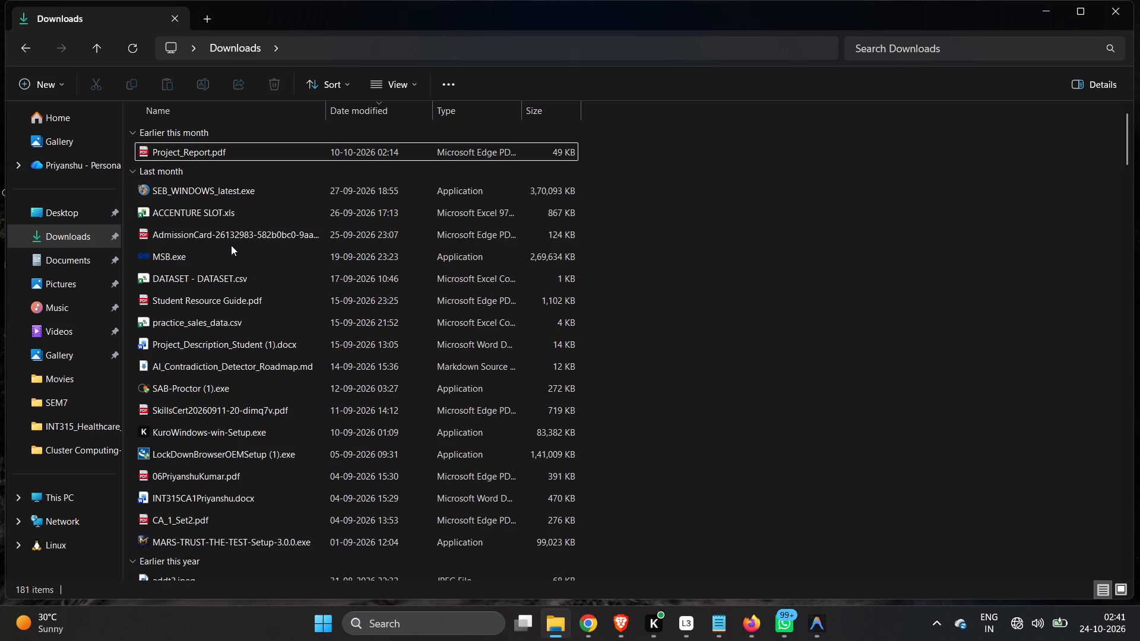
left_click(1125, 7)
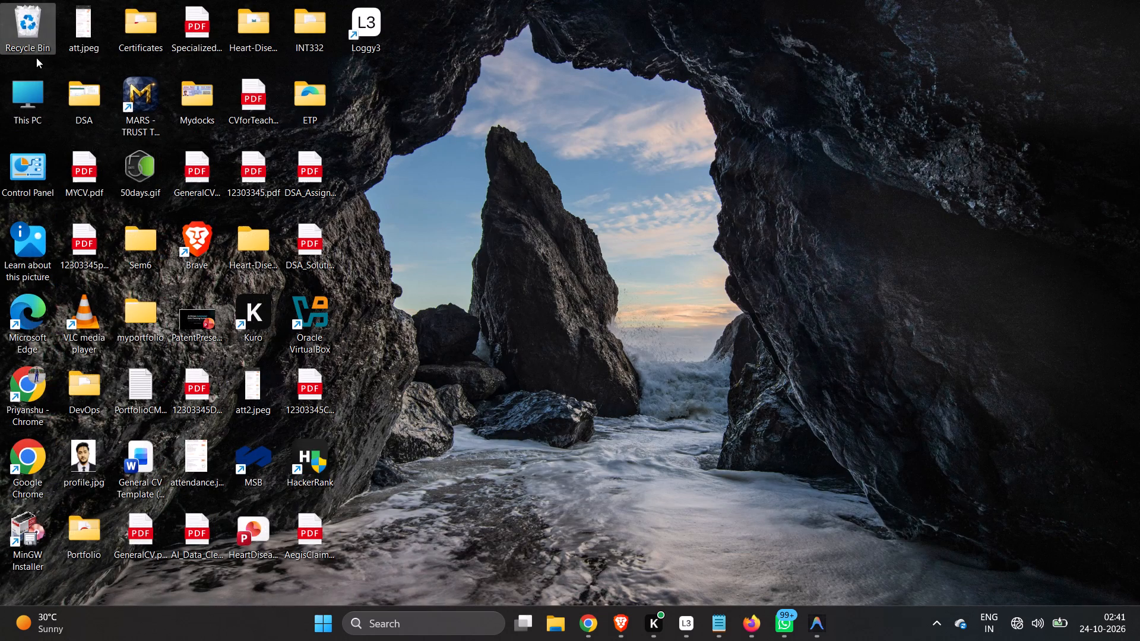
Check the drives' free space in This PC, and empty the Recycle Bin, permanently deleting all its items.
double_click(24, 96)
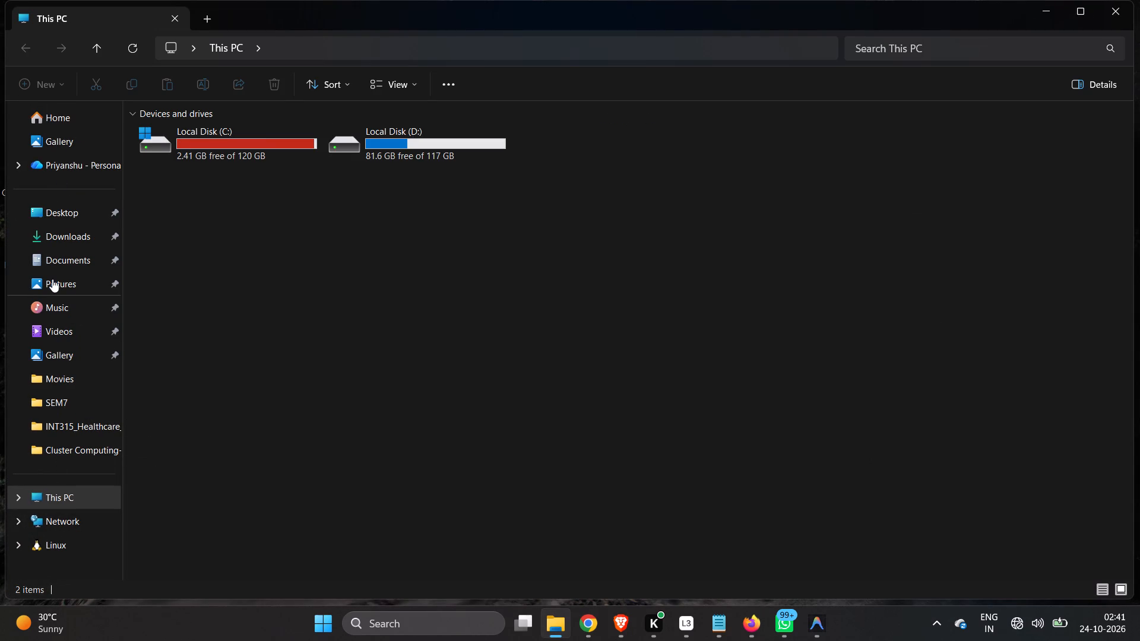
scroll(52, 279, "up", 3)
double_click(27, 17)
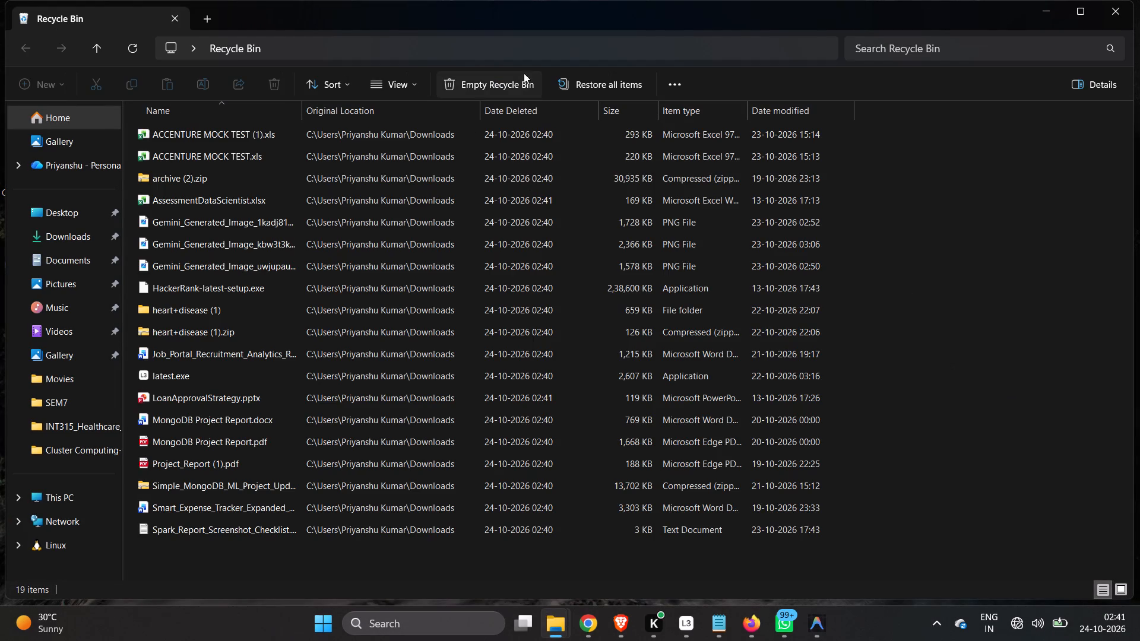
left_click(480, 85)
left_click(623, 316)
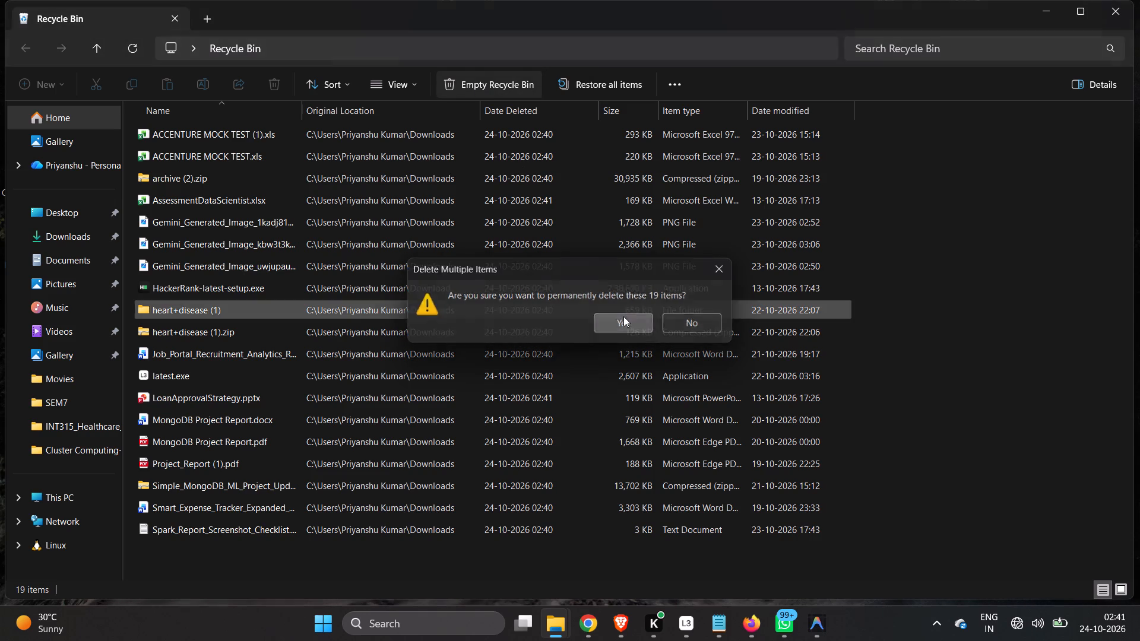
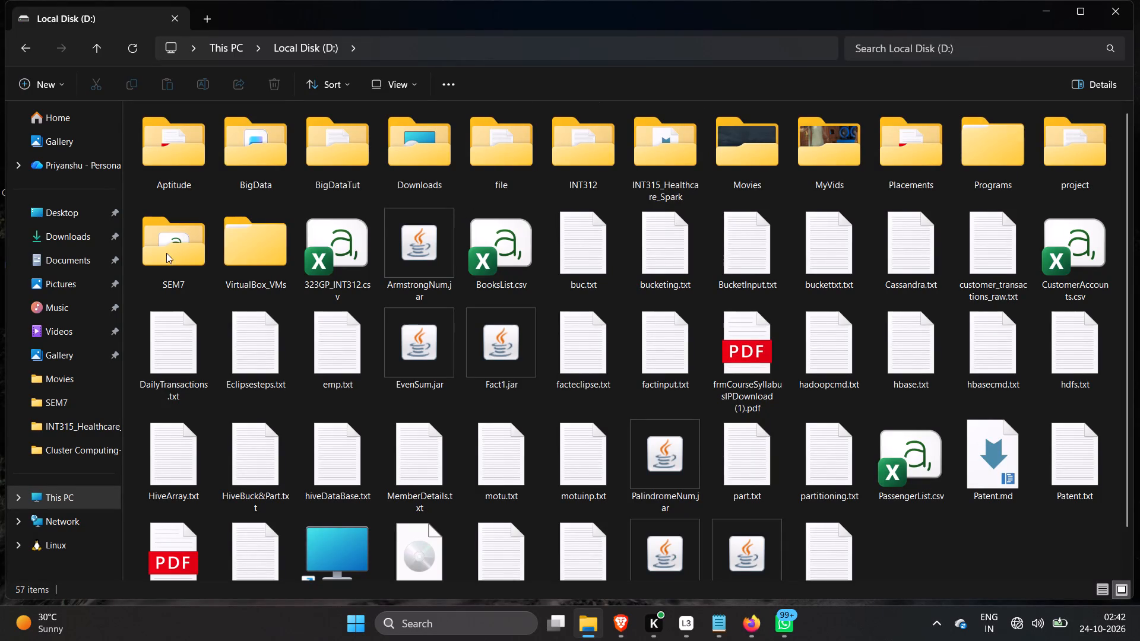
Look through the src and data folders of INT315_Healthcare_Spark on drive D, and return to the drive's root.
double_click(675, 162)
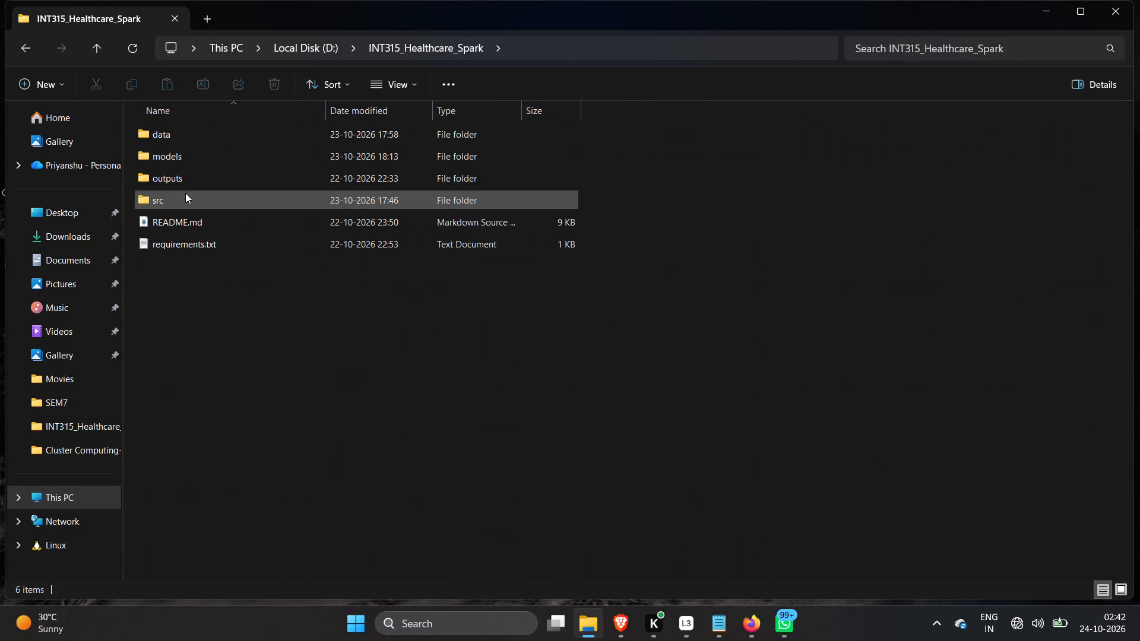
left_click(178, 196)
double_click(178, 196)
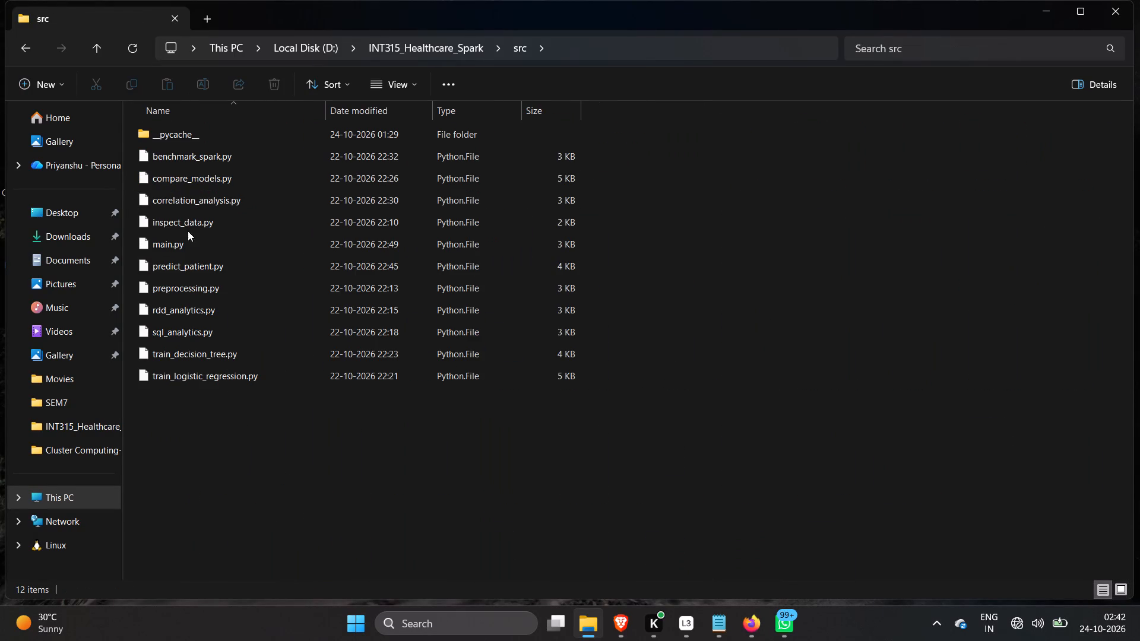
left_click(22, 45)
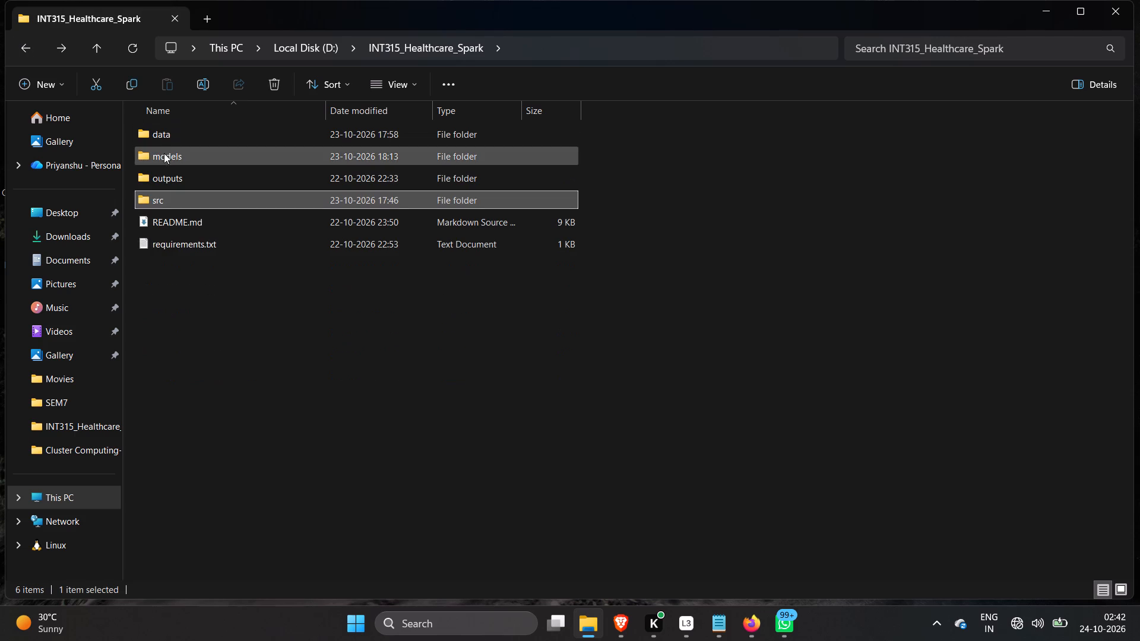
double_click(165, 141)
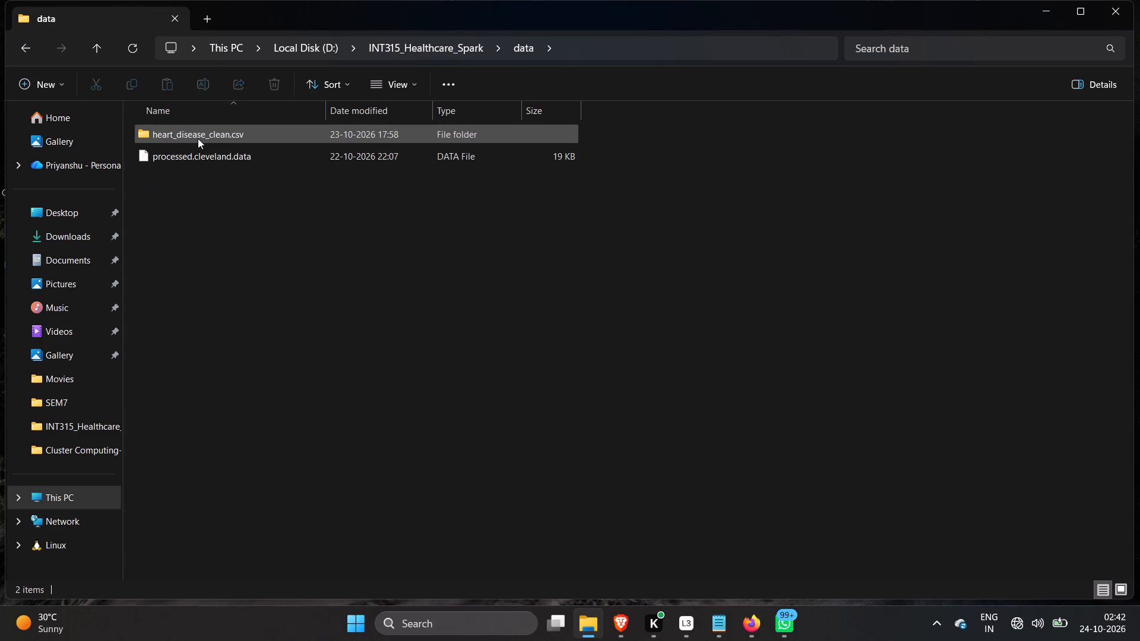
left_click(27, 46)
left_click(27, 46)
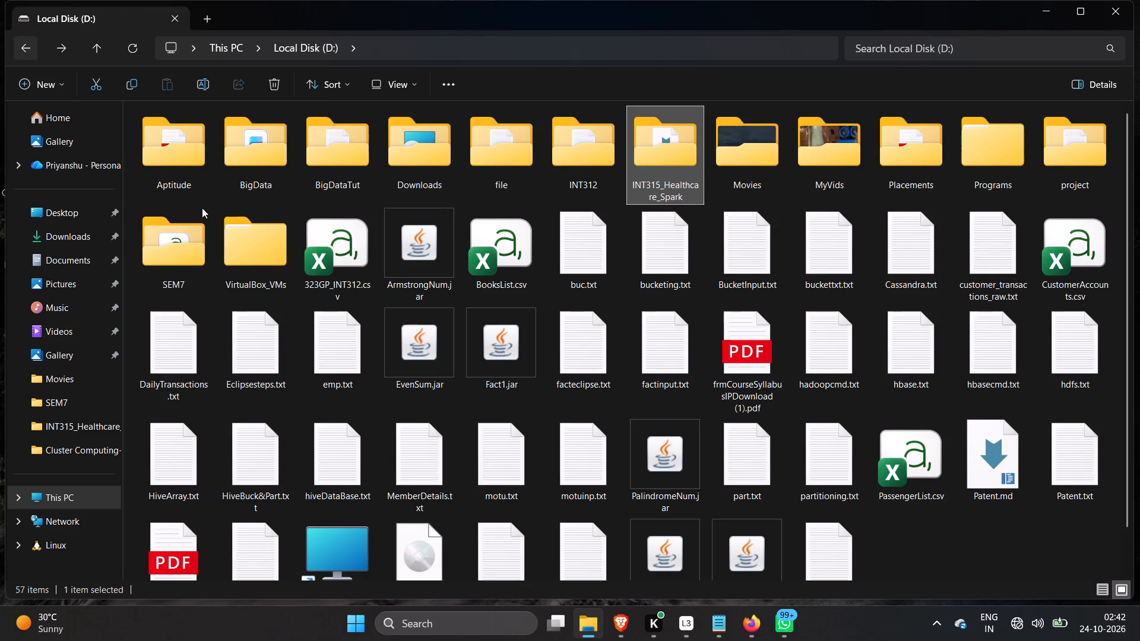
Examine the data and src folders of simple_job_ml inside SEM7, and return to the root of drive D.
double_click(189, 271)
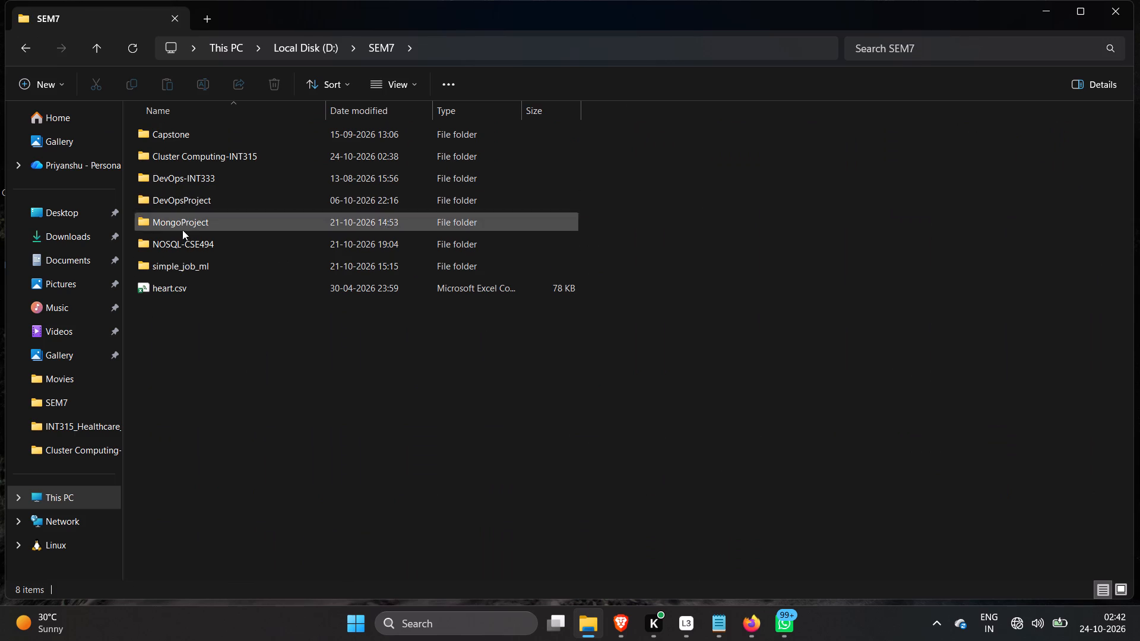
double_click(185, 262)
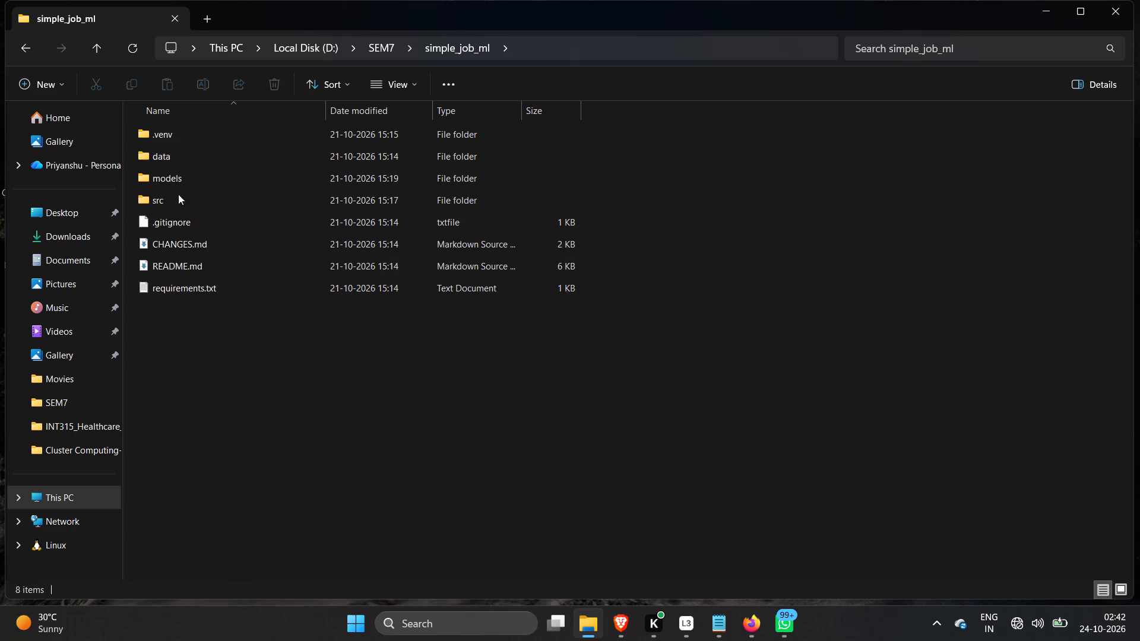
double_click(169, 157)
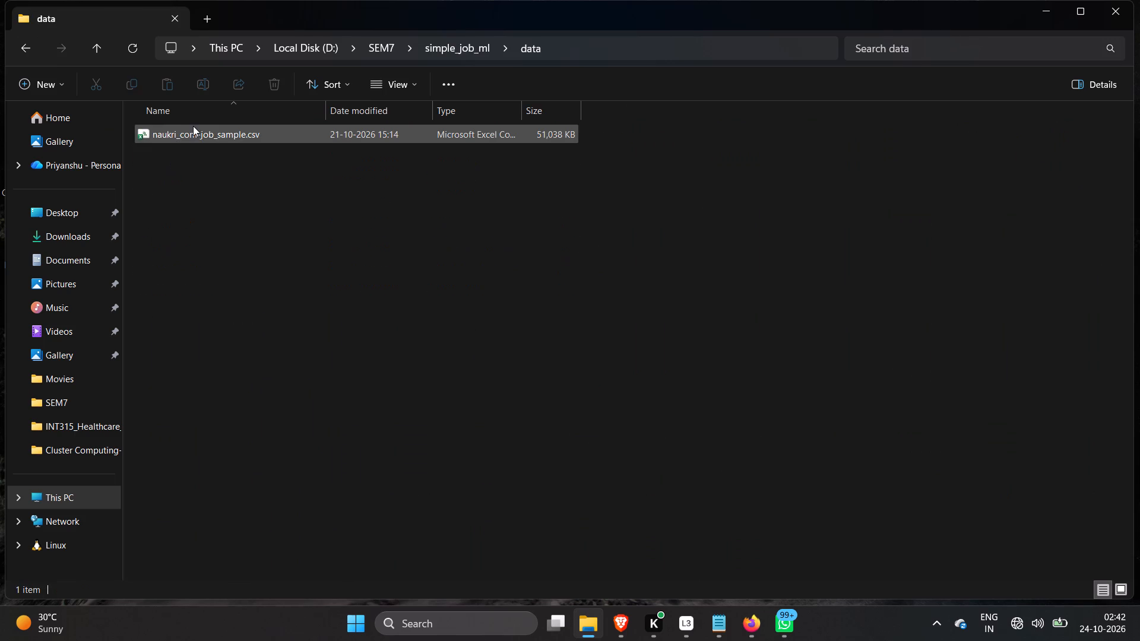
left_click(34, 56)
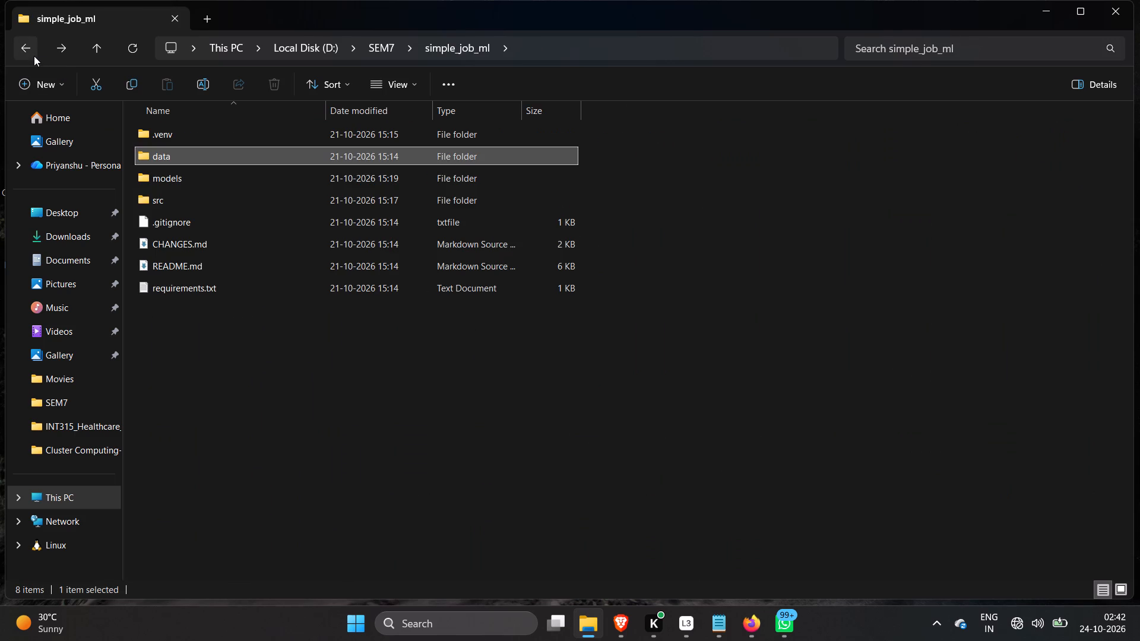
double_click(159, 196)
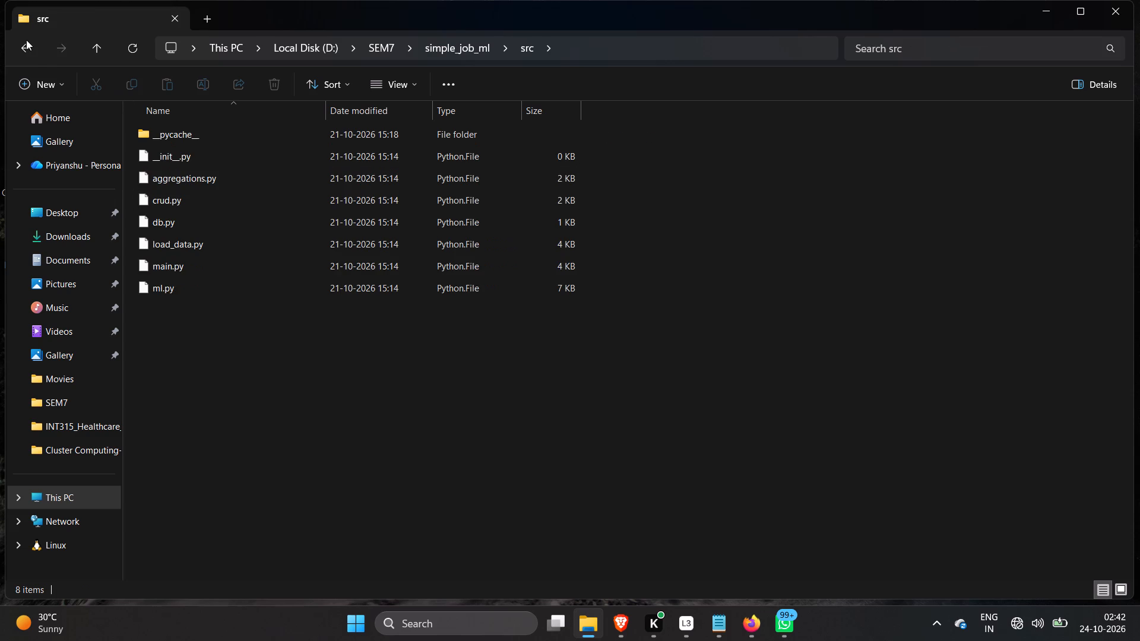
left_click(29, 45)
left_click(29, 45)
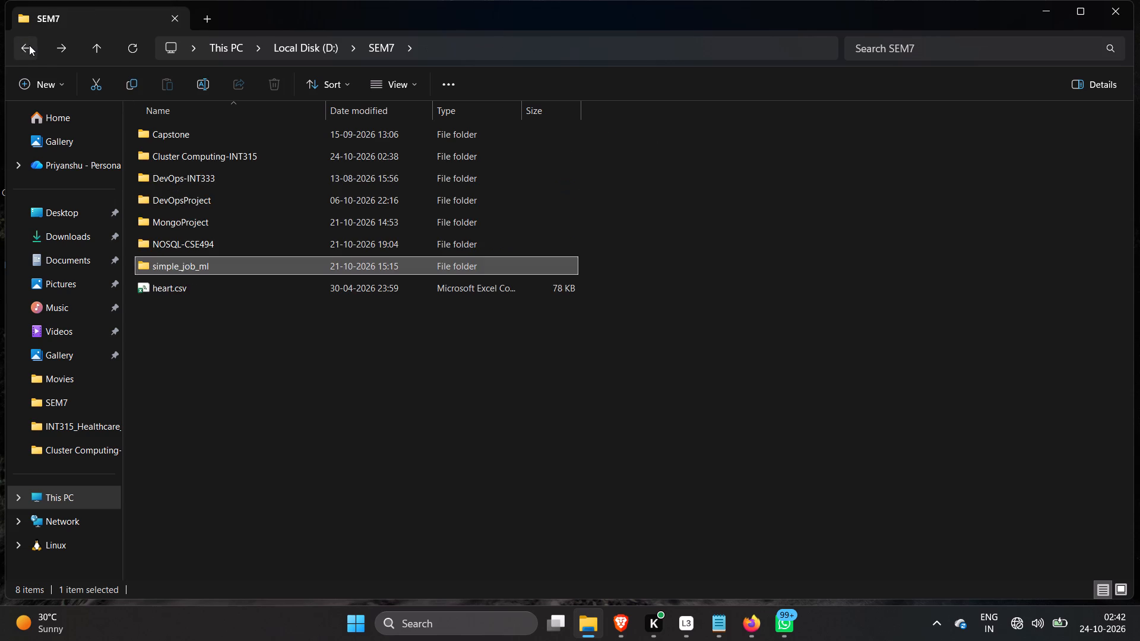
left_click(29, 45)
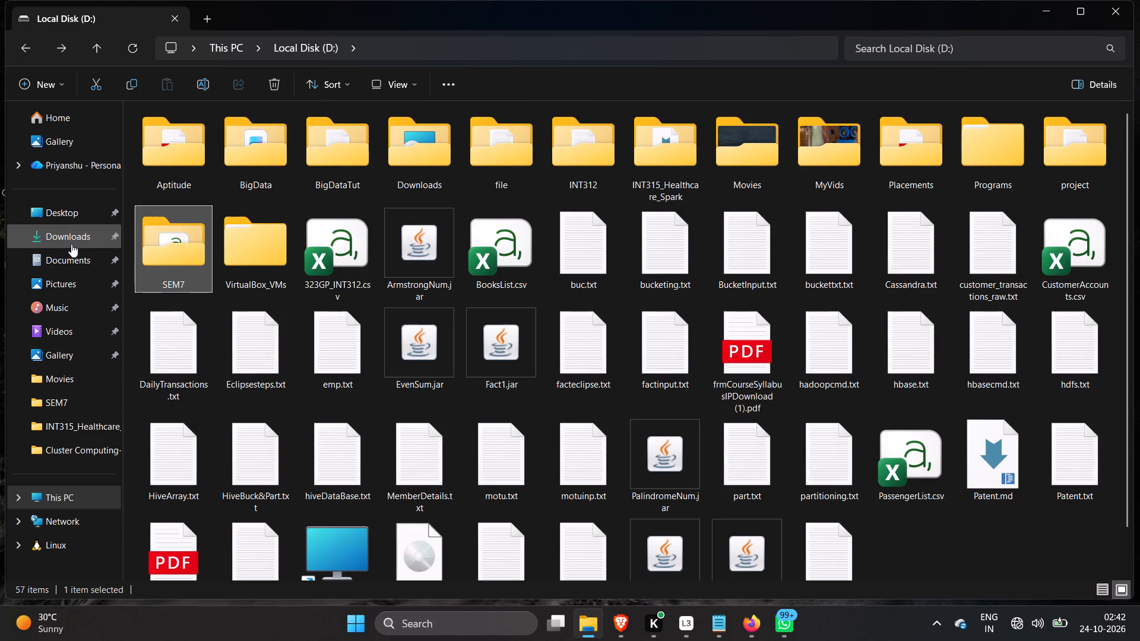
Check the contents of the archive (1) folder in Downloads and return to the Downloads list.
left_click(71, 244)
scroll(315, 332, "down", 14)
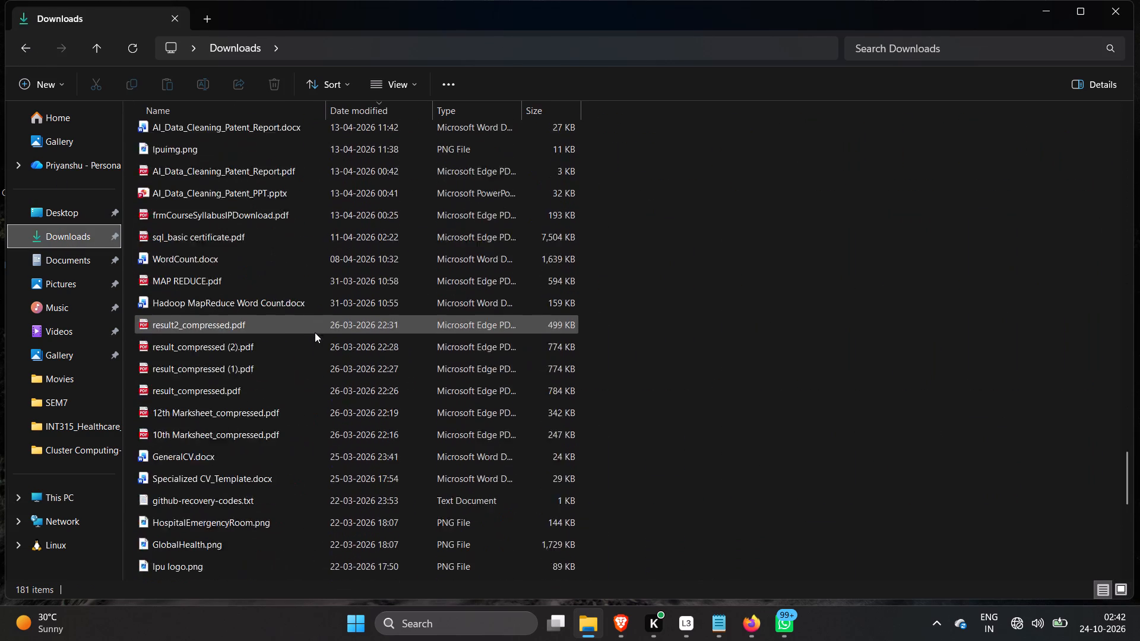
scroll(315, 332, "down", 3)
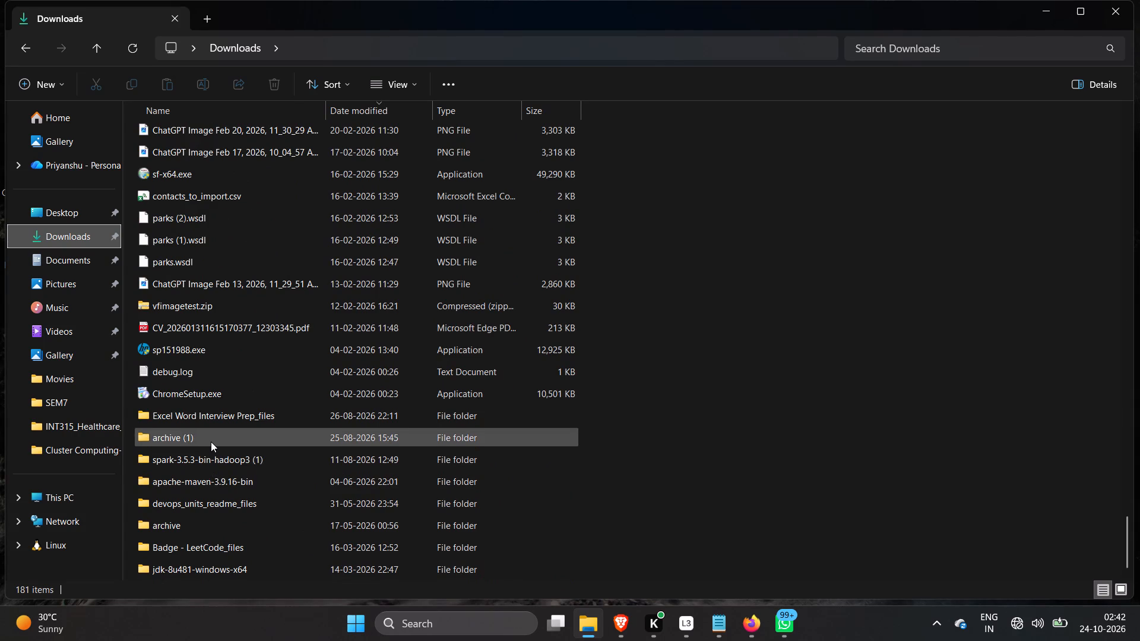
double_click(211, 441)
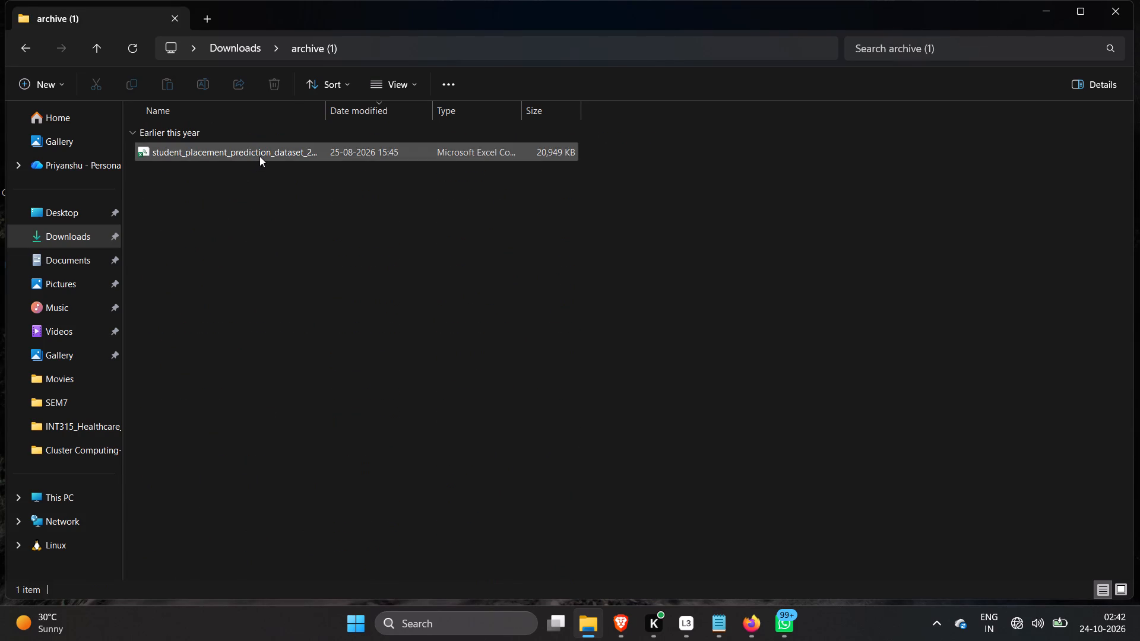
left_click(26, 48)
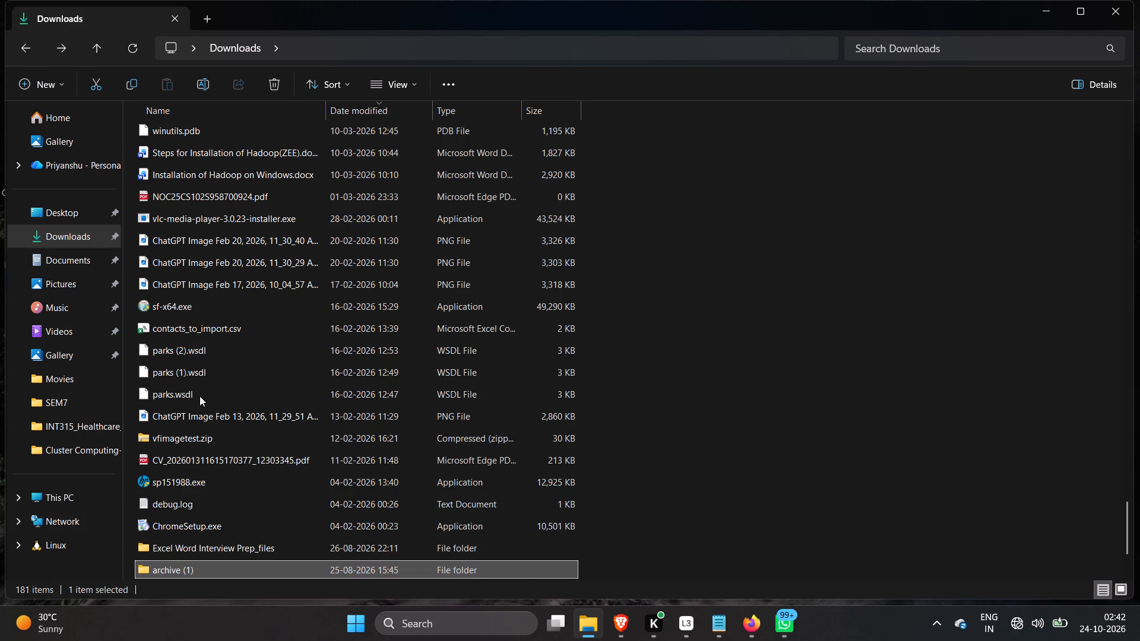
Select SAB-Proctor.exe, 325gp set A Odd roll (1).docx and 325gp set B Even roll (1).docx together in Downloads.
scroll(199, 396, "up", 7)
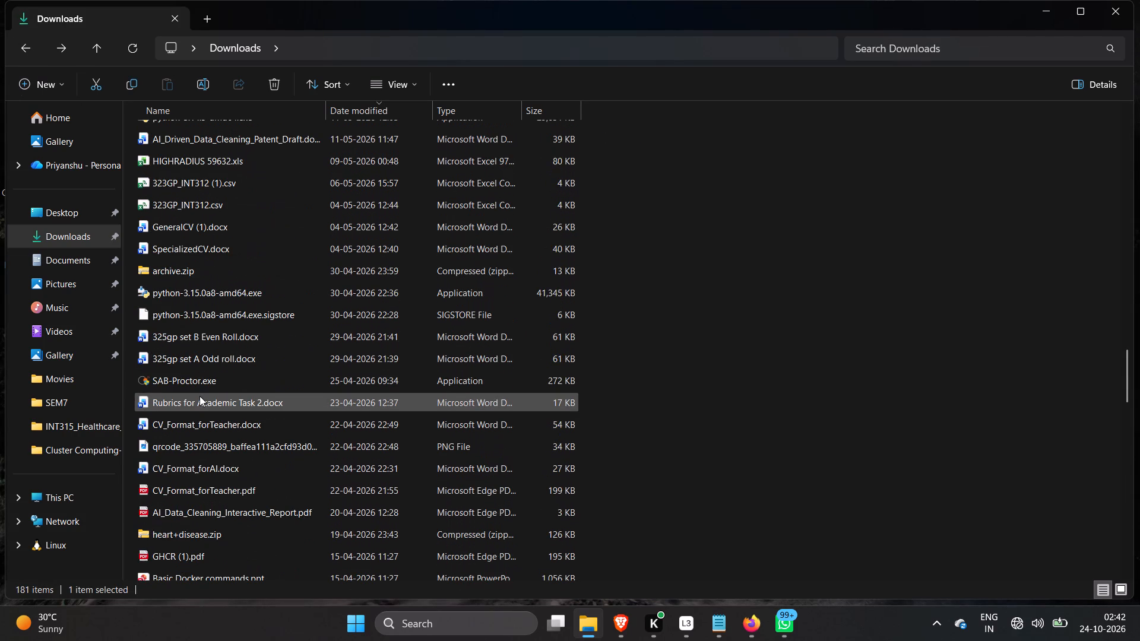
scroll(199, 396, "up", 1)
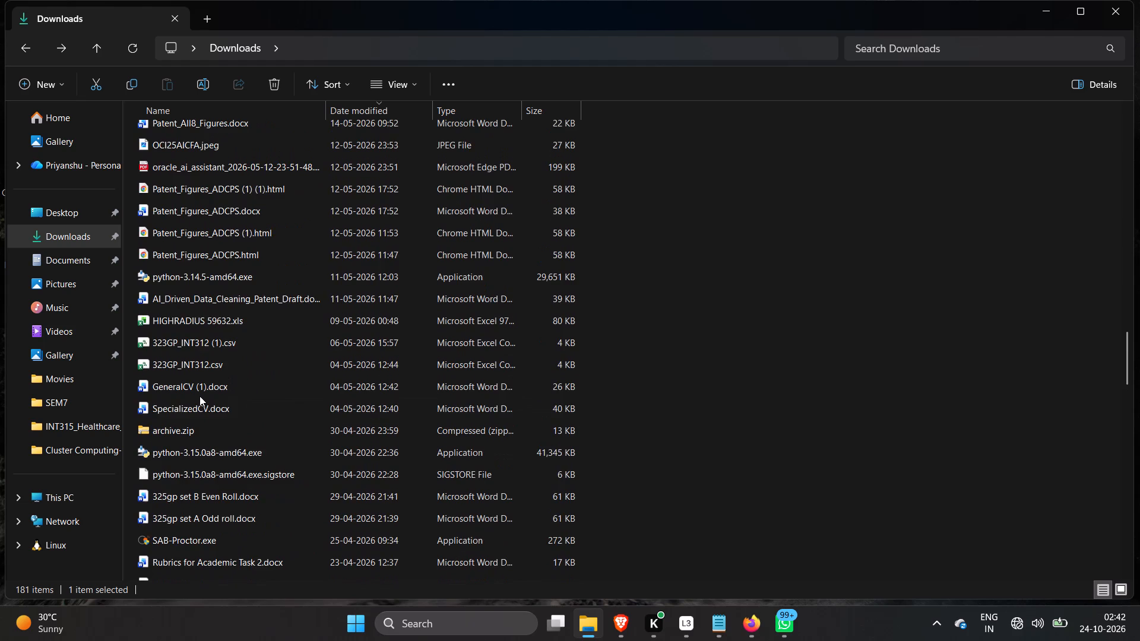
scroll(199, 396, "down", 1)
left_click(192, 467)
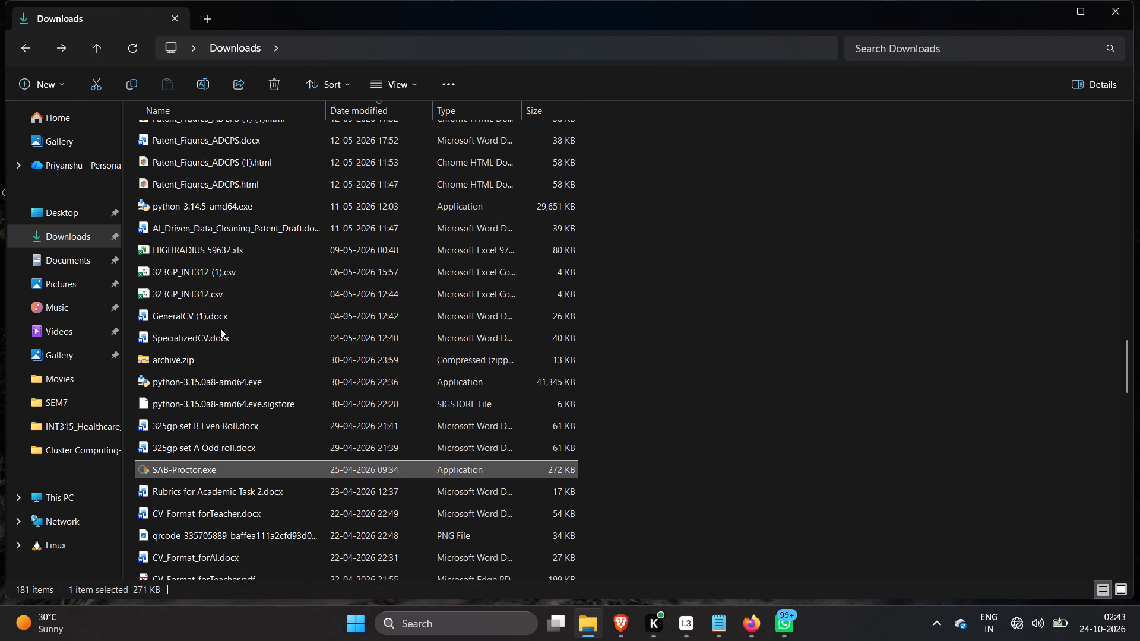
scroll(221, 348, "up", 1, "ctrl")
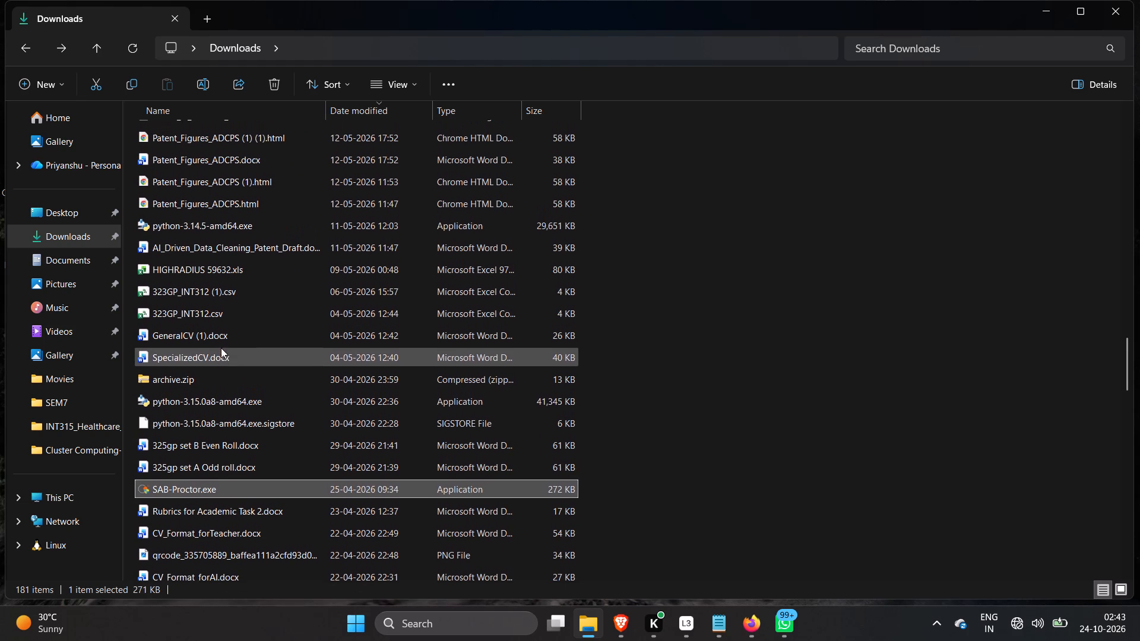
scroll(214, 358, "up", 2, "ctrl")
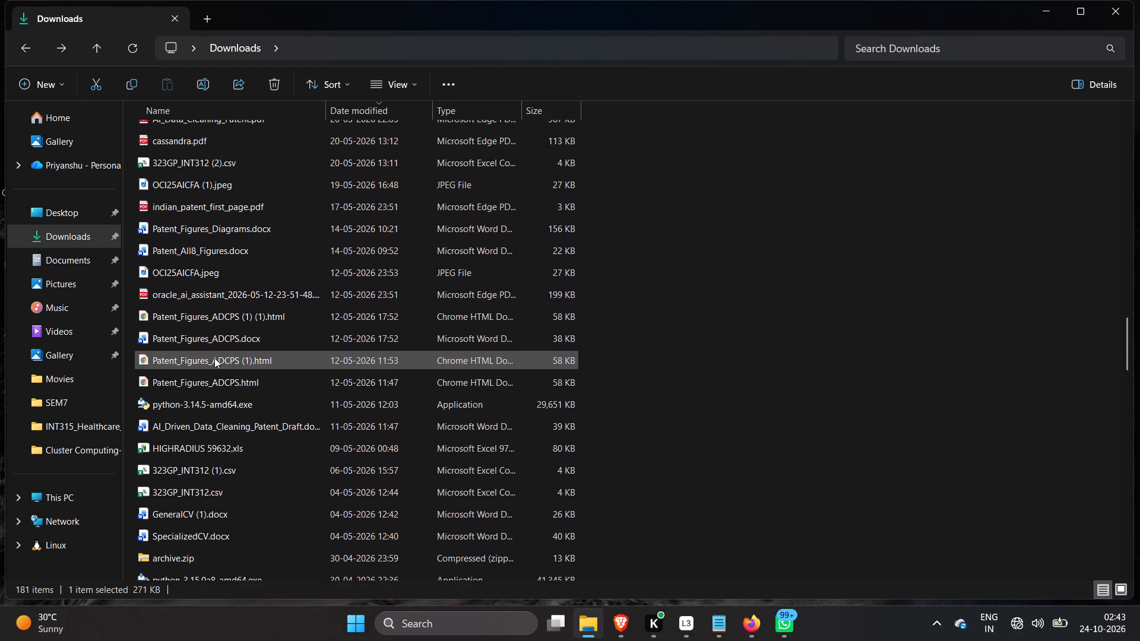
scroll(214, 358, "up", 4, "ctrl")
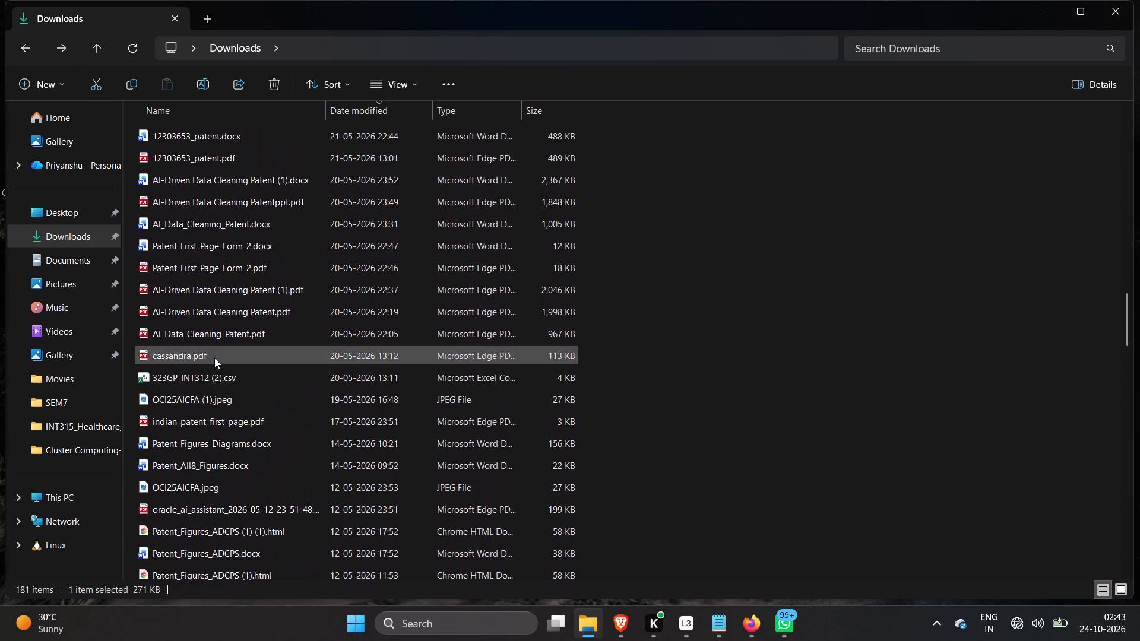
scroll(214, 358, "up", 3, "ctrl")
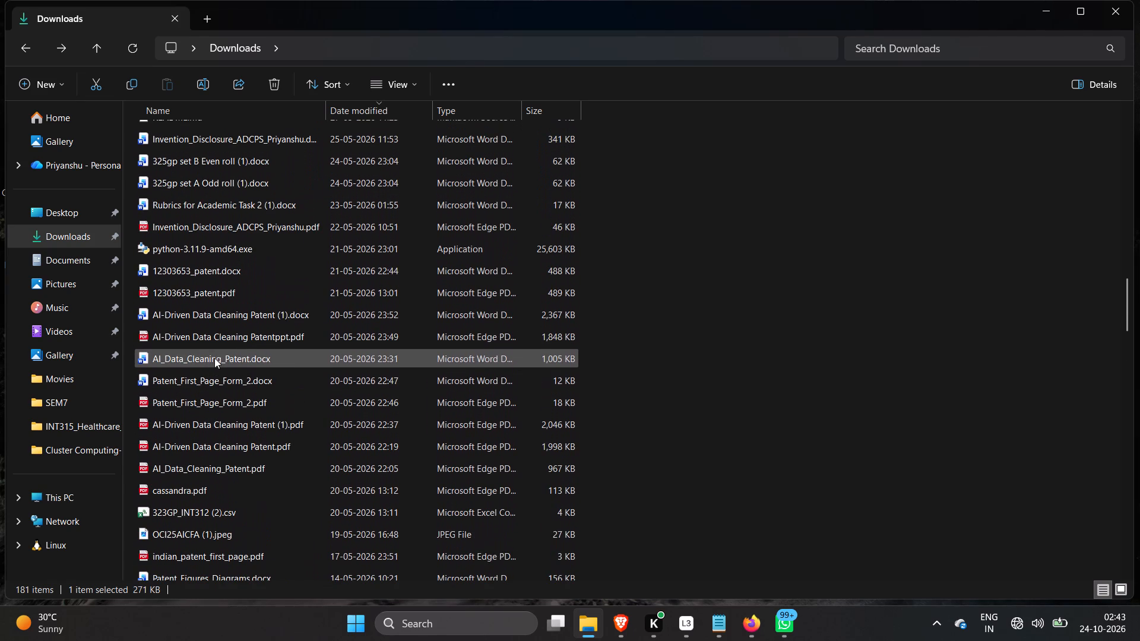
scroll(214, 358, "up", 4, "ctrl")
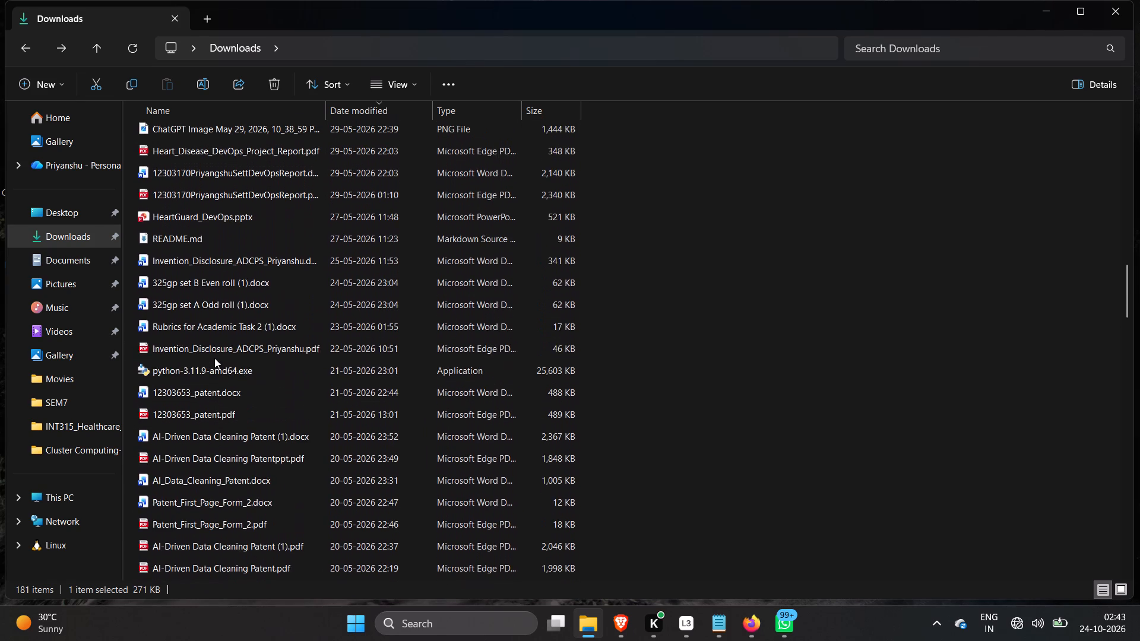
scroll(214, 358, "up", 1, "ctrl")
left_click(220, 359, "ctrl")
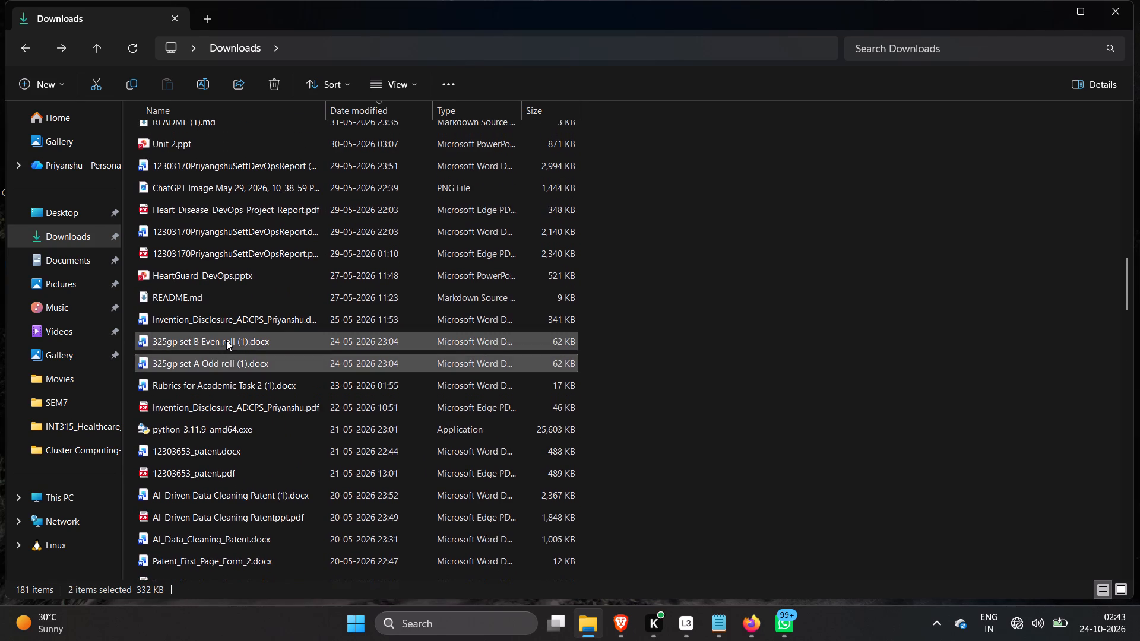
left_click(226, 340, "ctrl")
Add HeartGuard_DevOps.pptx and Heart_Disease_DevOps_Project_Report.pdf to the selected files in Downloads.
scroll(226, 340, "up", 2, "ctrl")
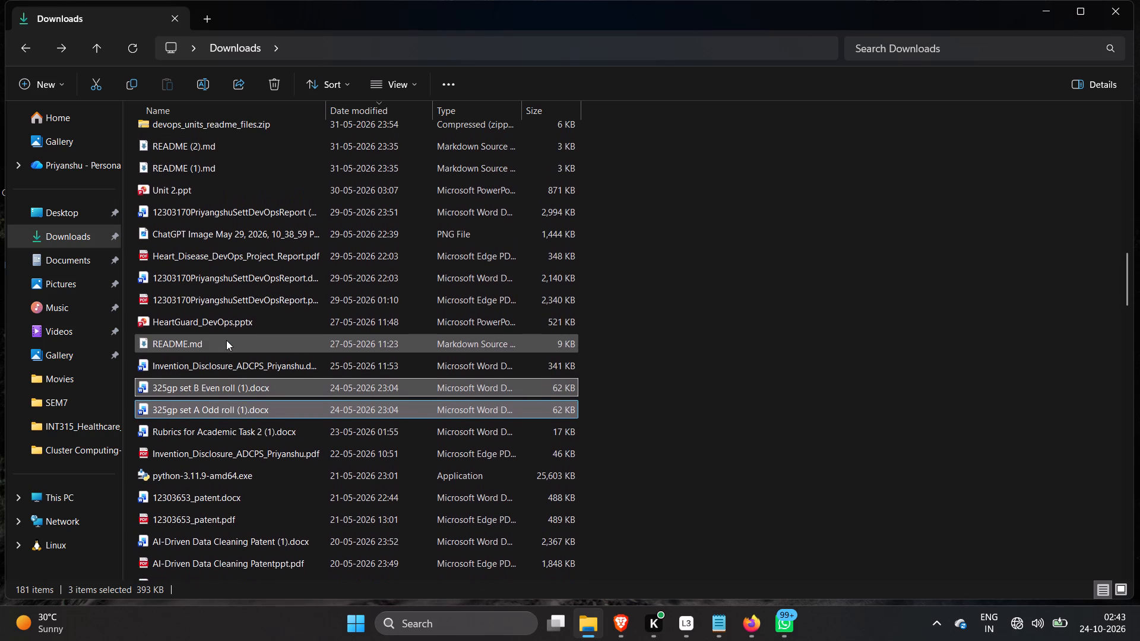
scroll(226, 340, "up", 1, "ctrl")
left_click(240, 343, "ctrl")
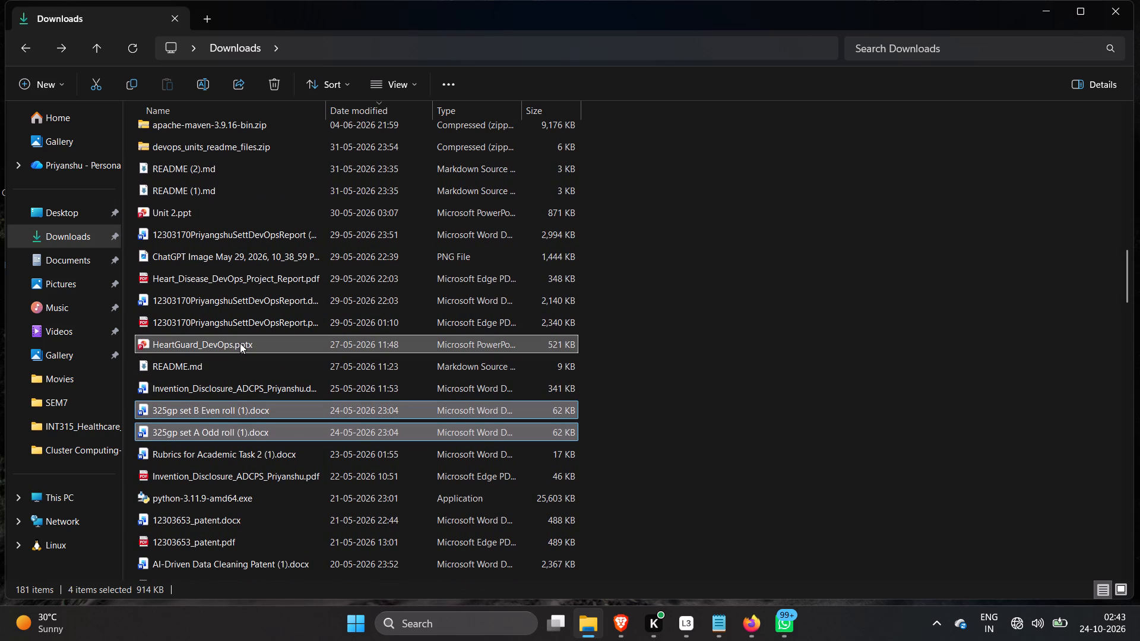
scroll(240, 343, "up", 1, "ctrl")
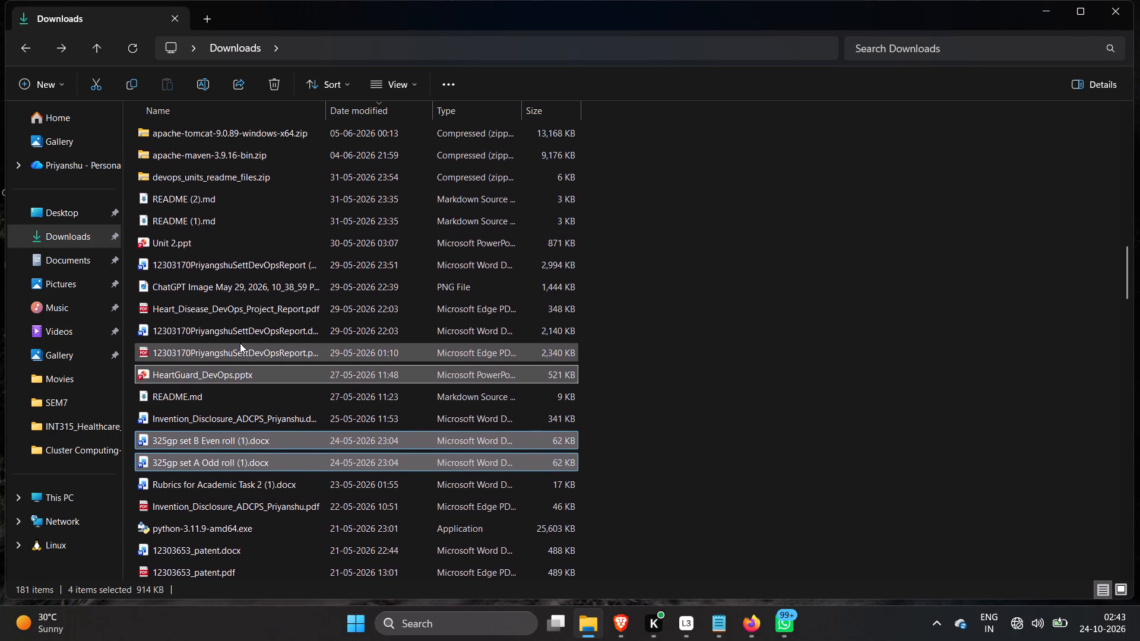
scroll(240, 343, "up", 2, "ctrl")
left_click(240, 343, "ctrl")
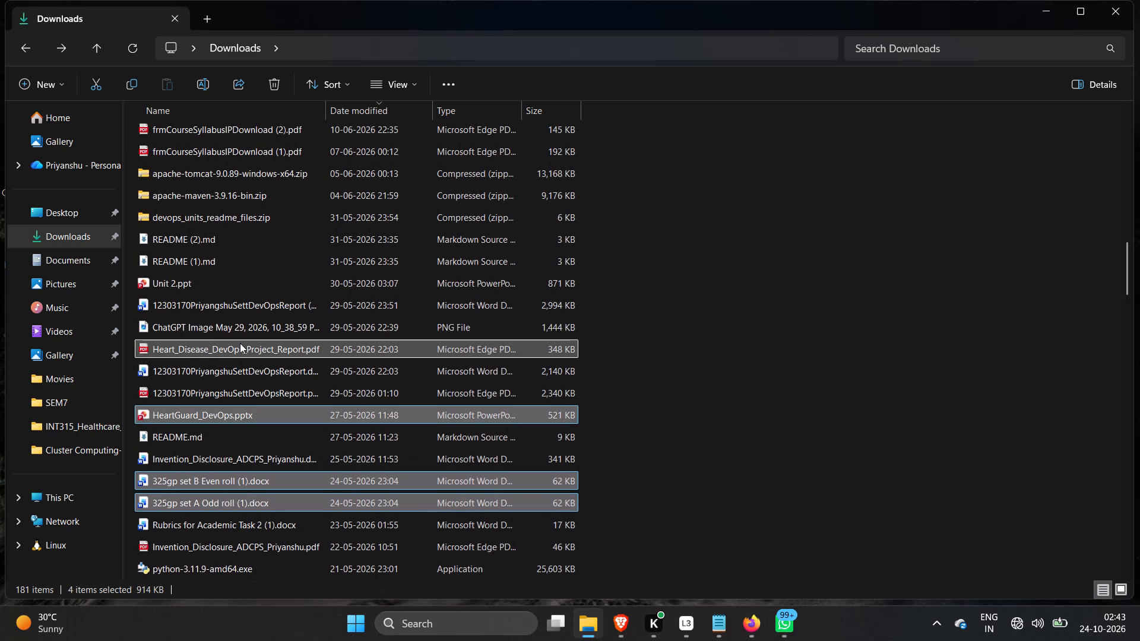
Add devops_units_readme_files.zip, apache-maven-3.9.16-bin.zip and apache-tomcat-9.0.89-windows-x64.zip to the selected files in Downloads.
scroll(240, 343, "up", 3, "ctrl")
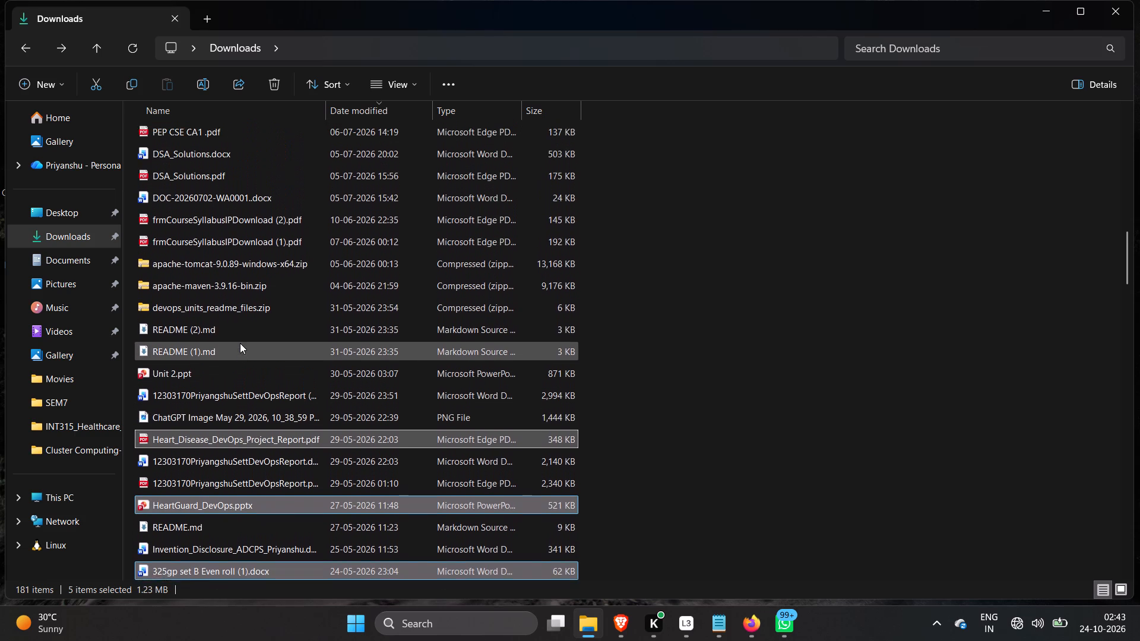
scroll(240, 343, "up", 1, "ctrl")
left_click(251, 343, "ctrl")
left_click(251, 325, "ctrl")
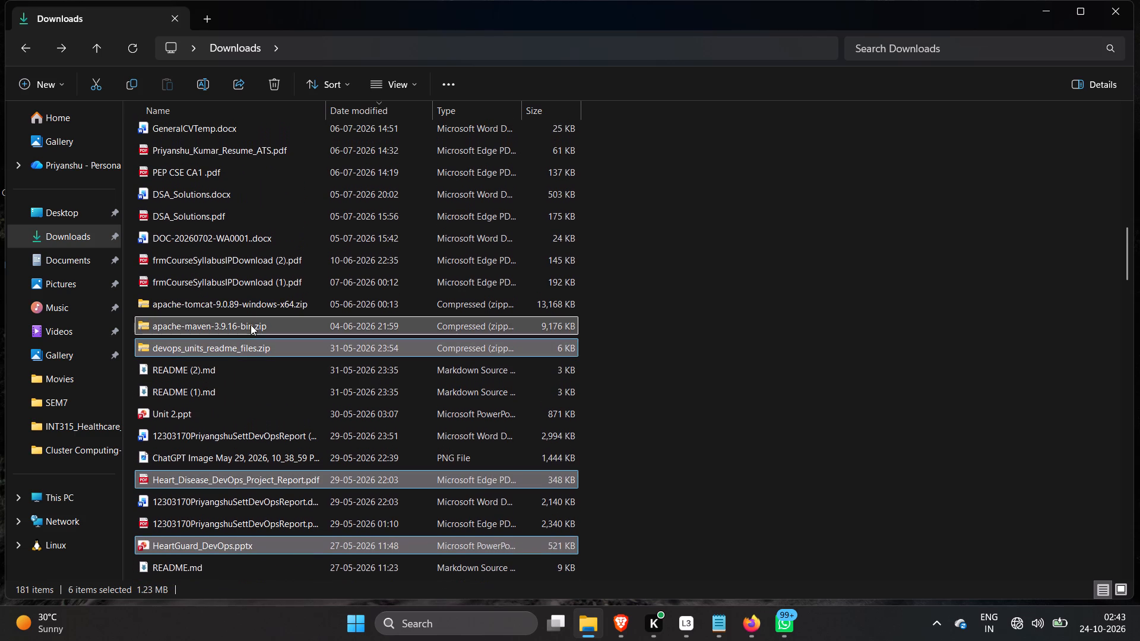
left_click(254, 306, "ctrl")
Add MARS-TRUST-THE-TEST-Setup-3.0.0.exe and SAB-Proctor (1).exe to the selection in Downloads, and delete all the selected files.
scroll(254, 306, "up", 1, "ctrl")
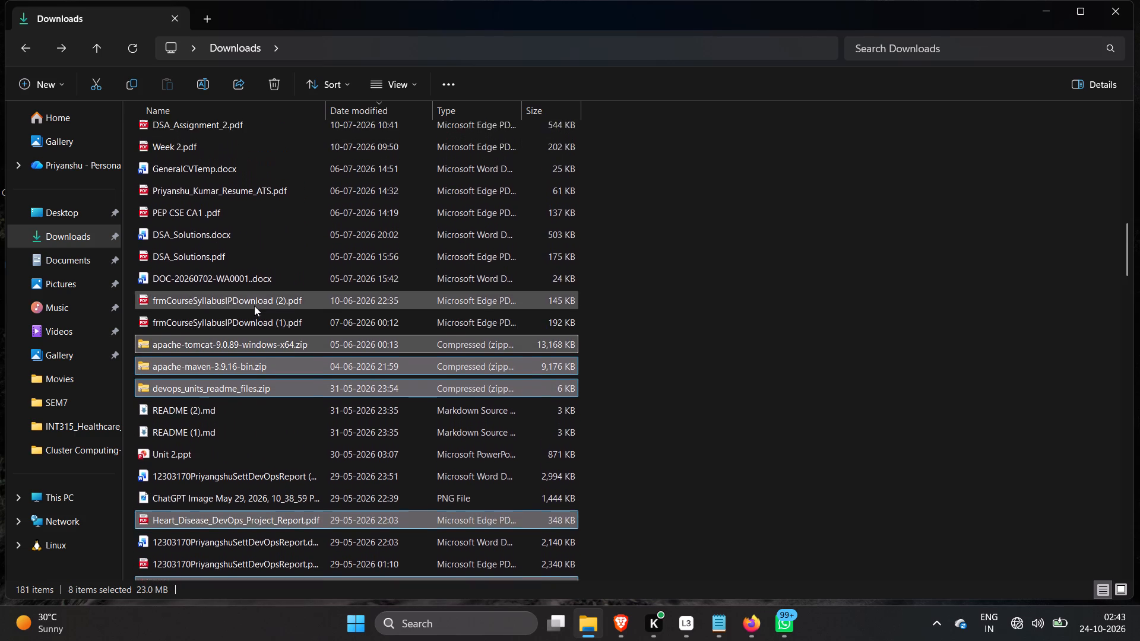
scroll(254, 306, "up", 3, "ctrl")
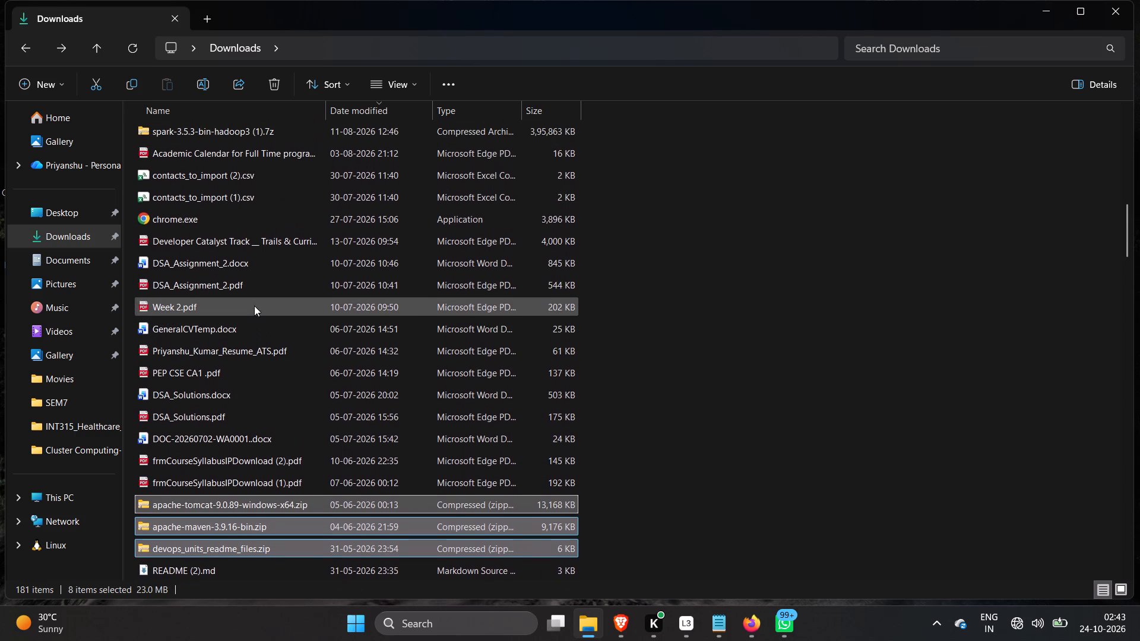
scroll(254, 306, "up", 2, "ctrl")
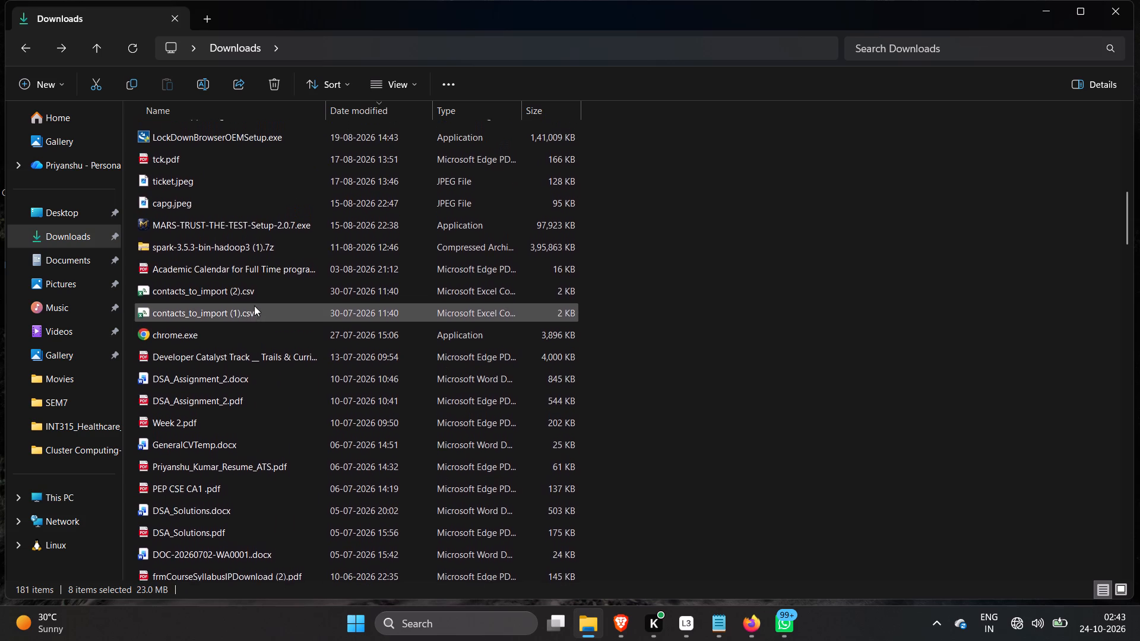
scroll(254, 306, "up", 2, "ctrl")
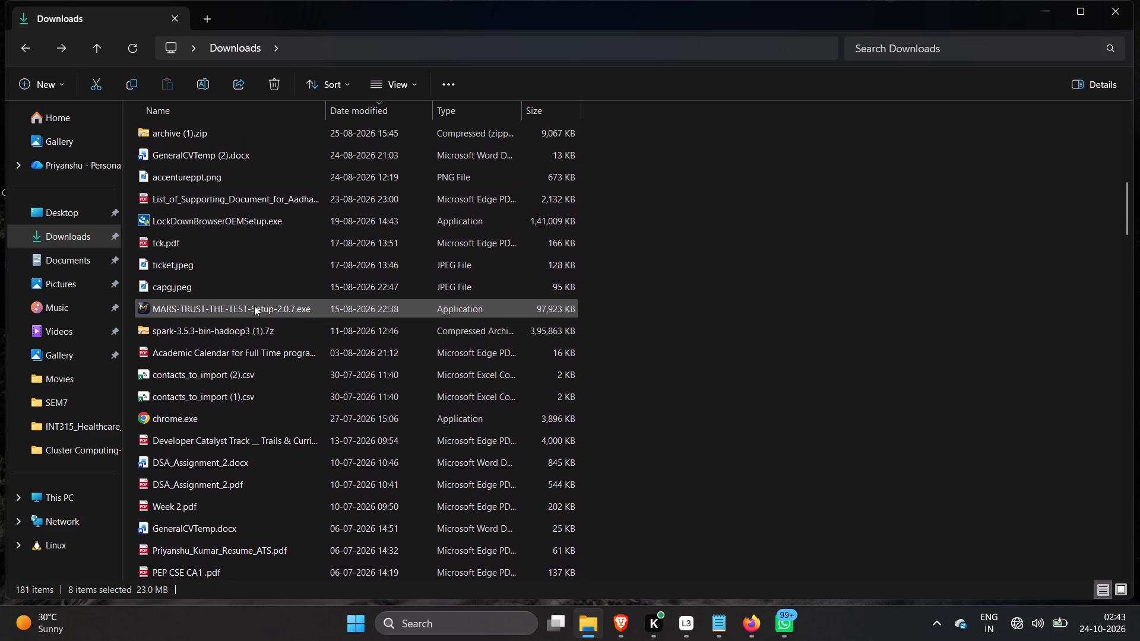
scroll(254, 306, "up", 2, "ctrl")
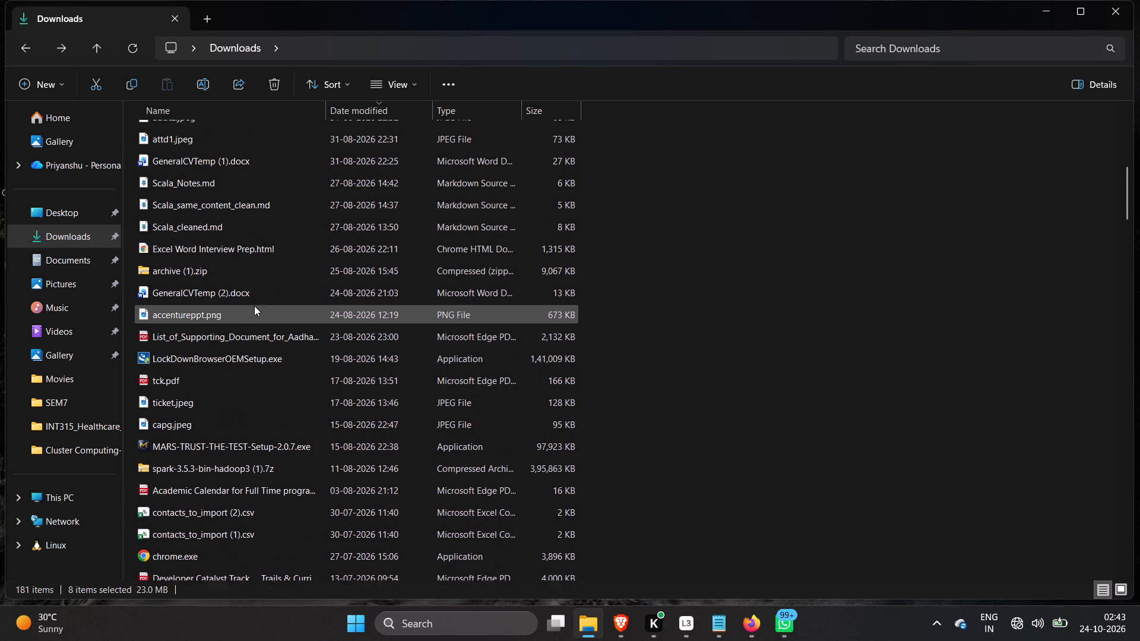
scroll(254, 306, "up", 4, "ctrl")
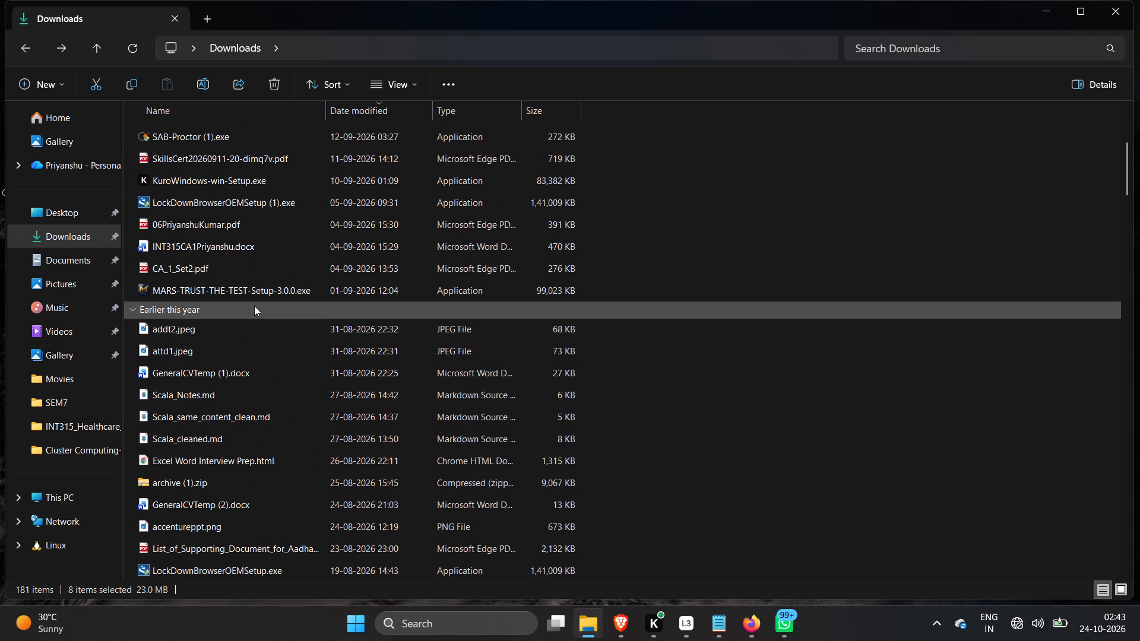
scroll(254, 306, "up", 2, "ctrl")
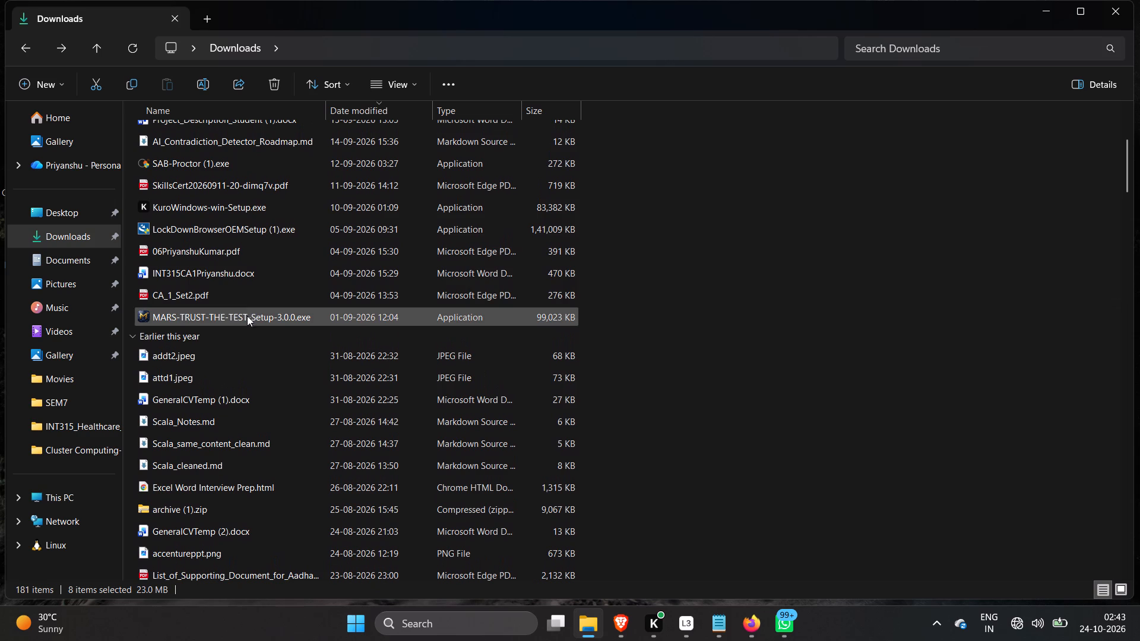
left_click(247, 316, "ctrl")
scroll(247, 316, "up", 1, "ctrl")
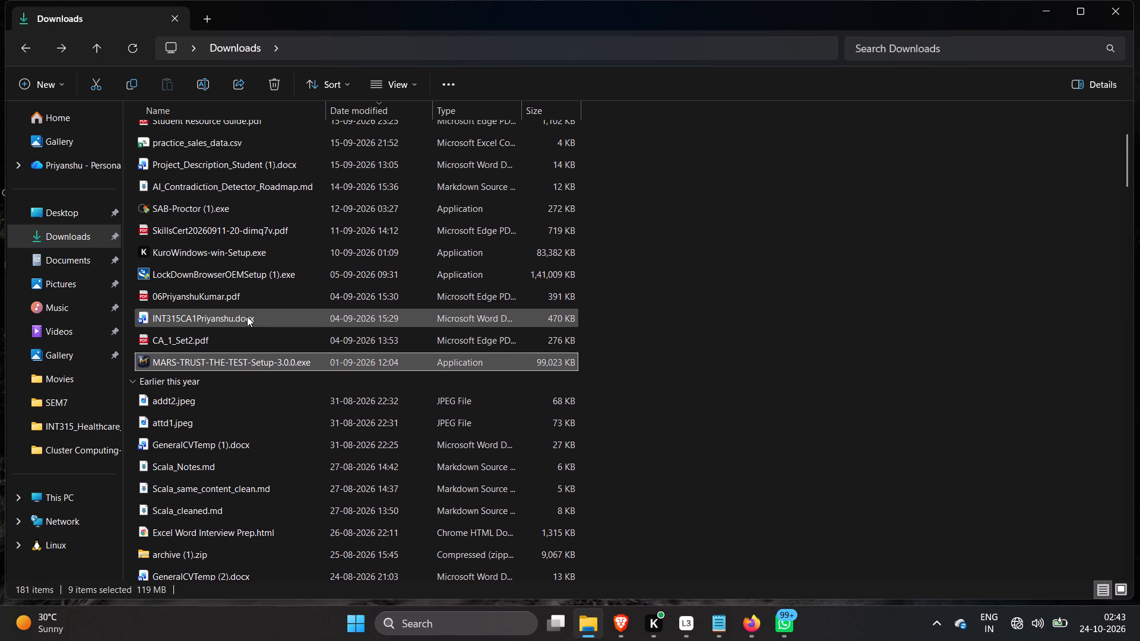
scroll(247, 316, "up", 2, "ctrl")
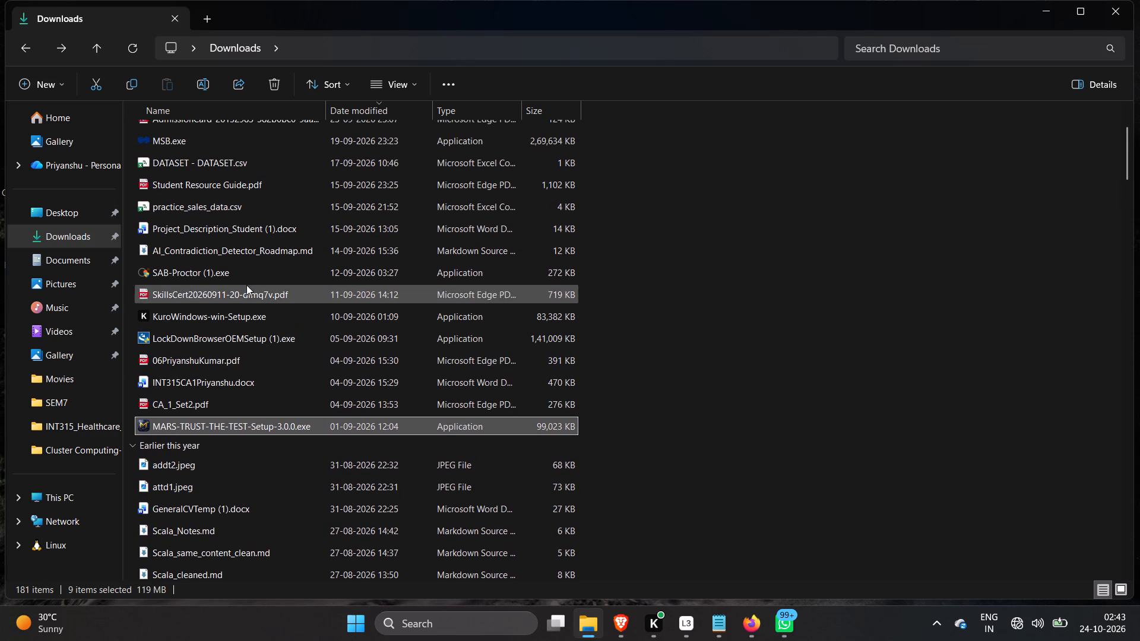
left_click(249, 272, "ctrl")
scroll(249, 272, "up", 2, "ctrl")
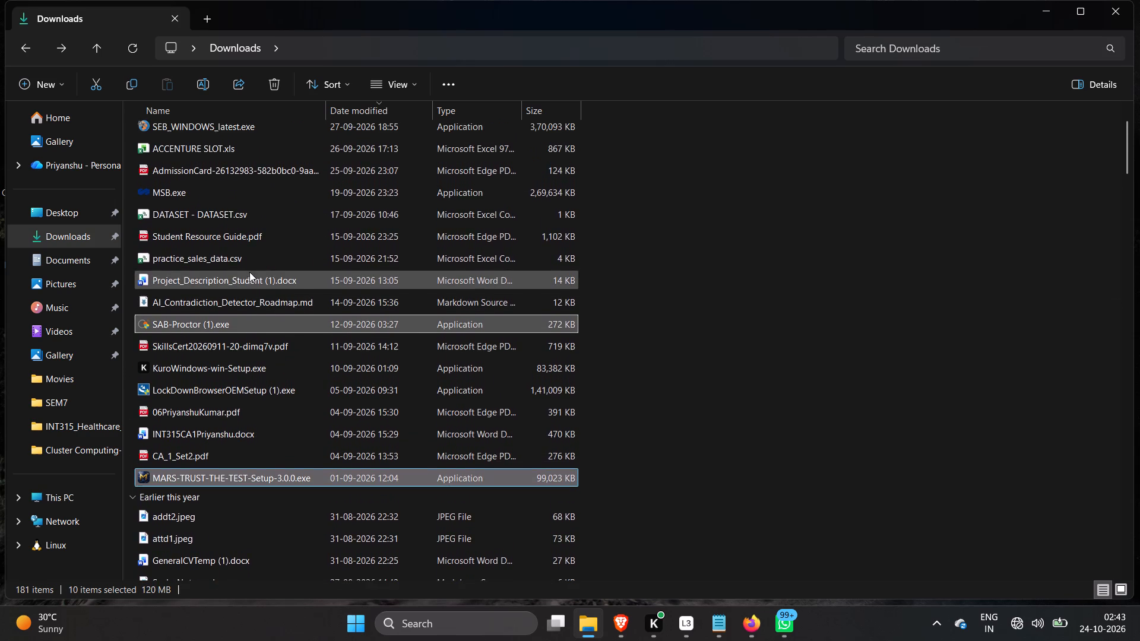
scroll(249, 272, "up", 2, "ctrl")
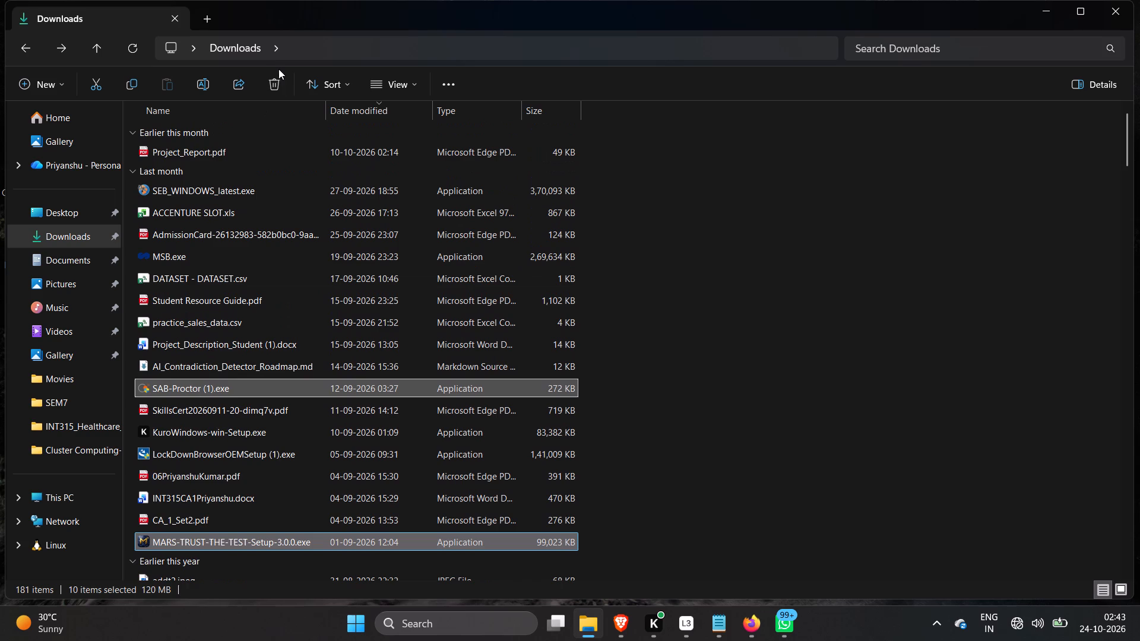
left_click(275, 84)
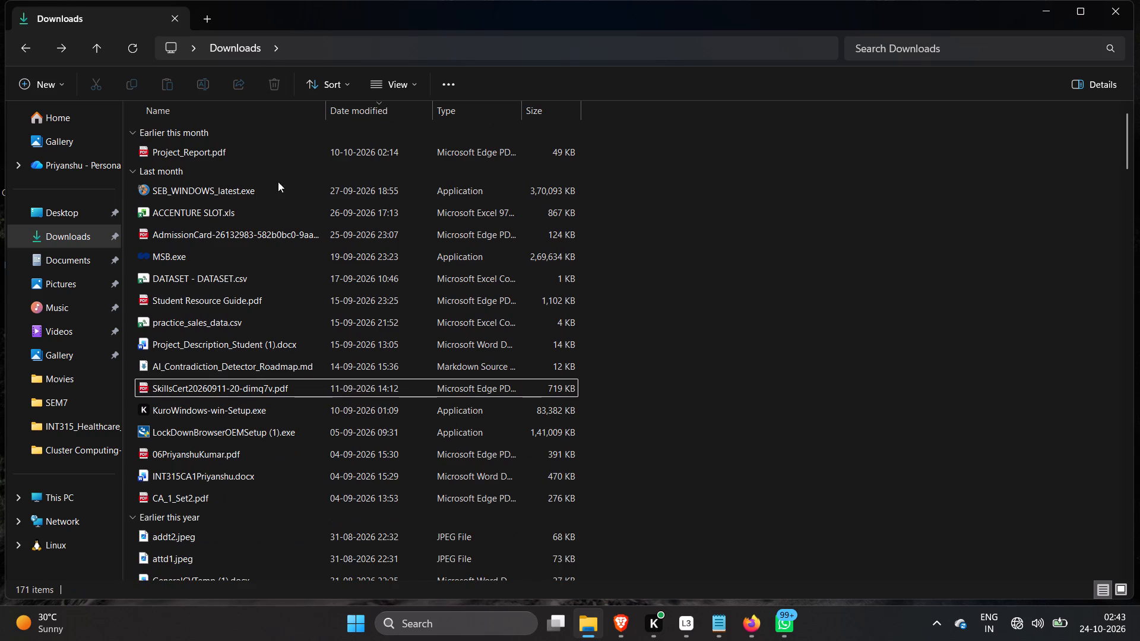